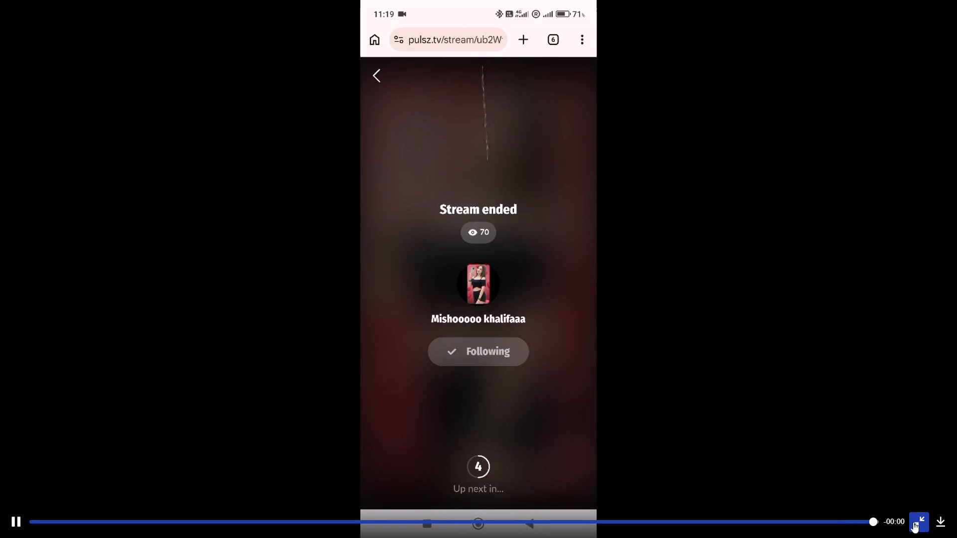
Leave the full-screen video, close the incognito window, and close the empty new tab in the remaining window.
{"action": "left_click", "coordinate": [916, 522]}
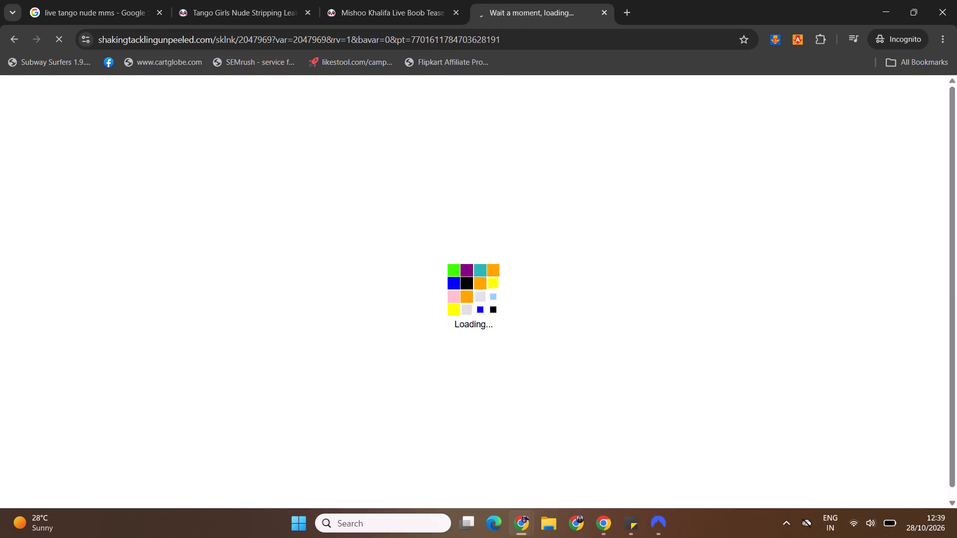
{"action": "left_click", "coordinate": [605, 12]}
{"action": "left_click", "coordinate": [459, 12]}
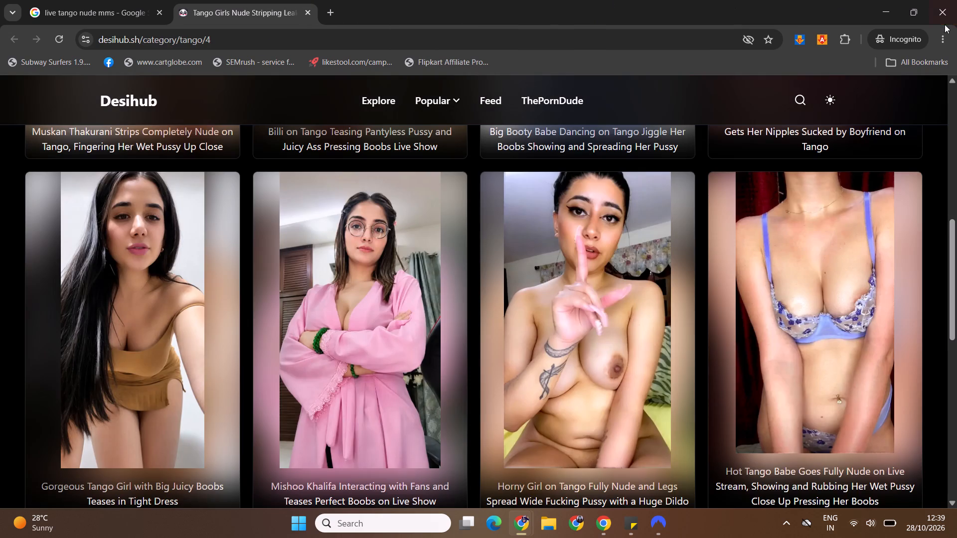
{"action": "left_click", "coordinate": [944, 16]}
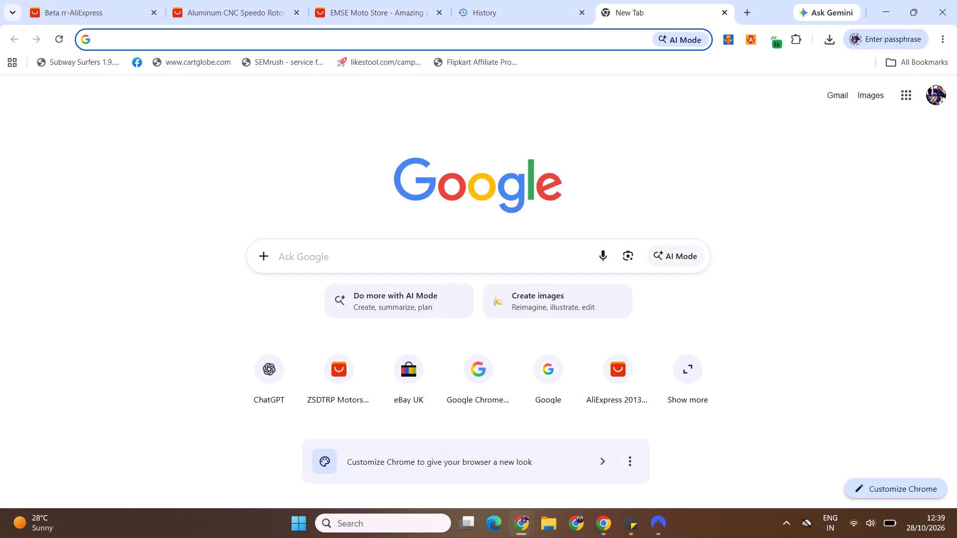
{"action": "left_click", "coordinate": [726, 15]}
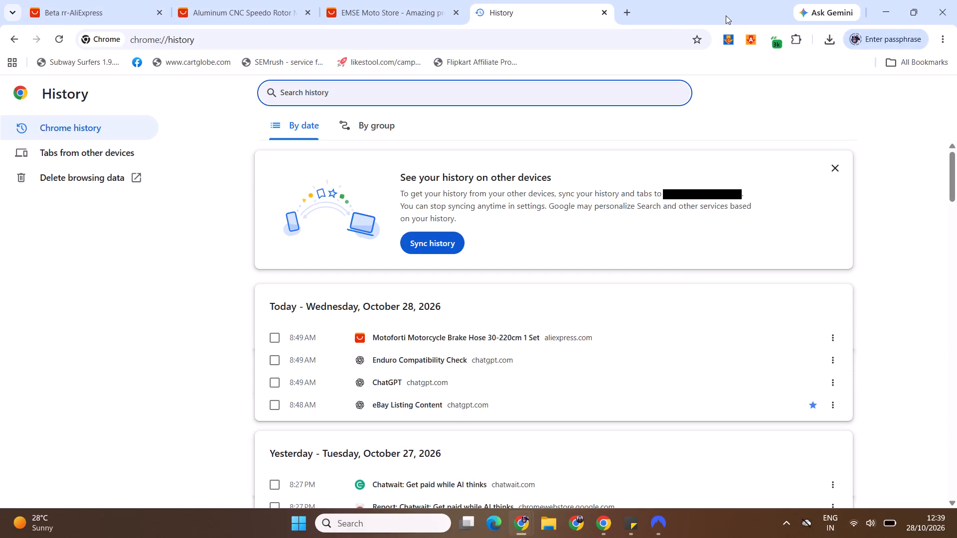
Switch from the browsing history to the open EMSE Moto Store product listing.
{"action": "left_click", "coordinate": [416, 1]}
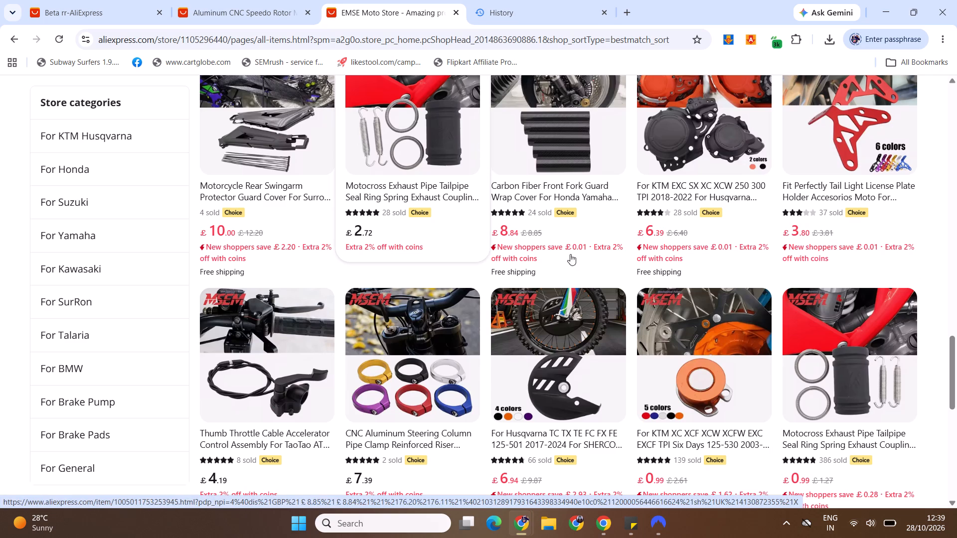
Turn off the computer's Bluetooth in the system quick settings and return to the store page.
{"action": "left_click", "coordinate": [854, 528]}
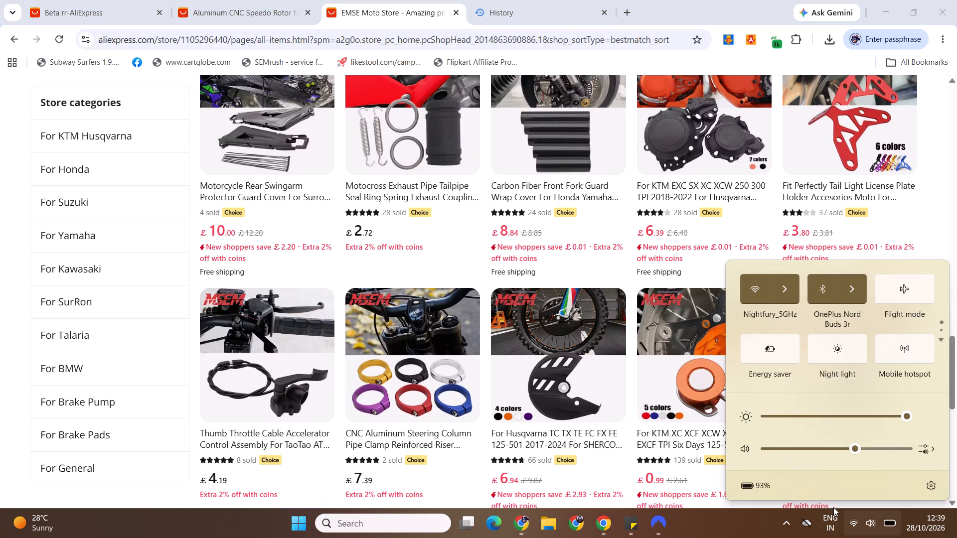
{"action": "left_click", "coordinate": [814, 295]}
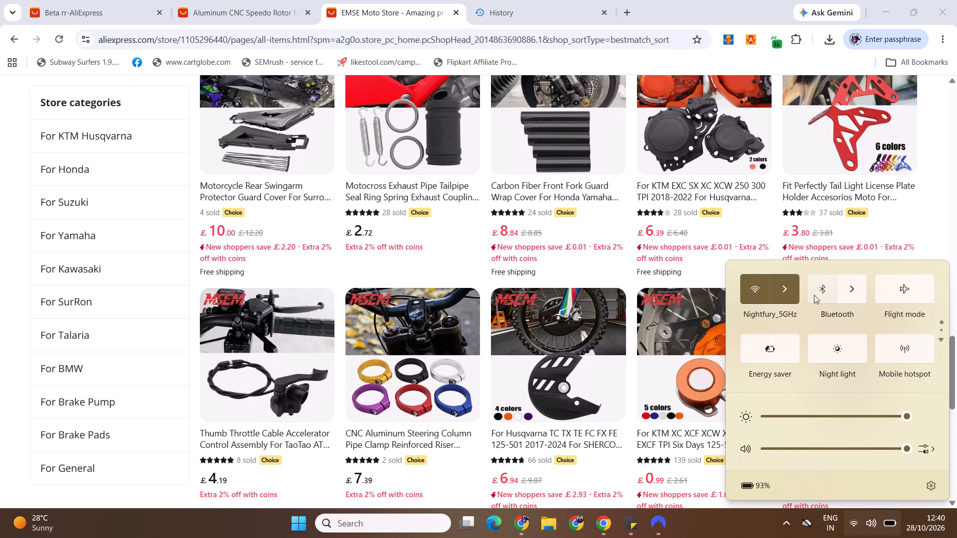
{"action": "left_click", "coordinate": [947, 156]}
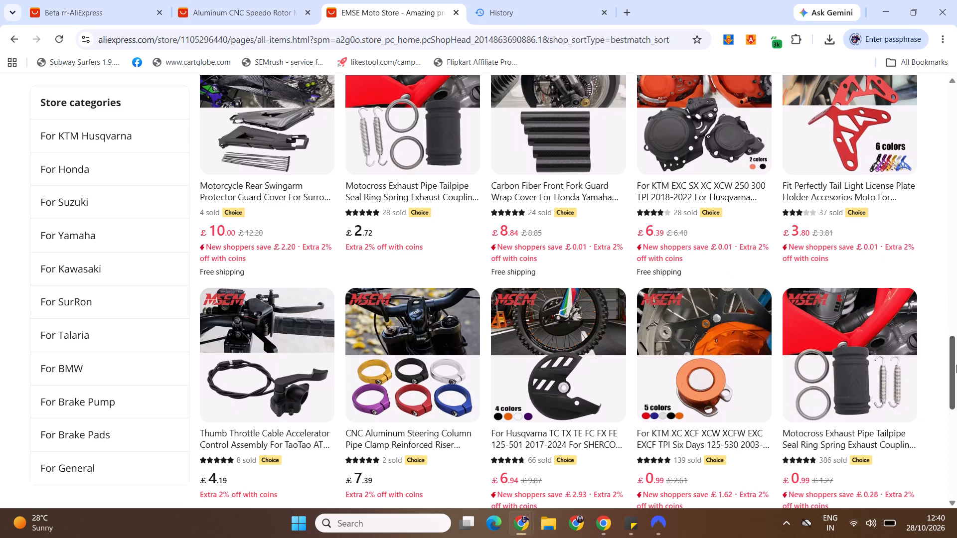
Browse further down the EMSE Moto Store's all-items listing to examine more motorcycle parts.
{"action": "left_click_drag", "start_coordinate": [953, 357], "coordinate": [955, 395]}
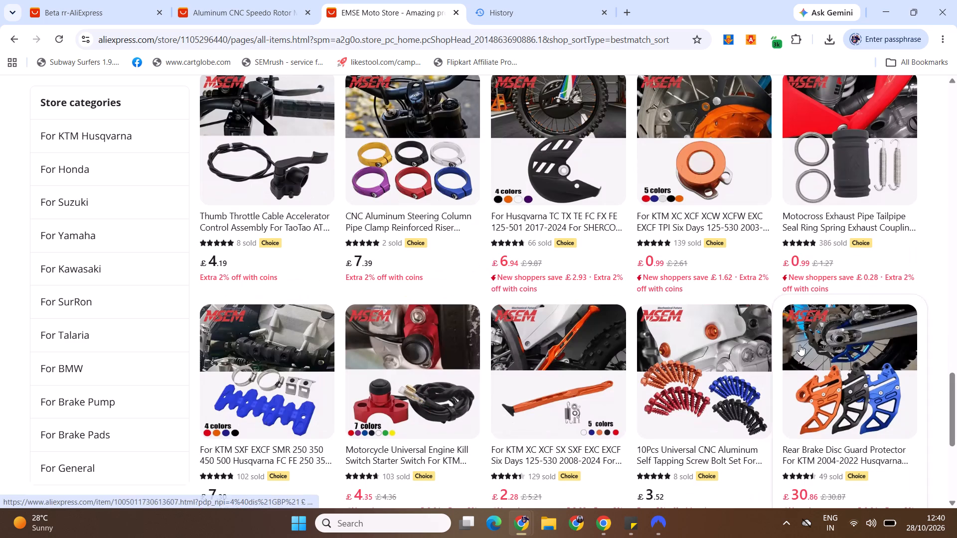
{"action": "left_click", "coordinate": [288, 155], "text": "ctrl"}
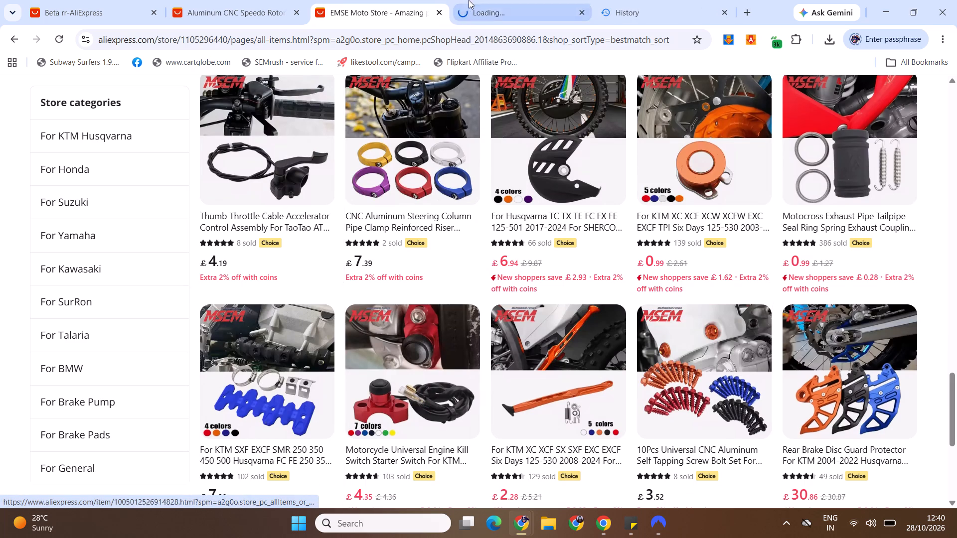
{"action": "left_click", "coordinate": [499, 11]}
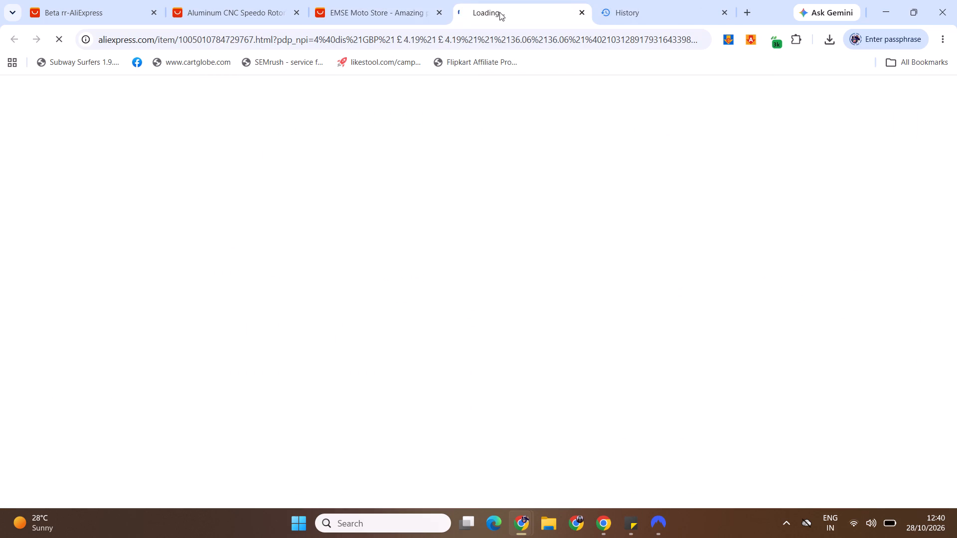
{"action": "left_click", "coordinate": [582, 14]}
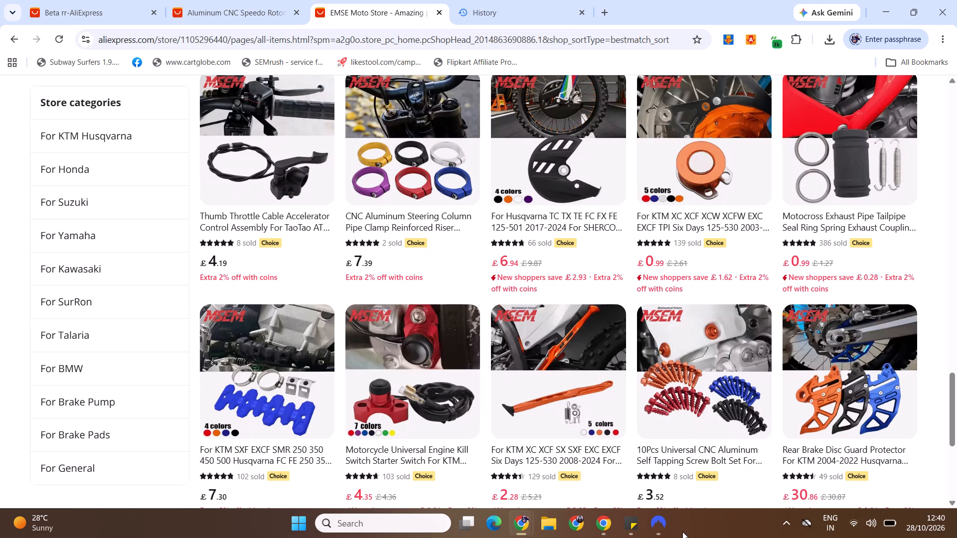
Switch to NordVPN, connect to the London, United Kingdom location, and return to the store page.
{"action": "key", "text": "alt+Tab"}
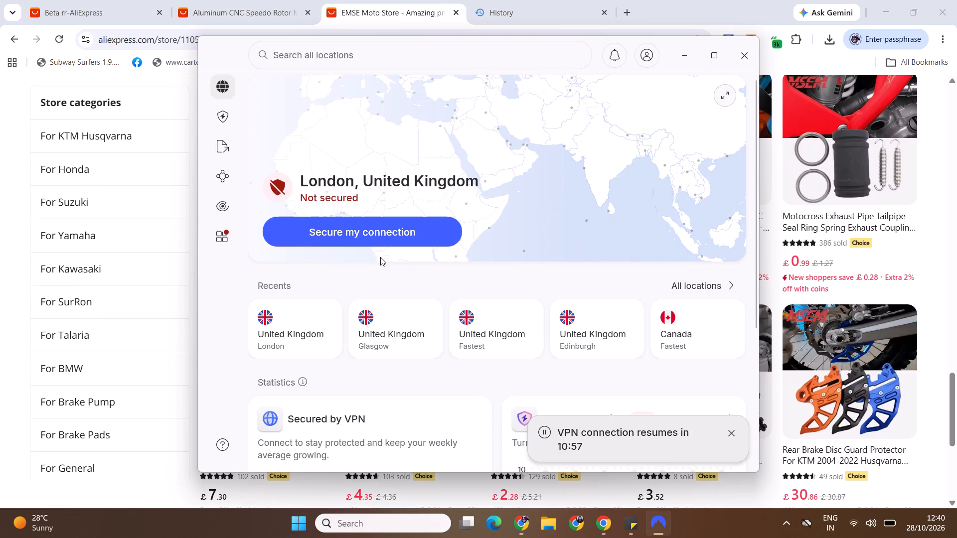
{"action": "left_click", "coordinate": [316, 329]}
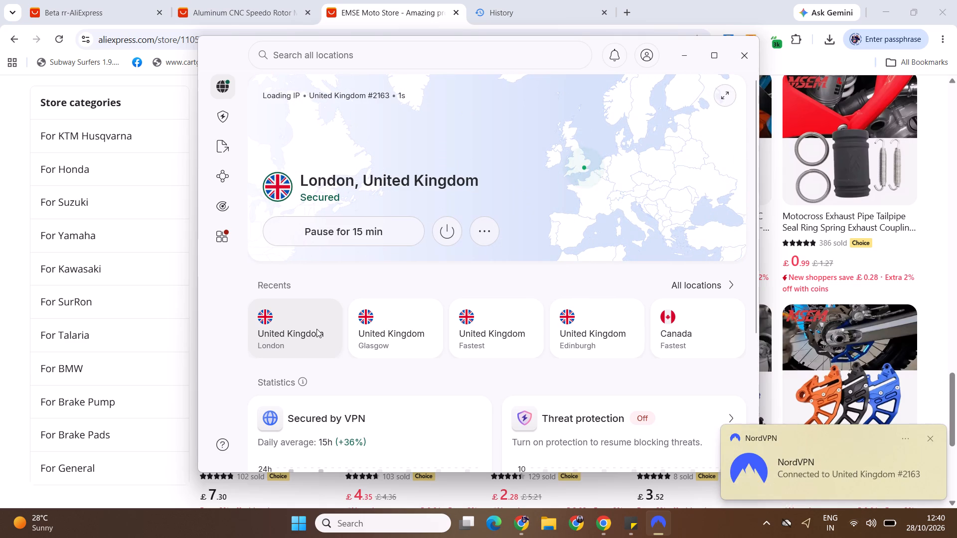
{"action": "left_click", "coordinate": [941, 237]}
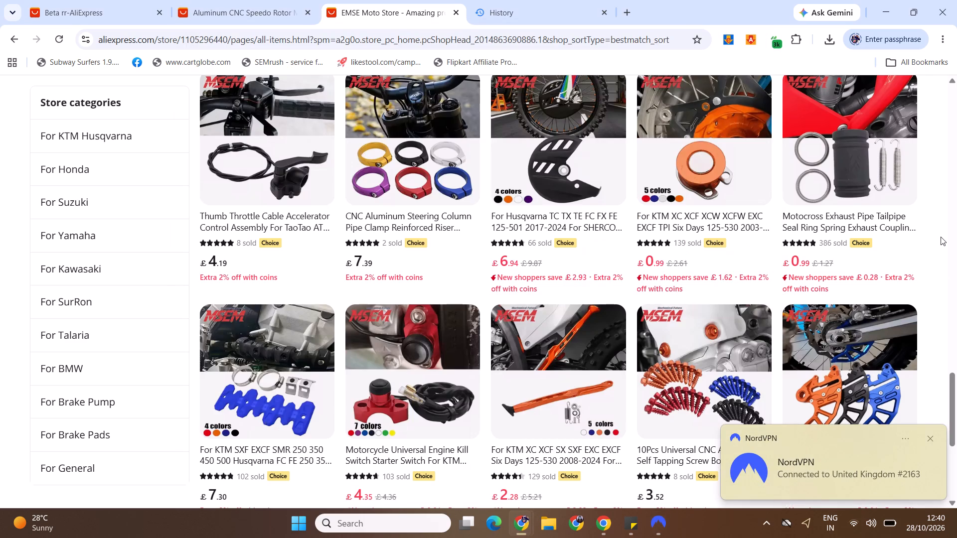
Open the Motorcycle Universal Engine Kill Switch product in its own tab and choose the Black colour after viewing Green.
{"action": "middle_click", "coordinate": [411, 366]}
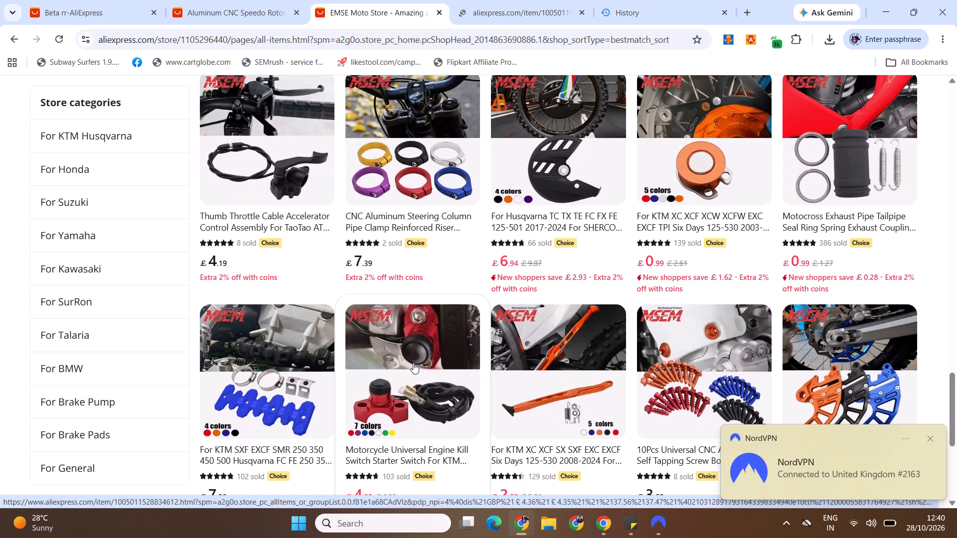
{"action": "left_click", "coordinate": [517, 1]}
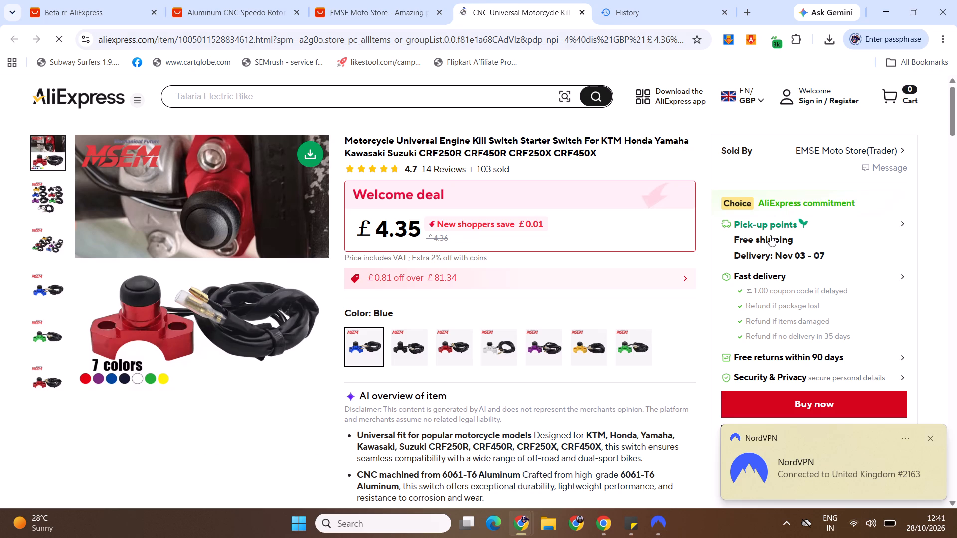
{"action": "left_click", "coordinate": [956, 87]}
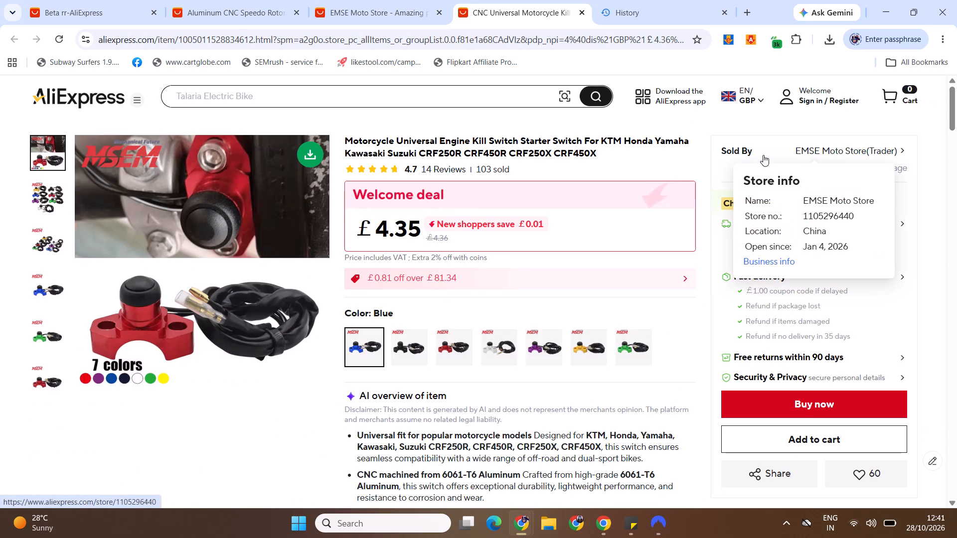
{"action": "left_click", "coordinate": [632, 346]}
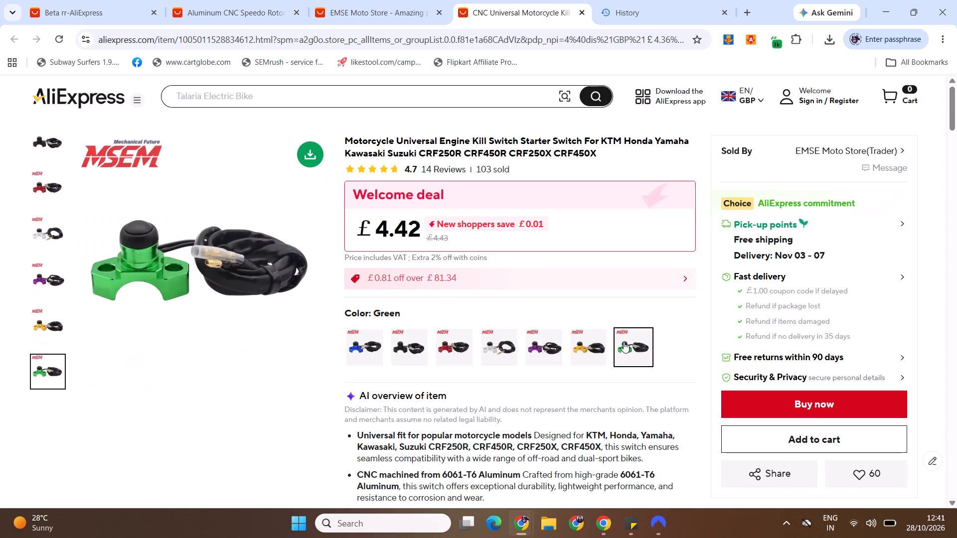
{"action": "left_click", "coordinate": [417, 347]}
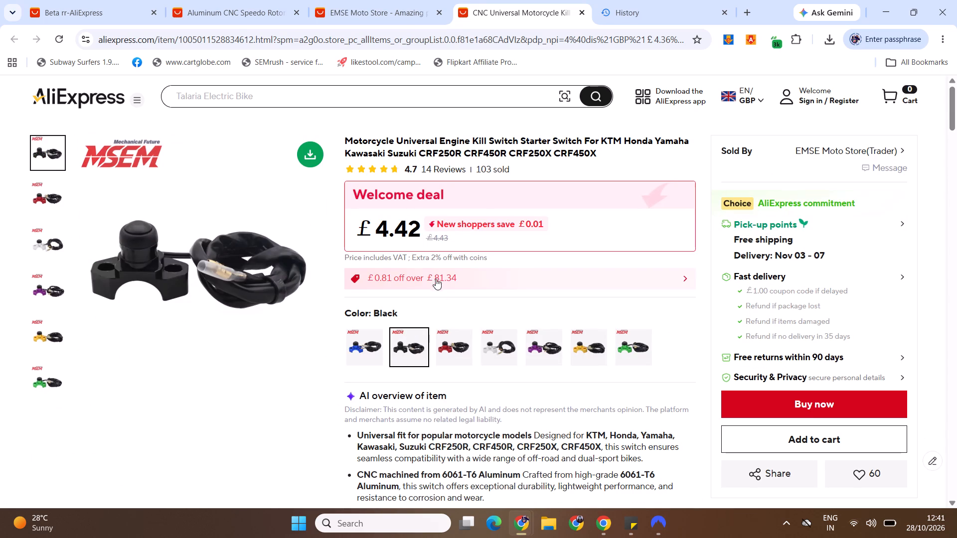
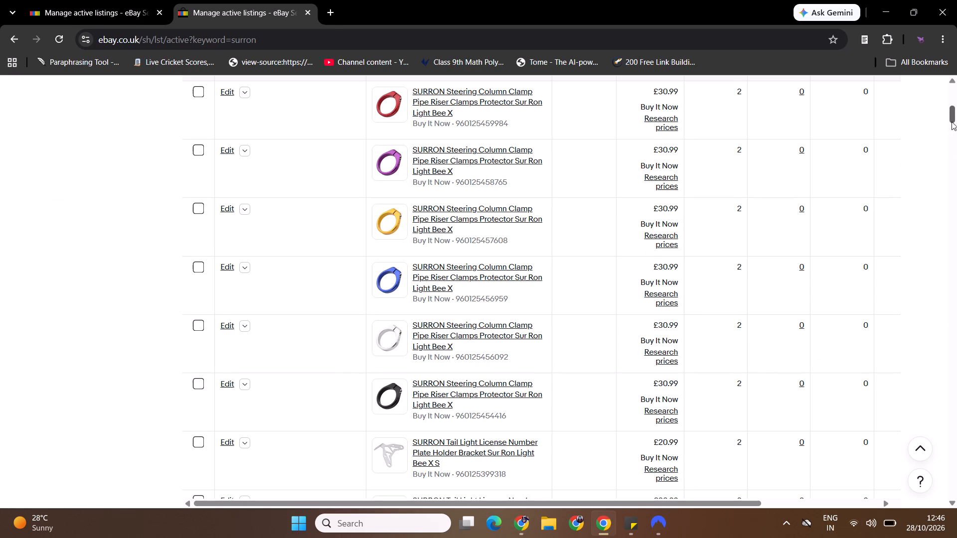
{"action": "left_click_drag", "start_coordinate": [953, 119], "coordinate": [956, 101]}
{"action": "left_click", "coordinate": [272, 406]}
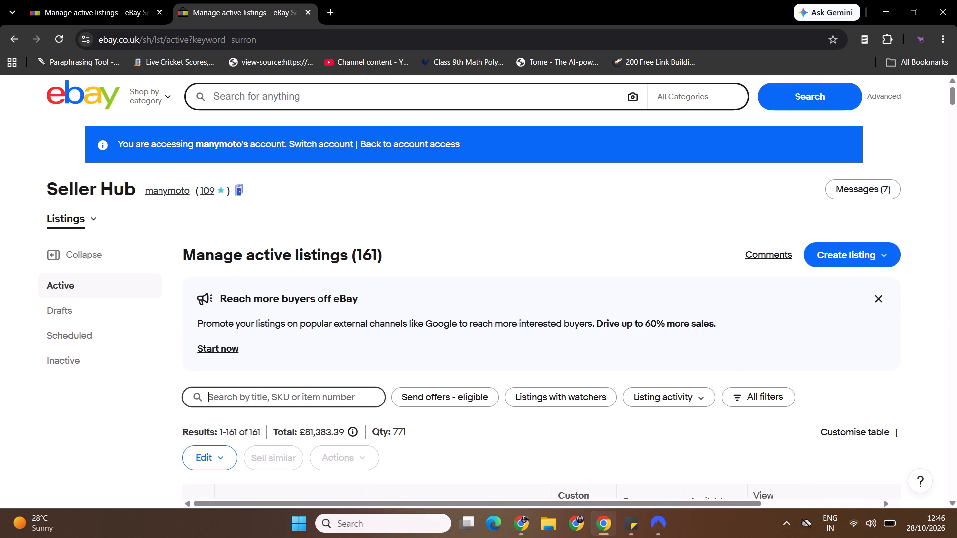
{"action": "type", "text": "ktm"}
{"action": "key", "text": "Return"}
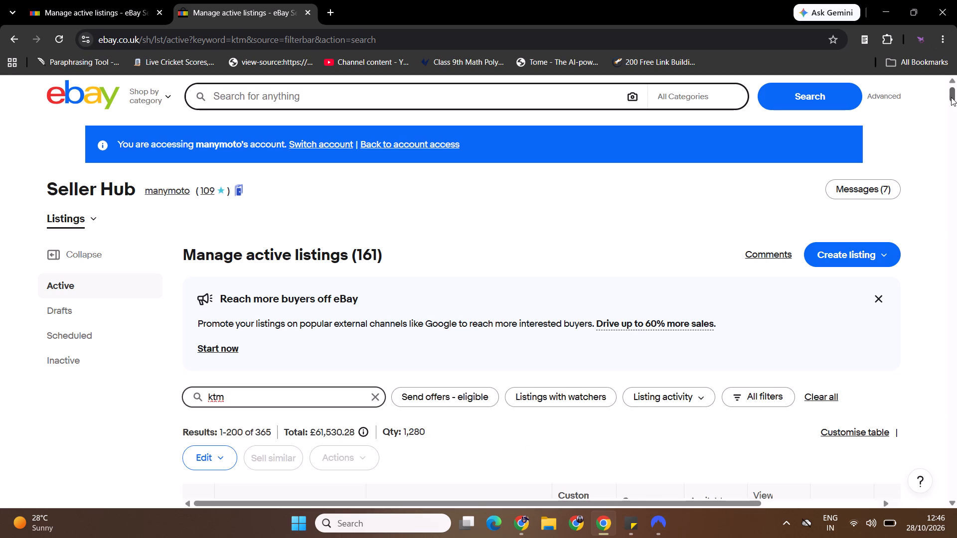
Start a sell-similar draft from the white KTM Speedometer Speedo Odometer Rotor Sensor Magnet Protector listing.
{"action": "left_click_drag", "start_coordinate": [953, 97], "coordinate": [956, 108]}
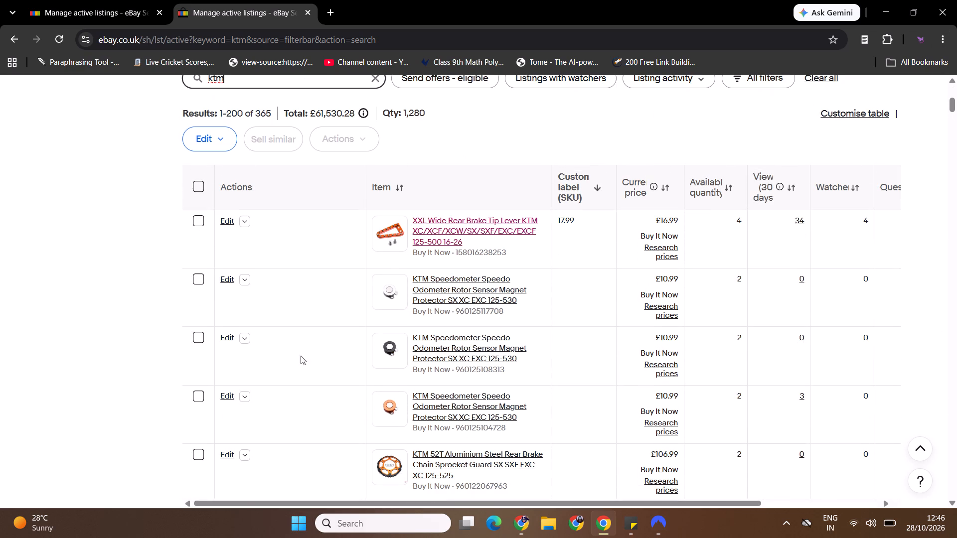
{"action": "left_click", "coordinate": [249, 281]}
{"action": "left_click", "coordinate": [255, 300], "text": "ctrl"}
{"action": "left_click", "coordinate": [376, 0]}
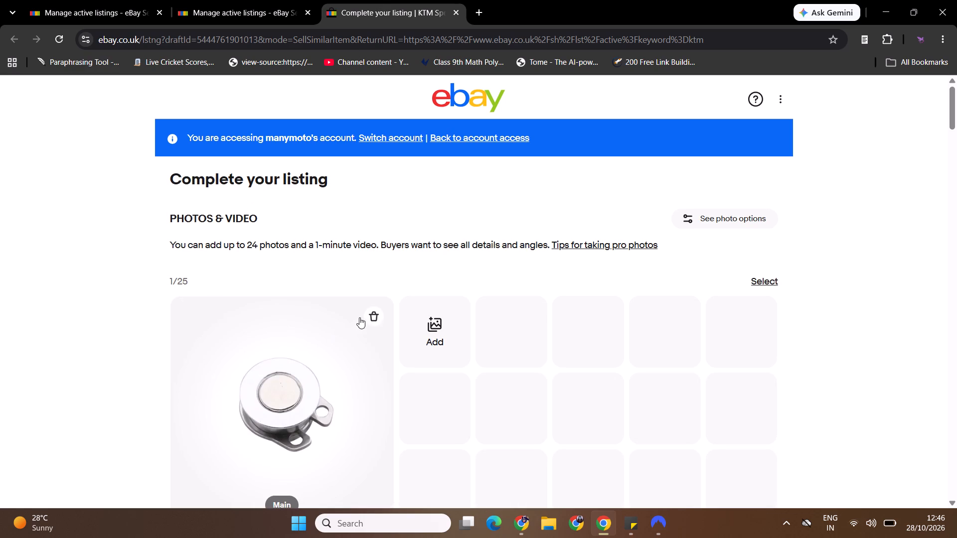
Replace the draft's speedometer photo with the black kill switch image from the Downloads folder.
{"action": "left_click", "coordinate": [370, 317]}
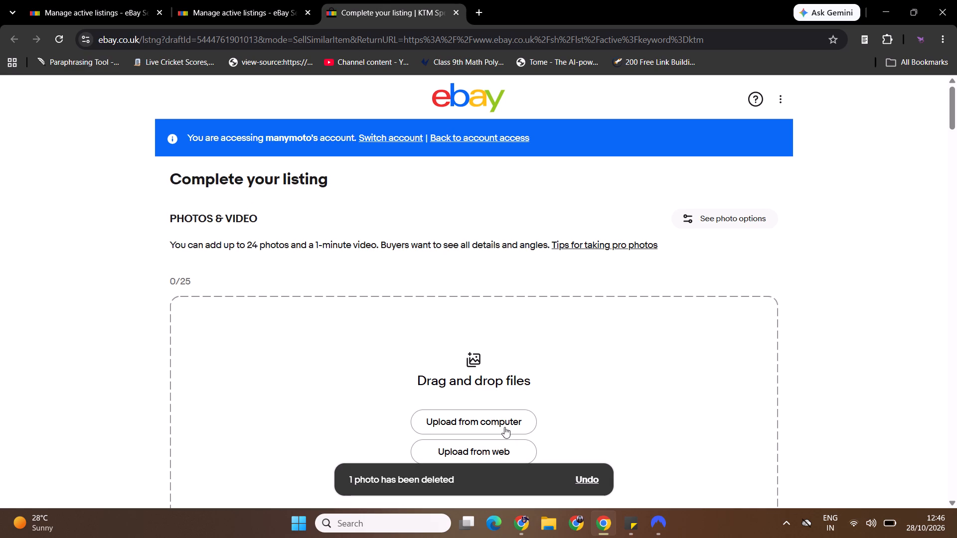
{"action": "left_click", "coordinate": [504, 427]}
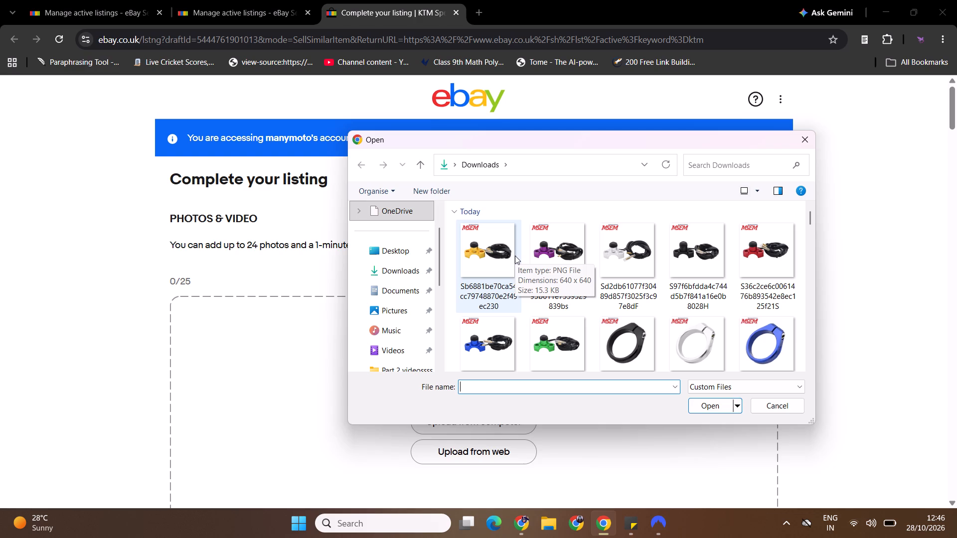
{"action": "key", "text": "alt+Tab"}
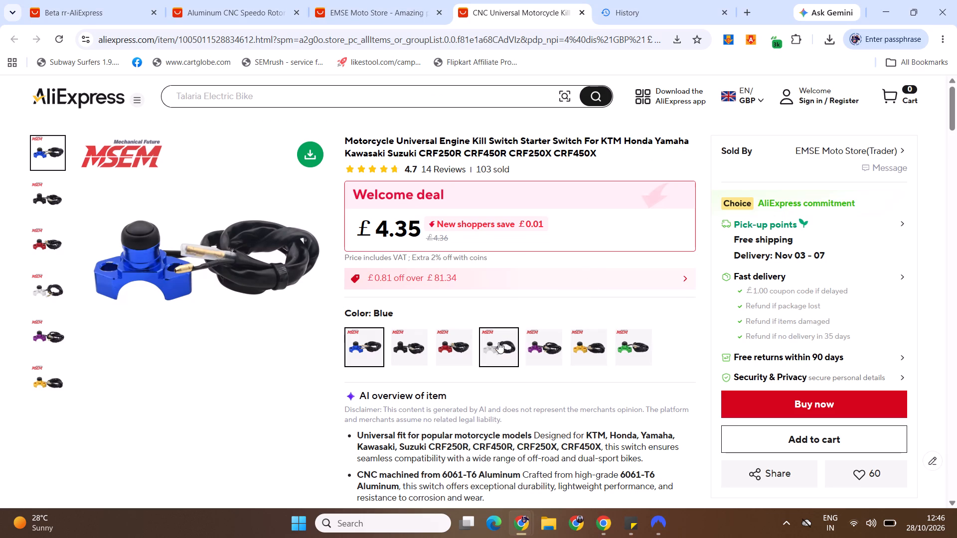
{"action": "key", "text": "alt+Tab"}
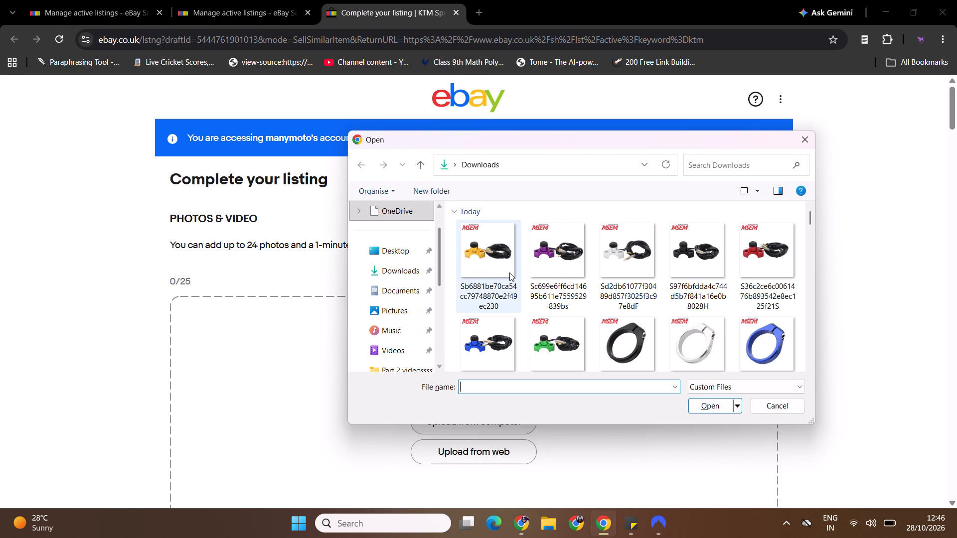
{"action": "left_click", "coordinate": [690, 246]}
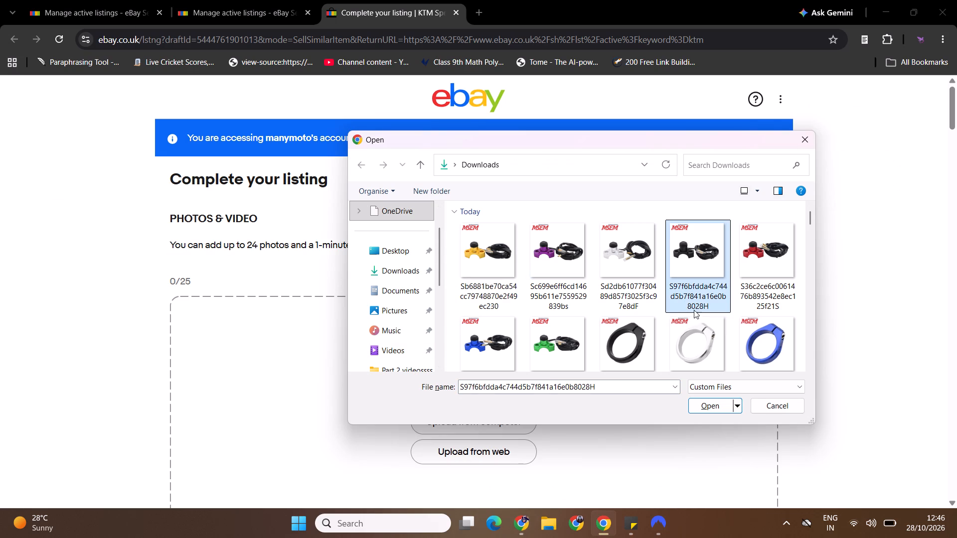
{"action": "left_click", "coordinate": [709, 404]}
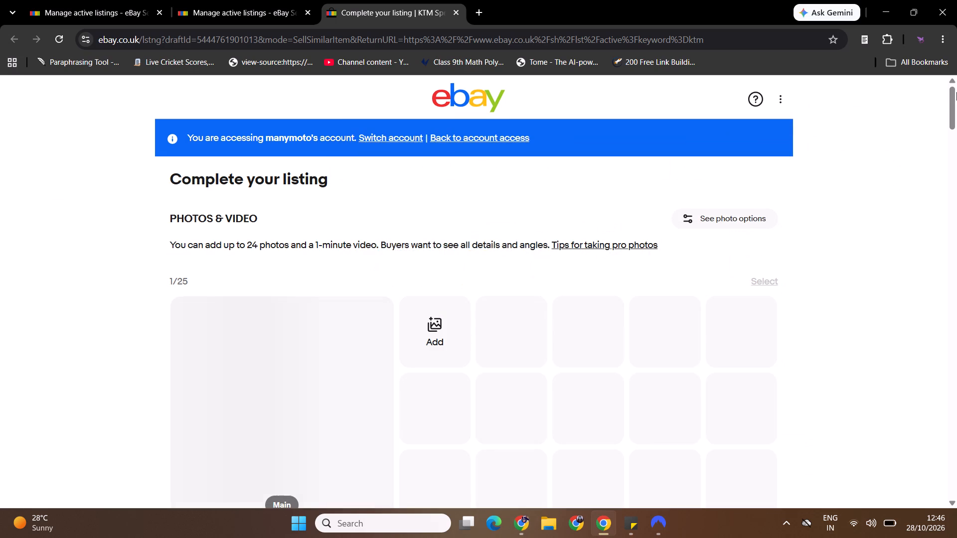
Crop the strip with the MSEM logo off the top of the black kill switch photo and save it.
{"action": "left_click_drag", "start_coordinate": [955, 102], "coordinate": [956, 111]}
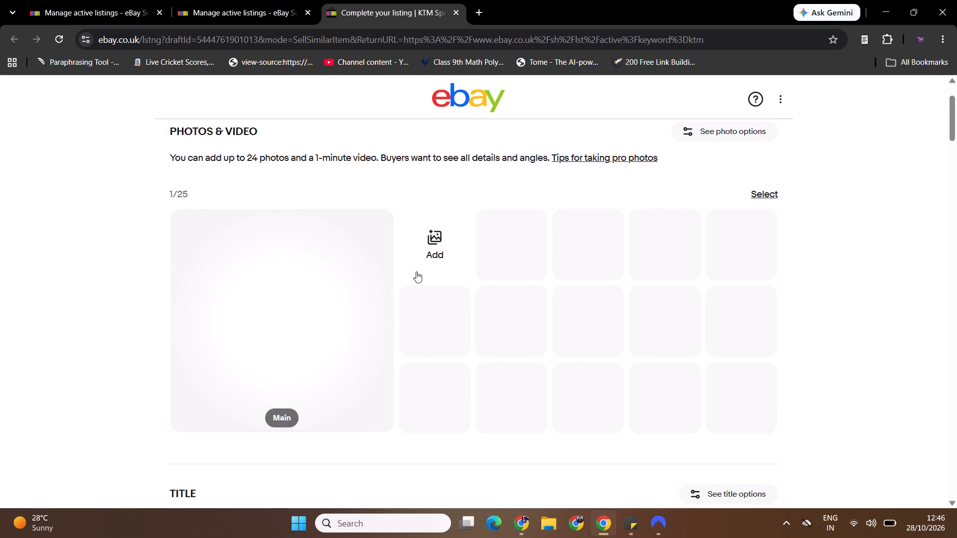
{"action": "left_click", "coordinate": [324, 295]}
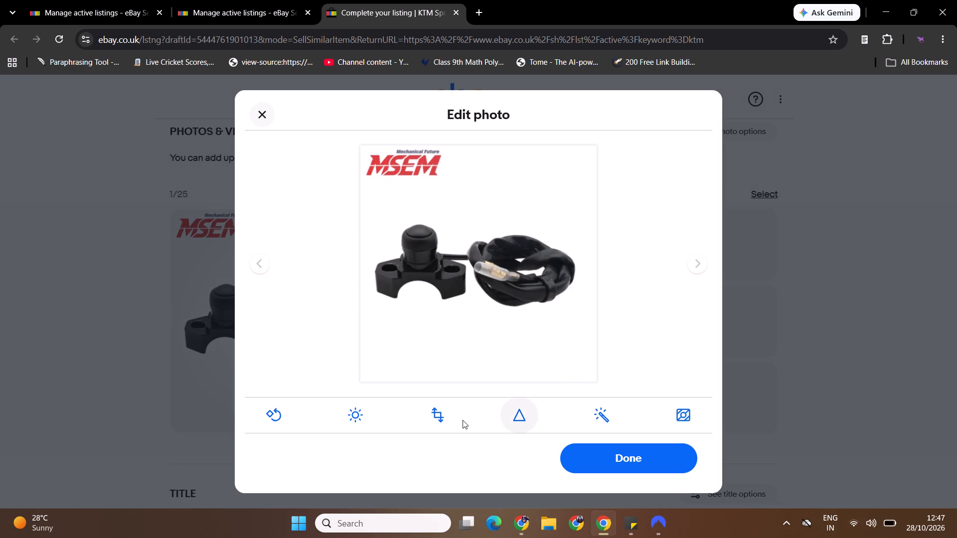
{"action": "left_click", "coordinate": [441, 420]}
{"action": "left_click_drag", "start_coordinate": [597, 149], "coordinate": [609, 193]}
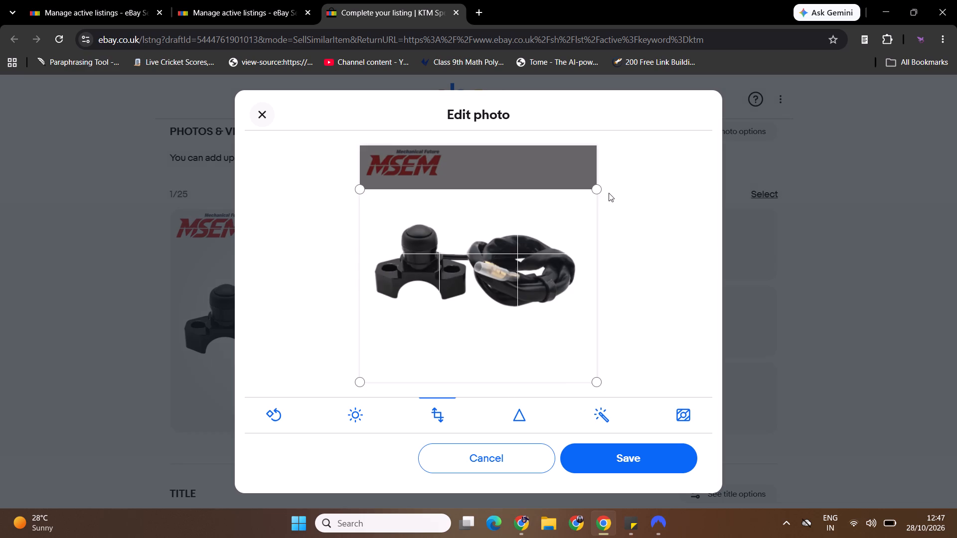
{"action": "left_click_drag", "start_coordinate": [609, 193], "coordinate": [611, 187]}
{"action": "left_click", "coordinate": [592, 458]}
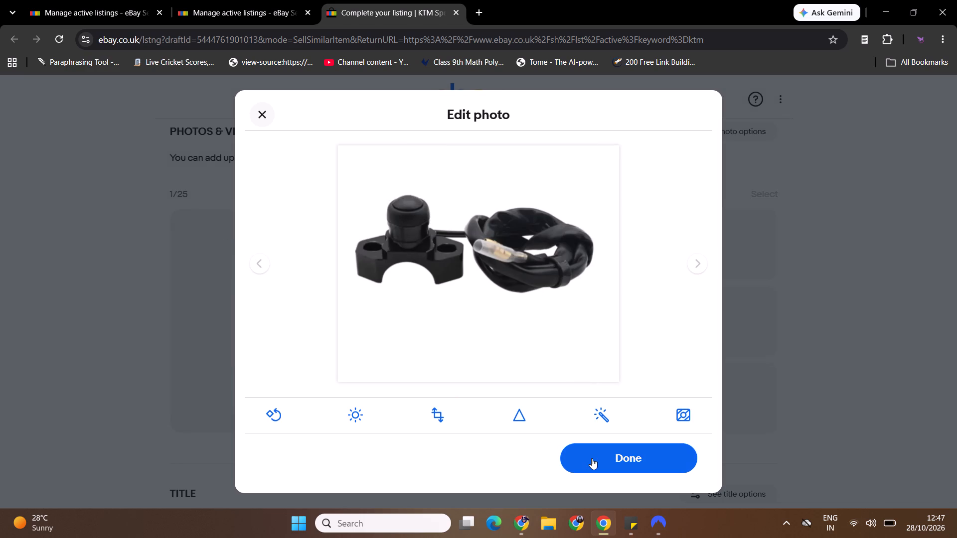
{"action": "left_click", "coordinate": [592, 458]}
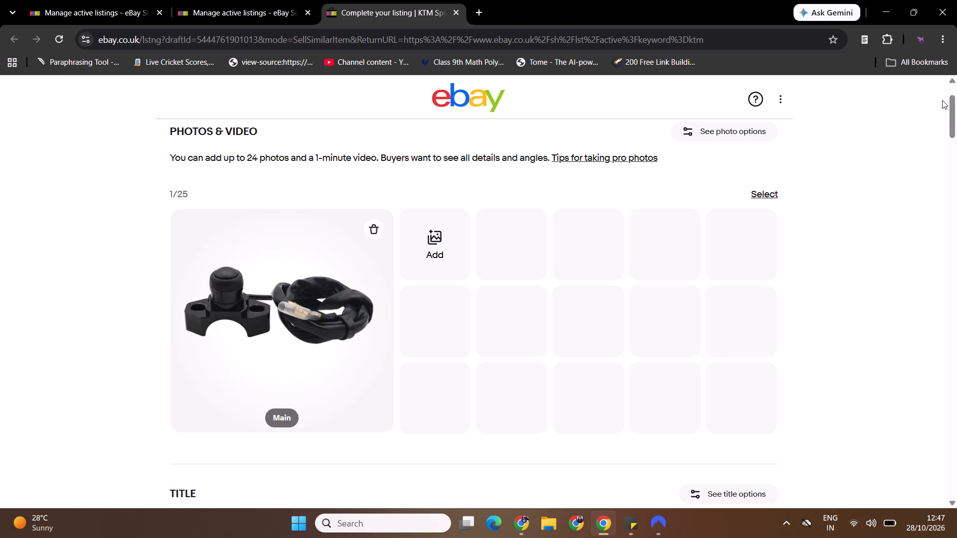
Replace the item title with the copied "TM SX SX-F EXC EXC-F XC XC-F Engine Kill Switch 22mm Handlebar".
{"action": "left_click_drag", "start_coordinate": [956, 113], "coordinate": [955, 138]}
{"action": "left_click", "coordinate": [660, 284]}
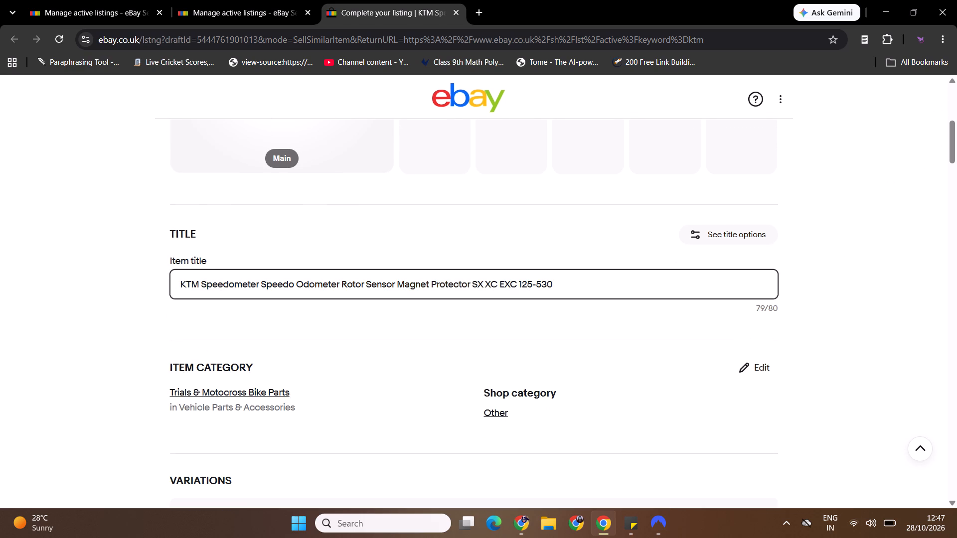
{"action": "key", "text": "ctrl+a"}
{"action": "key", "text": "ctrl+v"}
Move "SX SX-F EXC EXC-F XC XC-F" to the end of the item title and correct "TM" to "KTM".
{"action": "key", "text": "ctrl+Left"}
{"action": "key", "text": "ctrl+Left"}
{"action": "key", "text": "ctrl+Left"}
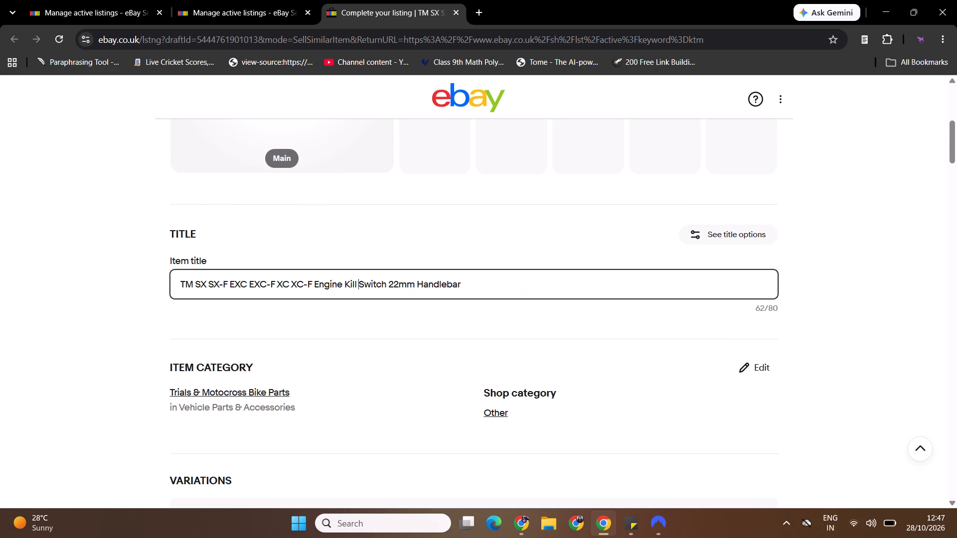
{"action": "key", "text": "ctrl+Left"}
{"action": "key", "text": "ctrl+Left"}
{"action": "key", "text": "ctrl+shift+Left"}
{"action": "key", "text": "ctrl+shift+Left"}
{"action": "key", "text": "ctrl+shift+Left"}
{"action": "key", "text": "ctrl+shift+Left"}
{"action": "key", "text": "ctrl+shift+Left"}
{"action": "key", "text": "ctrl+shift+Left"}
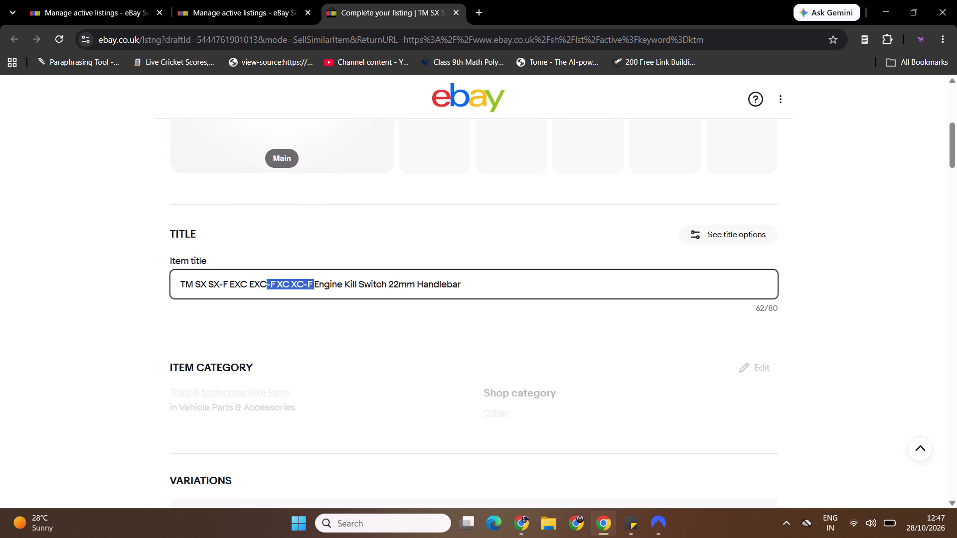
{"action": "key", "text": "ctrl+shift+Left"}
{"action": "key", "text": "ctrl+shift+Left"}
{"action": "key", "text": "ctrl+shift+Left"}
{"action": "key", "text": "ctrl+shift+Left"}
{"action": "key", "text": "ctrl+shift+Left"}
{"action": "key", "text": "ctrl+shift+Left"}
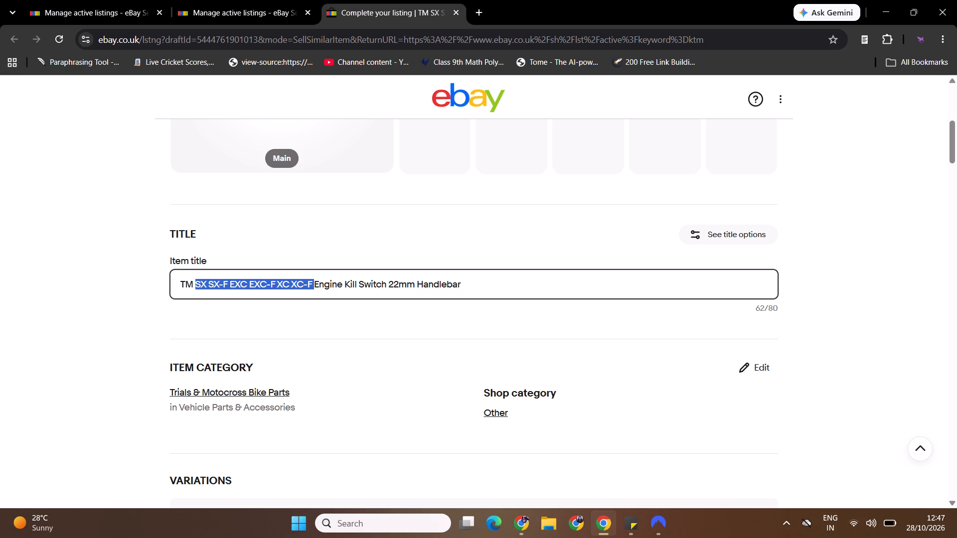
{"action": "key", "text": "ctrl+x"}
{"action": "key", "text": "ctrl+Left"}
{"action": "key", "text": "shift+k"}
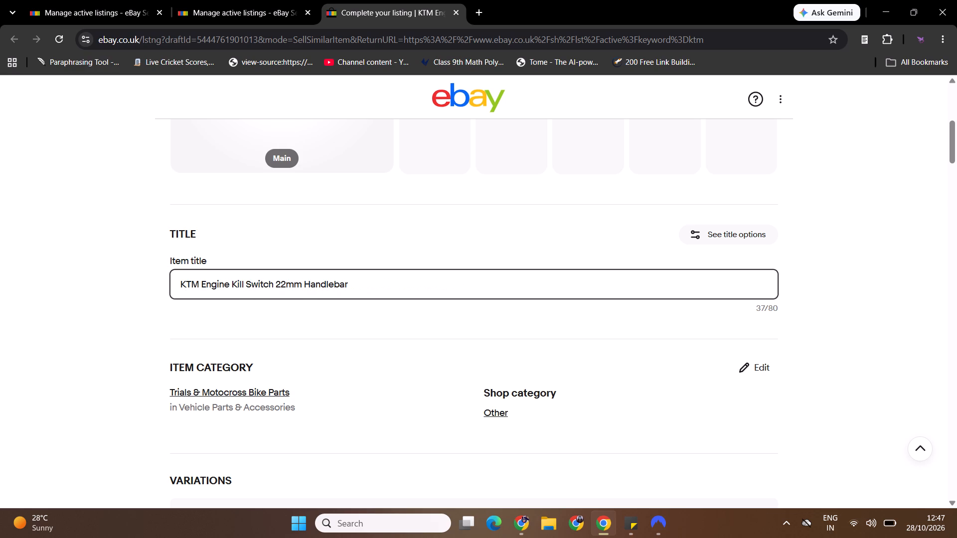
{"action": "key", "text": "ctrl+Right"}
{"action": "key", "text": "ctrl+Right"}
{"action": "key", "text": "ctrl+Right"}
{"action": "key", "text": "ctrl+Right"}
{"action": "key", "text": "ctrl+Right"}
{"action": "key", "text": "ctrl+Right"}
{"action": "key", "text": "ctrl+Right"}
{"action": "key", "text": "space"}
{"action": "key", "text": "ctrl+v"}
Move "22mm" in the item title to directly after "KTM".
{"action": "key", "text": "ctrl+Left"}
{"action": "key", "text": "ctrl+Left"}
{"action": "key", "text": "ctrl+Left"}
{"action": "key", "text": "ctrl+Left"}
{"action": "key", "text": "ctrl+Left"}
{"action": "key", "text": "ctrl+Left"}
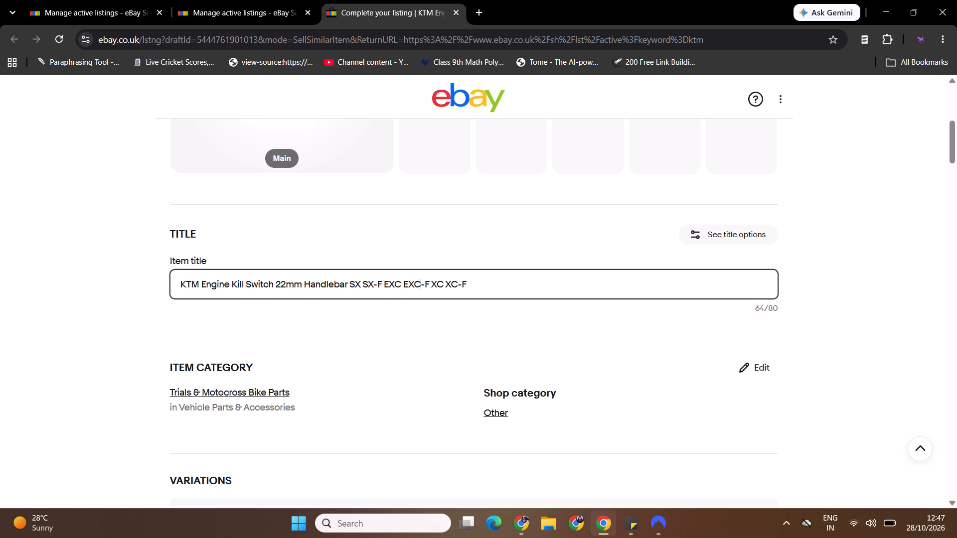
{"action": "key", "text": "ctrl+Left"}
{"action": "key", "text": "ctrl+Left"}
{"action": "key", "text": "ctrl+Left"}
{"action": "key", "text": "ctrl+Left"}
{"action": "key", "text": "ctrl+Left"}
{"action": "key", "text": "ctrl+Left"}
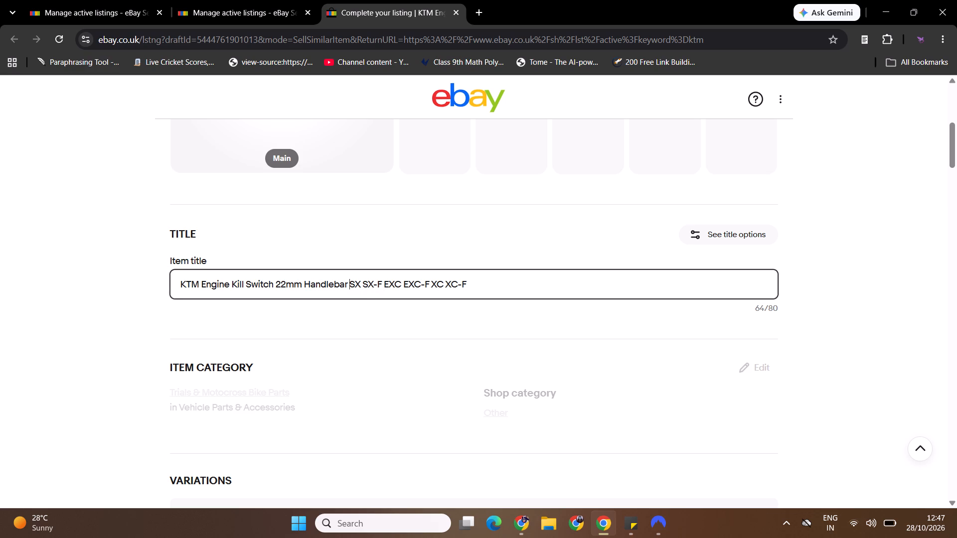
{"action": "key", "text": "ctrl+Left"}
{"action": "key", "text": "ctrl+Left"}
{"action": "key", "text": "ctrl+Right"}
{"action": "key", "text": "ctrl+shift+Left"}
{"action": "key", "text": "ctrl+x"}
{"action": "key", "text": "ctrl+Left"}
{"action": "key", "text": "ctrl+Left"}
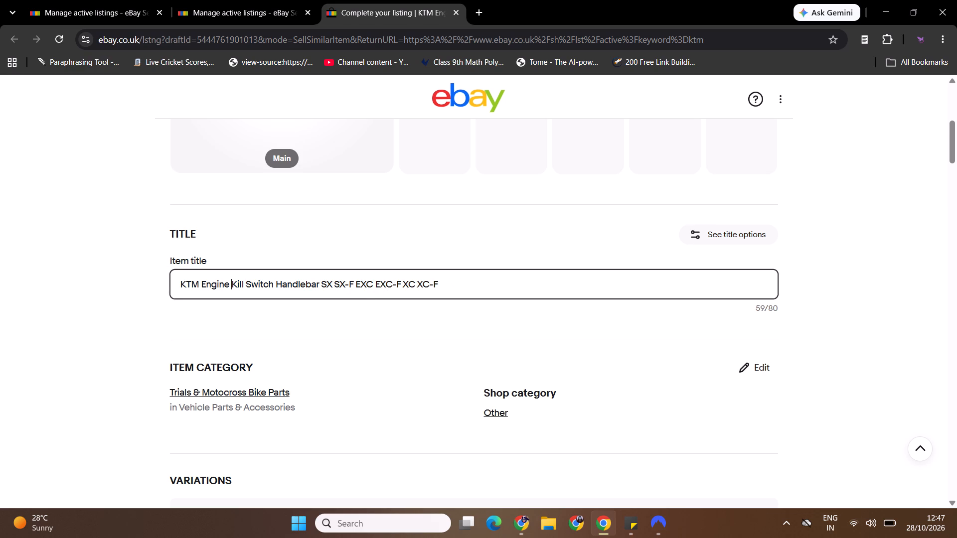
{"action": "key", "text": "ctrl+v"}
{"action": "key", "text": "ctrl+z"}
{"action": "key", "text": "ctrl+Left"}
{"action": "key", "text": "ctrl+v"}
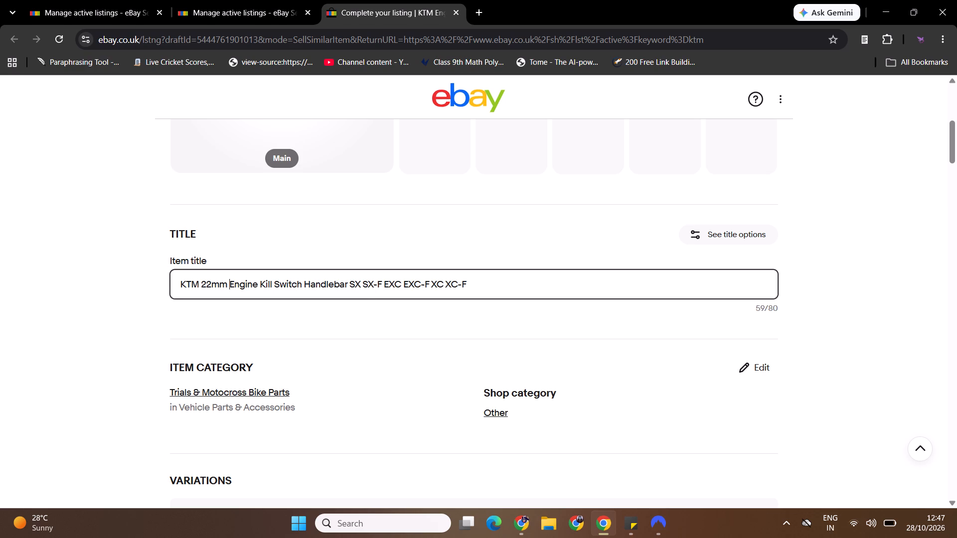
Move "Handlebar" in the item title to directly before "Engine Kill Switch".
{"action": "key", "text": "ctrl+Right"}
{"action": "key", "text": "ctrl+Right"}
{"action": "key", "text": "ctrl+Right"}
{"action": "key", "text": "ctrl+shift+Right"}
{"action": "key", "text": "ctrl+x"}
{"action": "key", "text": "ctrl+Left"}
{"action": "key", "text": "ctrl+Left"}
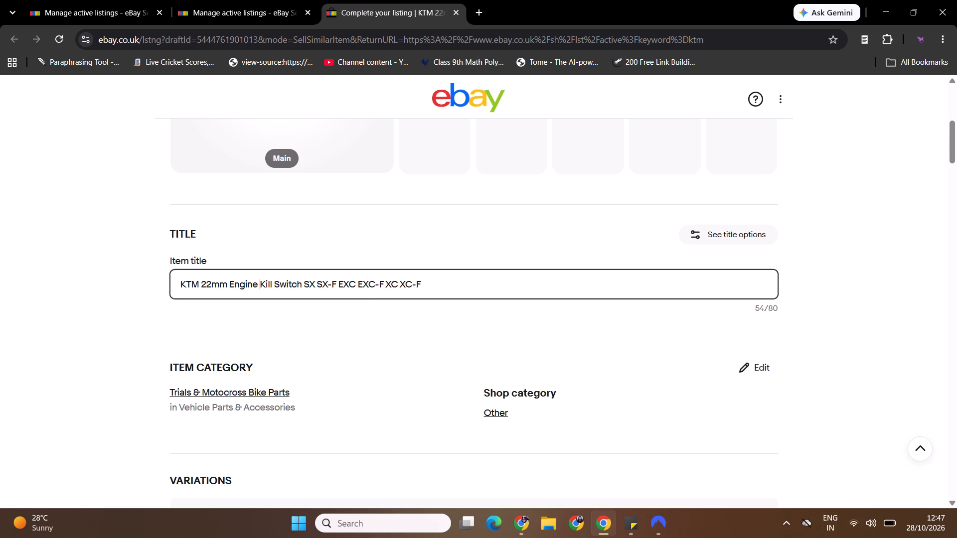
{"action": "key", "text": "ctrl+Left"}
{"action": "key", "text": "ctrl+Left"}
{"action": "key", "text": "ctrl+Right"}
{"action": "key", "text": "ctrl+v"}
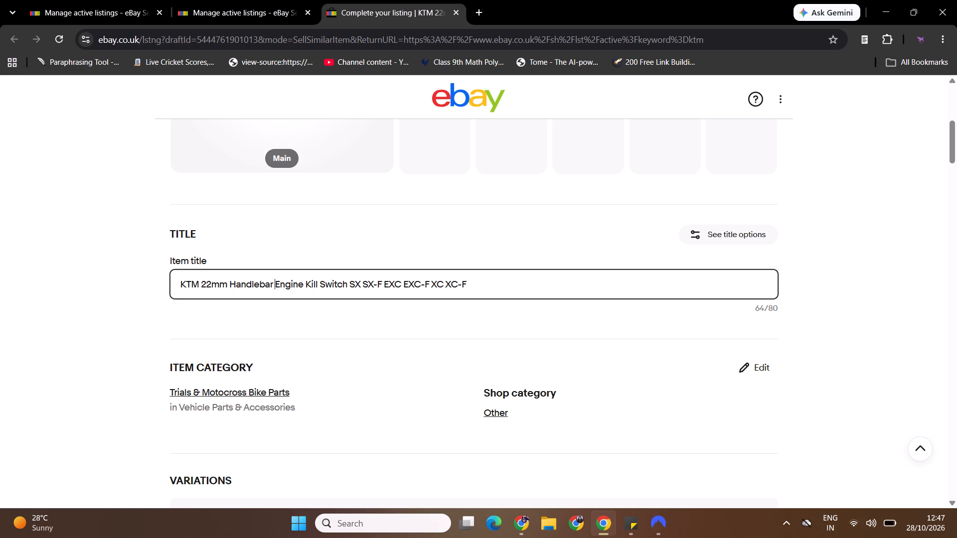
Delete "22mm" from the item title.
{"action": "key", "text": "ctrl+Left"}
{"action": "key", "text": "ctrl+Left"}
{"action": "key", "text": "ctrl+Right"}
{"action": "key", "text": "ctrl+shift+Left"}
{"action": "key", "text": "Delete"}
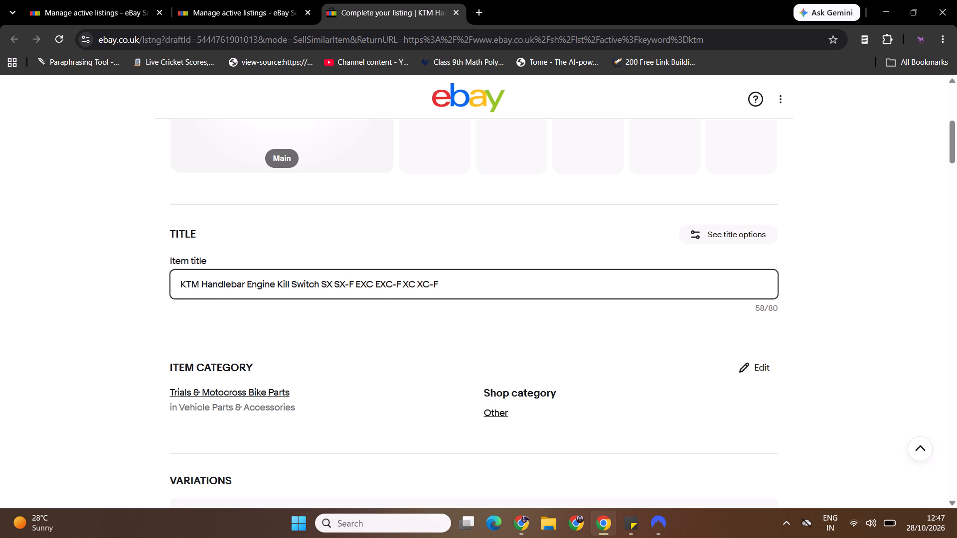
Insert "Handle Bar" after "Handlebar" in the item title.
{"action": "key", "text": "ctrl+Right"}
{"action": "type", "text": "Handle Bar"}
{"action": "key", "text": "space"}
{"action": "key", "text": "ctrl+Right"}
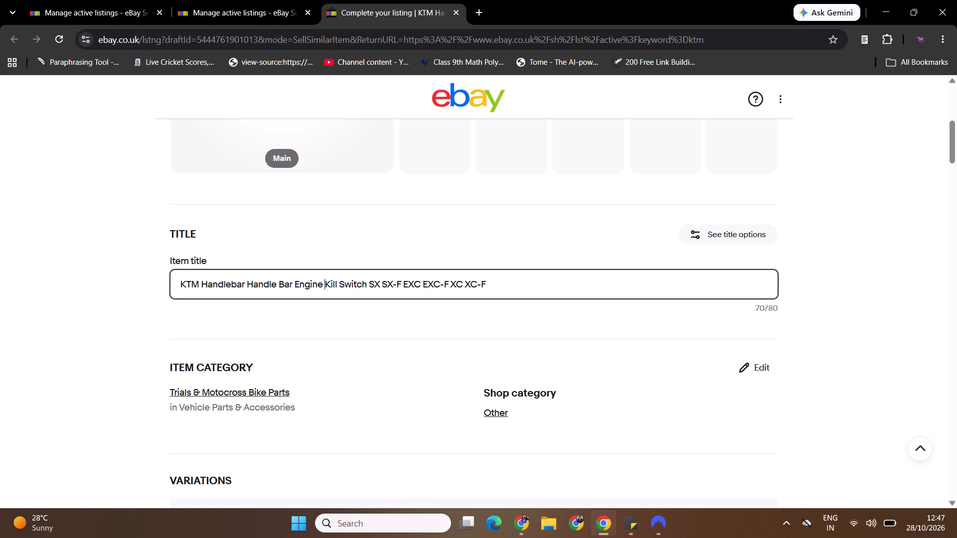
Replace "Handlebar Handle Bar Engine Kill Switch" in the eBay item title with "Engine Kill Switch Starter Switch" copied from the AliExpress product title.
{"action": "key", "text": "ctrl+Right"}
{"action": "key", "text": "alt+Tab"}
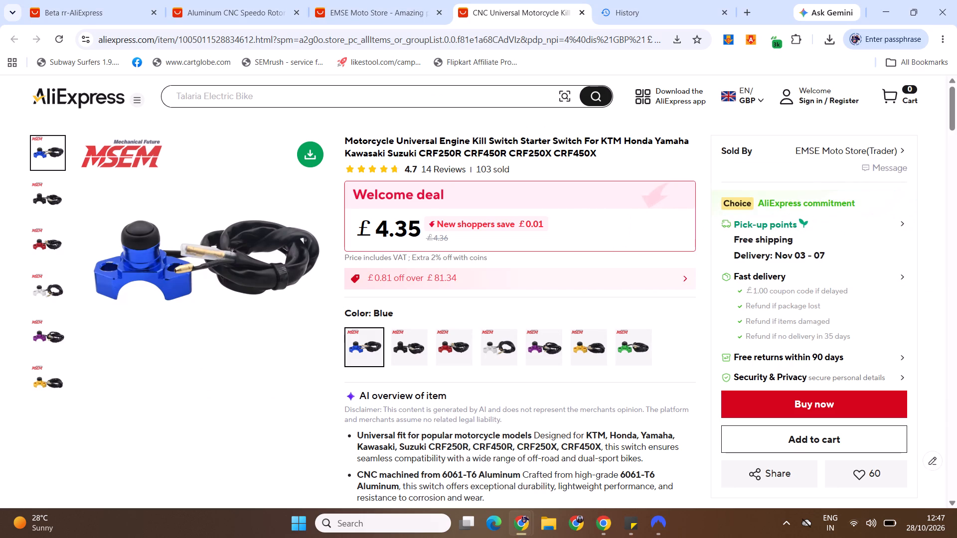
{"action": "left_click_drag", "start_coordinate": [440, 139], "coordinate": [576, 134]}
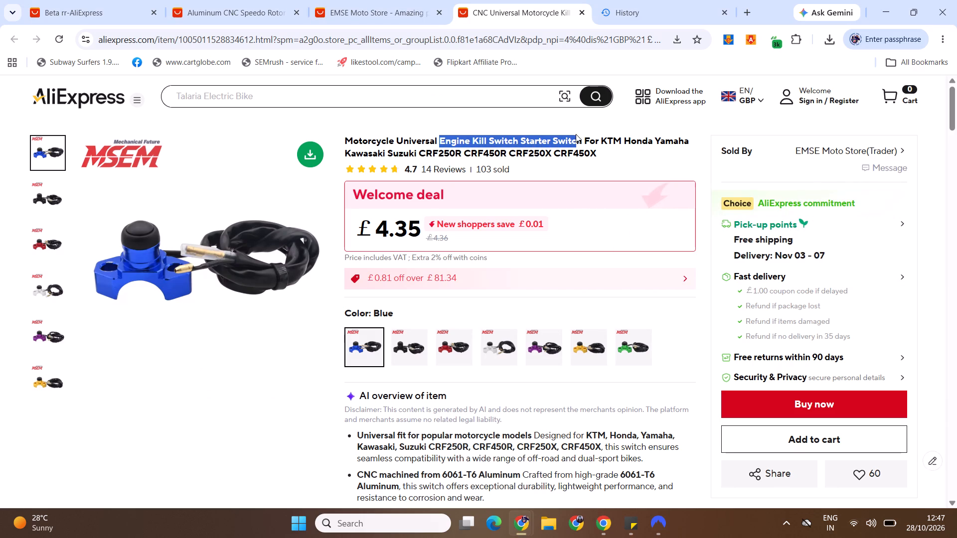
{"action": "left_click_drag", "start_coordinate": [576, 134], "coordinate": [580, 134]}
{"action": "key", "text": "ctrl+c"}
{"action": "key", "text": "ctrl+c"}
{"action": "key", "text": "alt+Tab"}
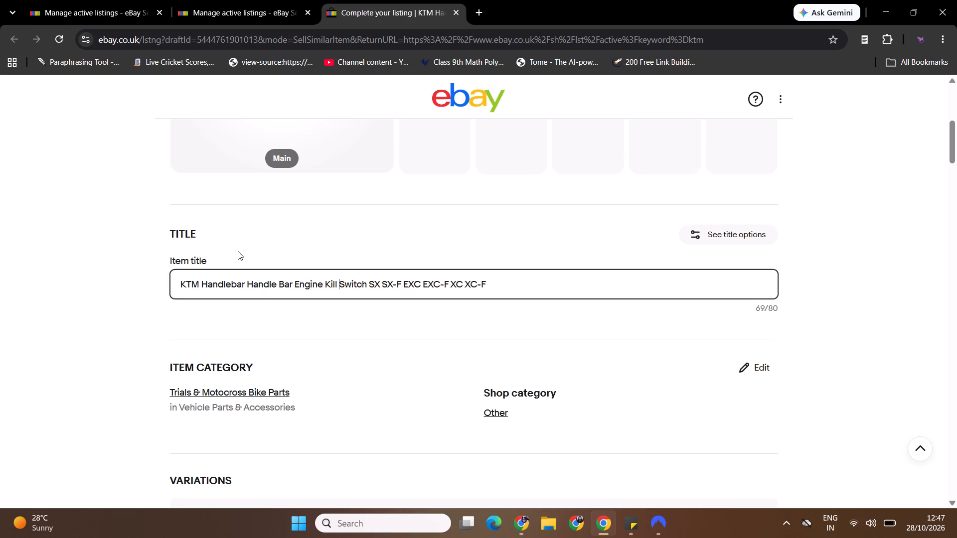
{"action": "left_click_drag", "start_coordinate": [201, 282], "coordinate": [366, 284]}
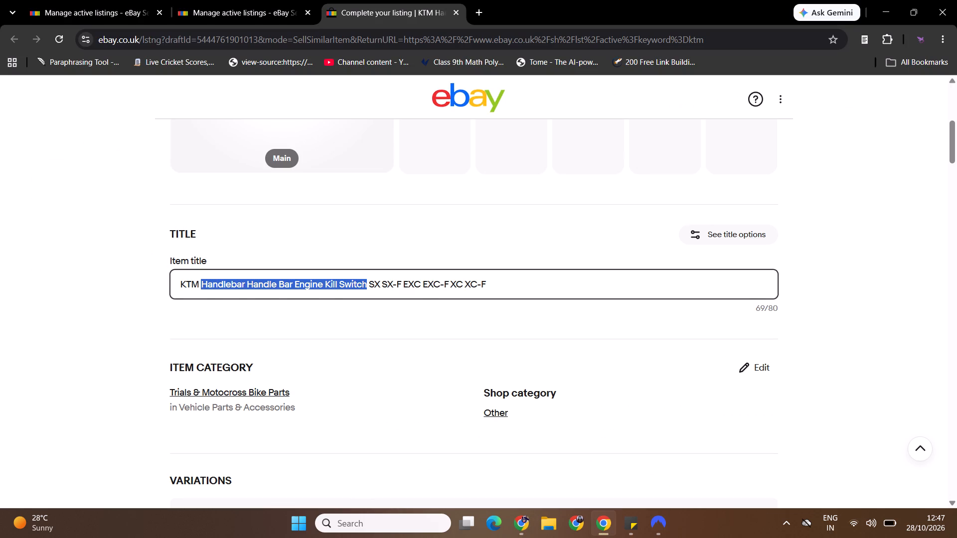
{"action": "key", "text": "ctrl+v"}
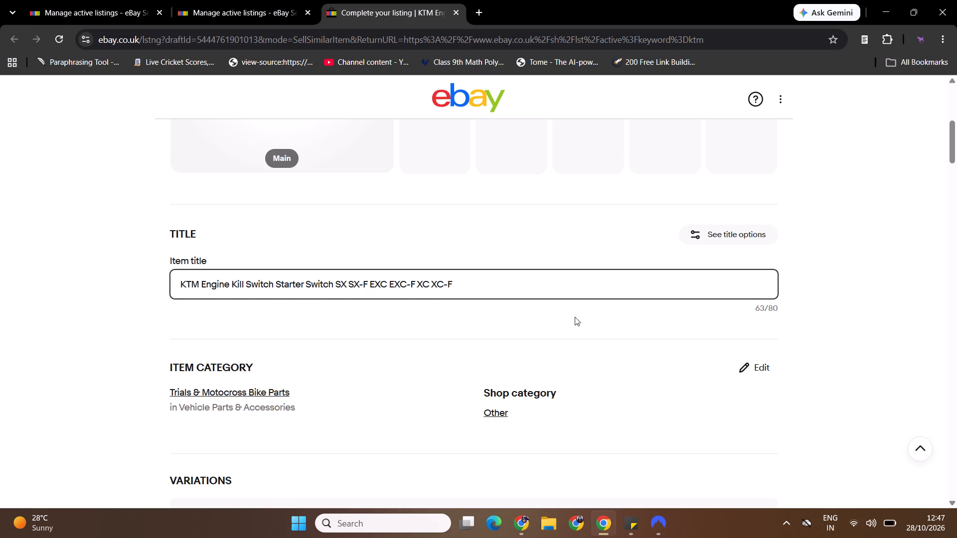
Check the KTM fitment list in ChatGPT and append the engine size range "125-500" to the eBay item title.
{"action": "left_click", "coordinate": [513, 293]}
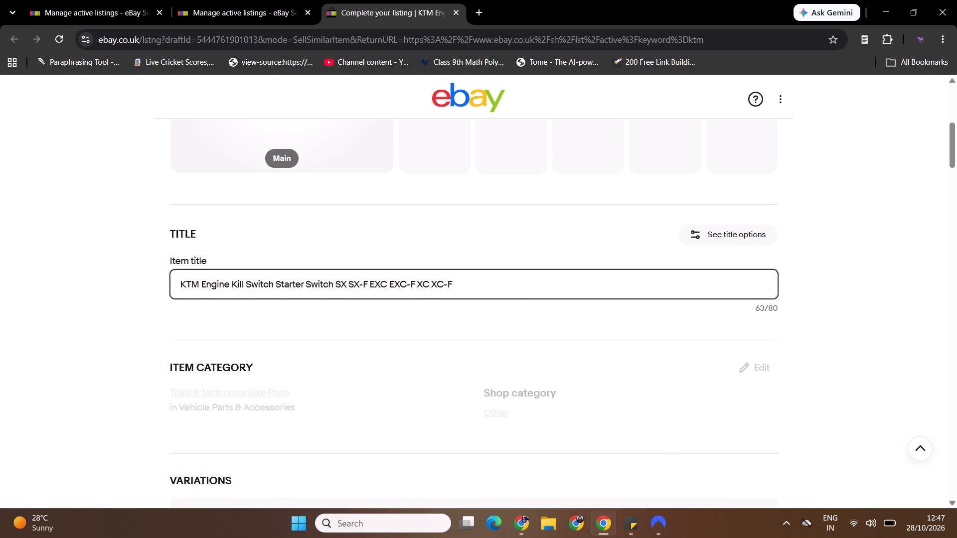
{"action": "key", "text": "alt+Tab"}
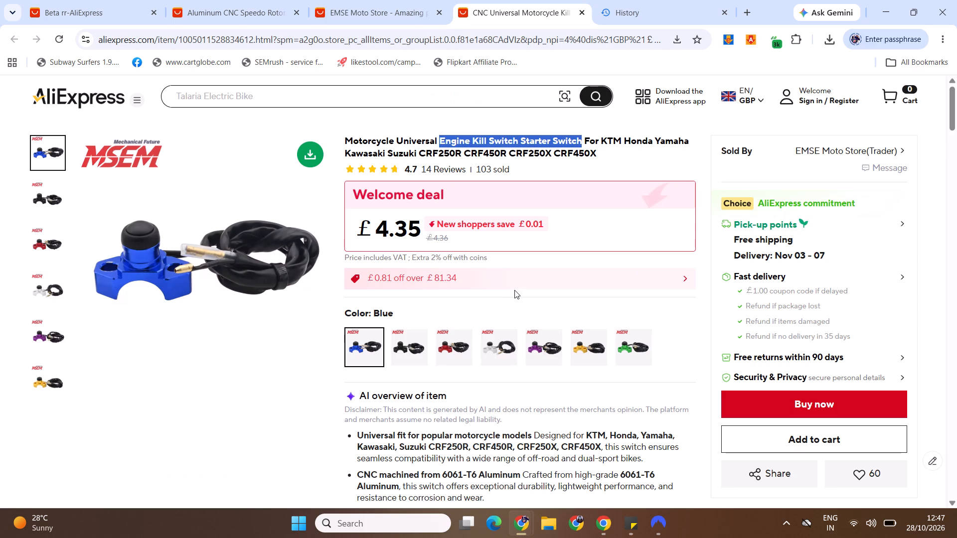
{"action": "key", "text": "alt+Tab"}
{"action": "key", "text": "alt+Tab"}
{"action": "key", "text": "alt+Tab"}
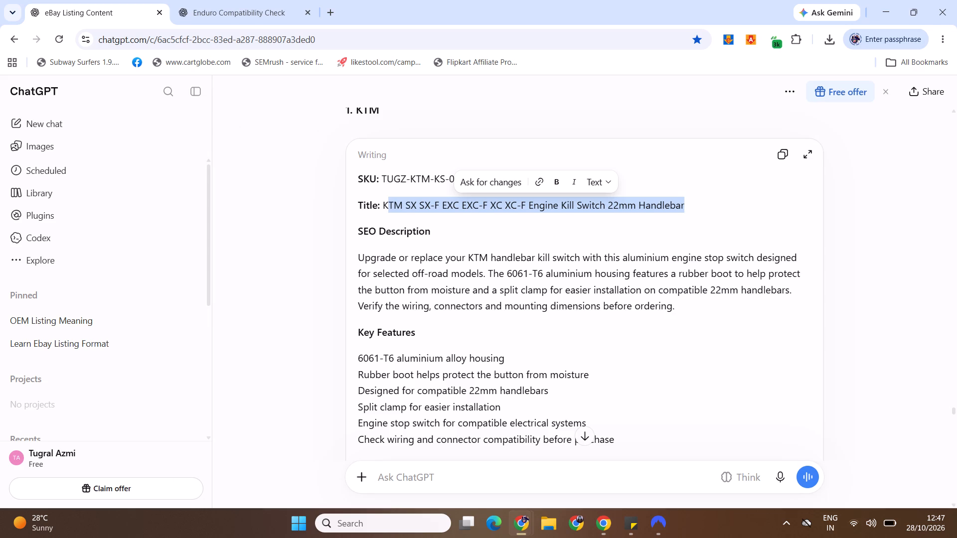
{"action": "middle_click", "coordinate": [315, 241]}
{"action": "left_click", "coordinate": [338, 307]}
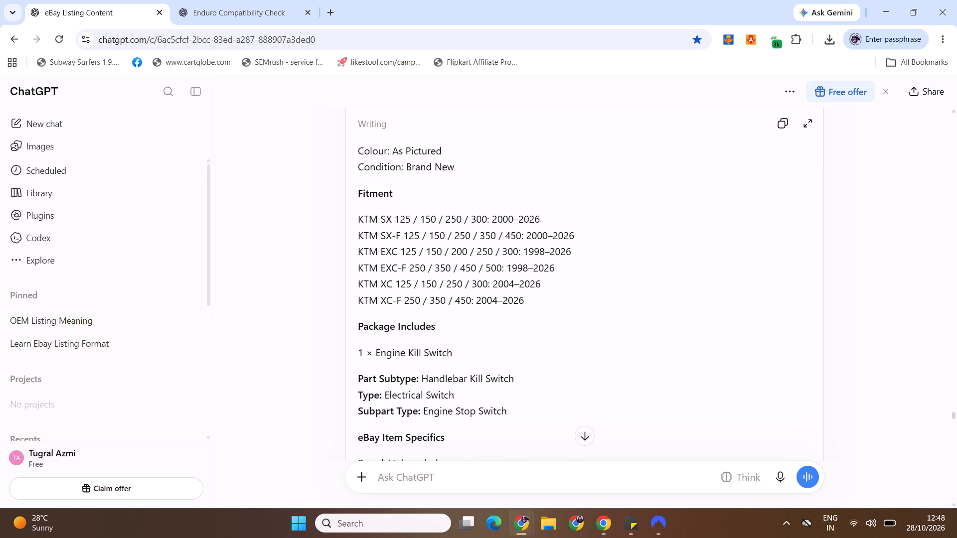
{"action": "key", "text": "alt+Tab"}
{"action": "key", "text": "End"}
{"action": "key", "text": "Down"}
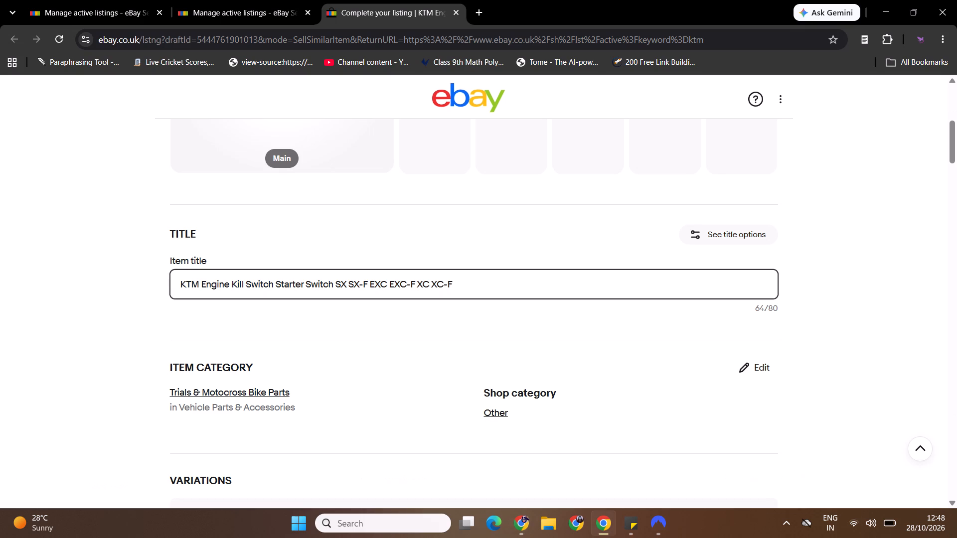
{"action": "type", "text": "125-"}
{"action": "type", "text": "500"}
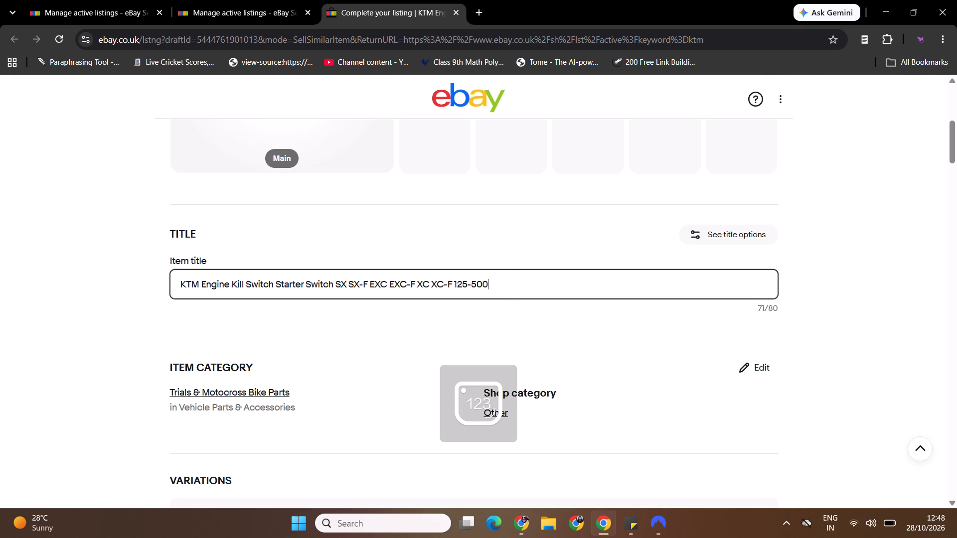
Append the year range "98-26" after "125-500" in the item title.
{"action": "key", "text": "alt+Tab"}
{"action": "key", "text": "alt+Tab"}
{"action": "key", "text": "space"}
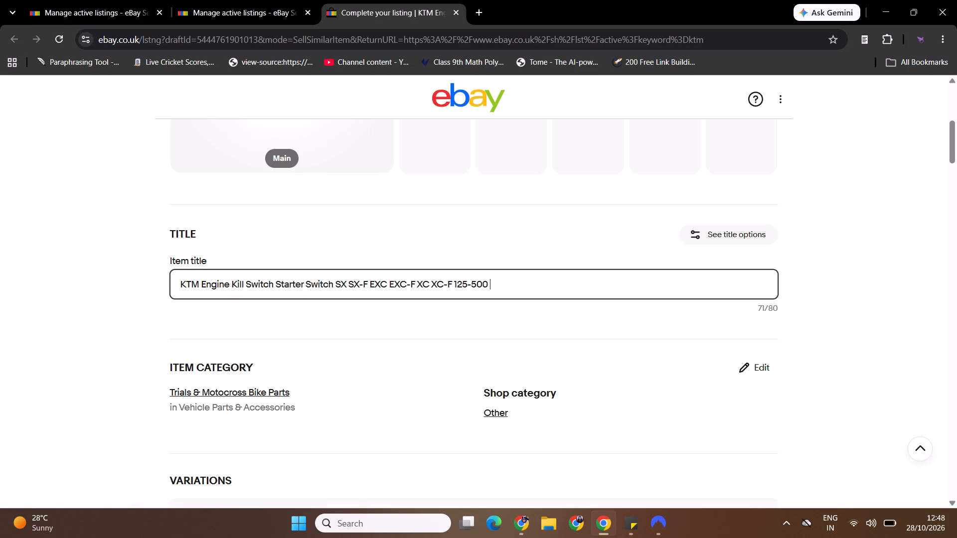
{"action": "type", "text": "98-26"}
Try to insert the word "Start" directly after "Starter" in the item title.
{"action": "key", "text": "ctrl+Left"}
{"action": "key", "text": "ctrl+Left"}
{"action": "key", "text": "ctrl+Left"}
{"action": "key", "text": "ctrl+Left"}
{"action": "key", "text": "ctrl+Left"}
{"action": "key", "text": "ctrl+Left"}
{"action": "key", "text": "ctrl+Left"}
{"action": "key", "text": "ctrl+Left"}
{"action": "key", "text": "ctrl+Left"}
{"action": "key", "text": "ctrl+Left"}
{"action": "key", "text": "ctrl+Left"}
{"action": "key", "text": "ctrl+Left"}
{"action": "key", "text": "ctrl+Left"}
{"action": "key", "text": "ctrl+Left"}
{"action": "key", "text": "ctrl+Left"}
{"action": "key", "text": "ctrl+Left"}
{"action": "key", "text": "ctrl+Left"}
{"action": "key", "text": "ctrl+Left"}
{"action": "key", "text": "ctrl+Left"}
{"action": "key", "text": "ctrl+Left"}
{"action": "key", "text": "ctrl+Left"}
{"action": "key", "text": "ctrl+Left"}
{"action": "key", "text": "ctrl+Left"}
{"action": "key", "text": "ctrl+Left"}
{"action": "key", "text": "ctrl+Left"}
{"action": "key", "text": "ctrl+Left"}
{"action": "key", "text": "ctrl+Left"}
{"action": "key", "text": "ctrl+Left"}
{"action": "key", "text": "ctrl+Left"}
{"action": "key", "text": "ctrl+Right"}
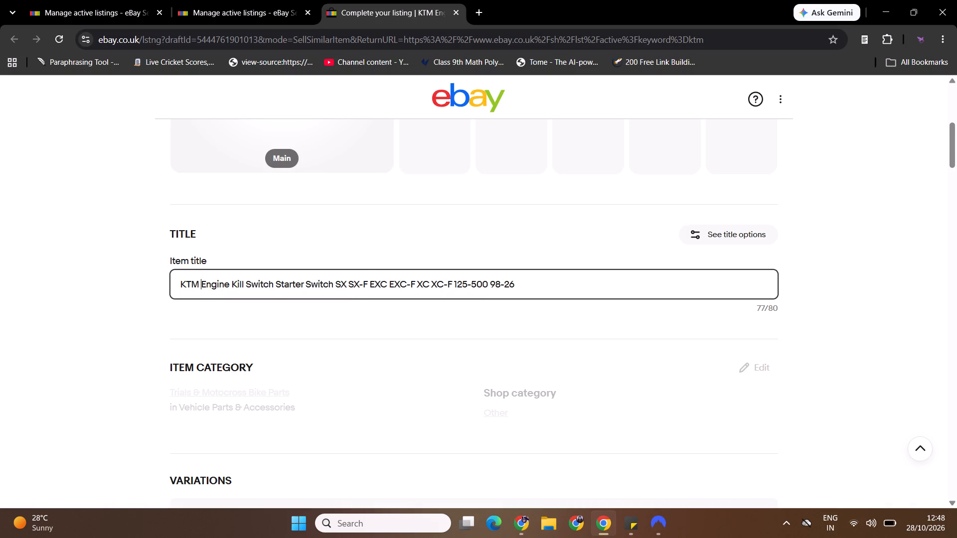
{"action": "key", "text": "ctrl+Right"}
{"action": "key", "text": "ctrl+Right"}
{"action": "key", "text": "ctrl+Right"}
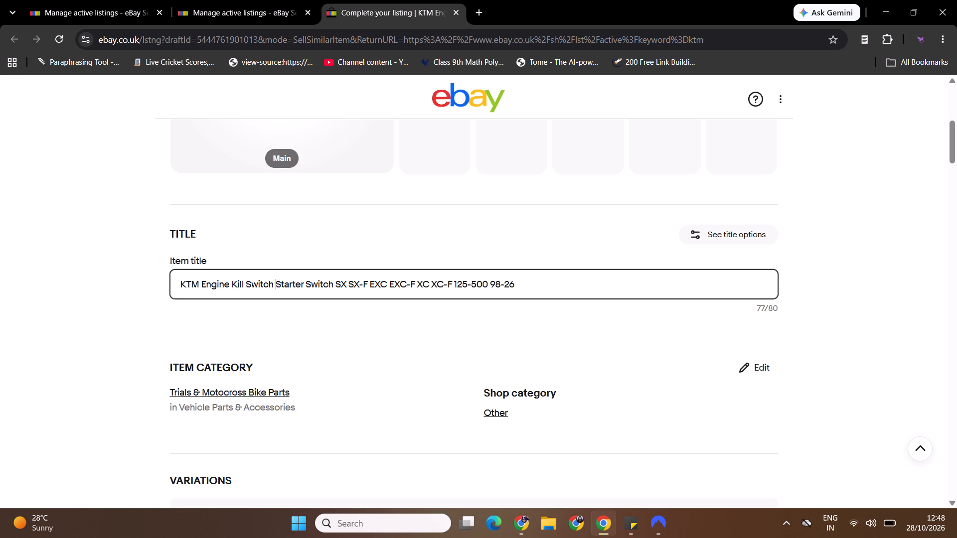
{"action": "key", "text": "ctrl+Right"}
{"action": "type", "text": "Start"}
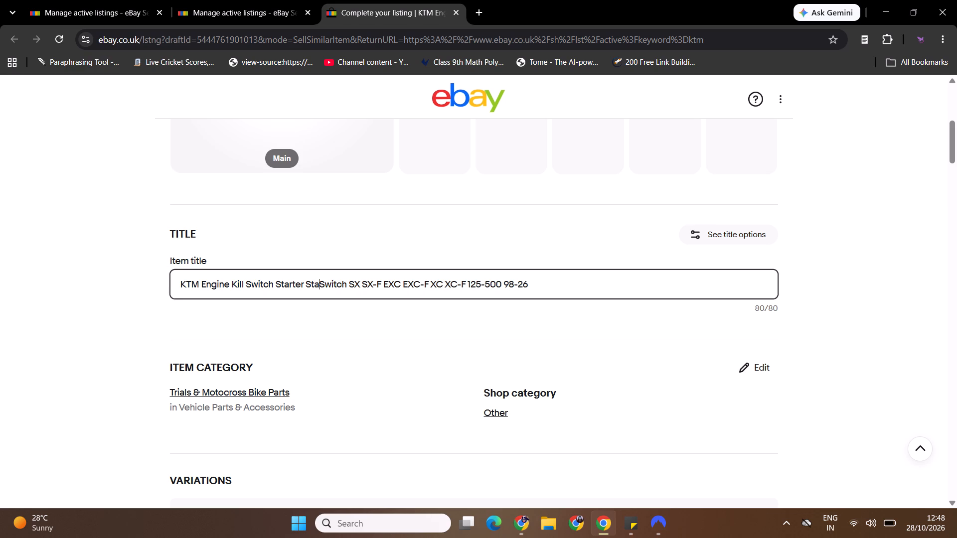
Delete "SX-F" from the item title.
{"action": "key", "text": "ctrl+Right"}
{"action": "key", "text": "ctrl+Right"}
{"action": "key", "text": "ctrl+shift+Right"}
{"action": "key", "text": "ctrl+shift+Right"}
{"action": "key", "text": "ctrl+shift+Right"}
{"action": "key", "text": "Delete"}
Complete "Sta" as "Start" in the item title and separate it from "Switch" with a space.
{"action": "key", "text": "ctrl+Left"}
{"action": "key", "text": "Left"}
{"action": "key", "text": "Left"}
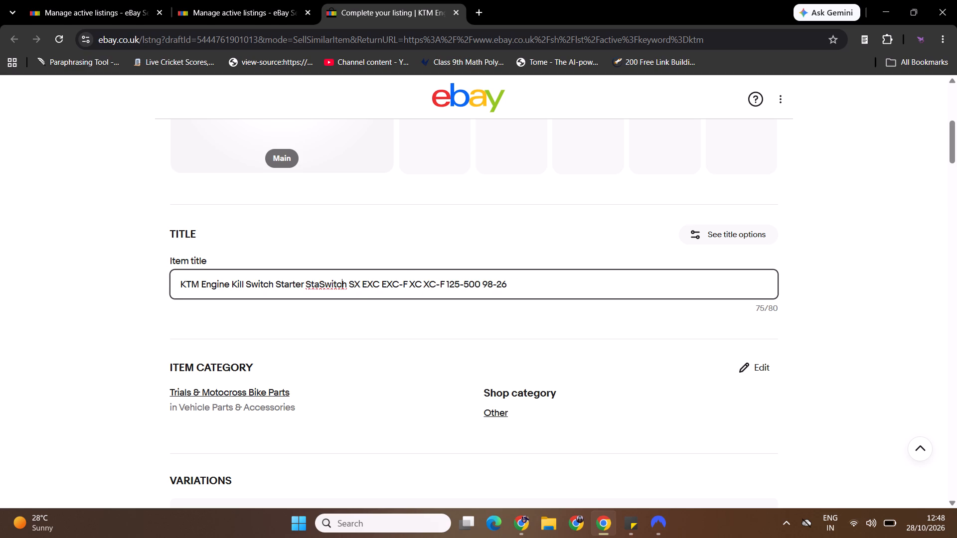
{"action": "key", "text": "Left"}
{"action": "key", "text": "Left"}
{"action": "key", "text": "Left"}
{"action": "key", "text": "Left"}
{"action": "key", "text": "Left"}
{"action": "type", "text": "rt"}
{"action": "key", "text": "space"}
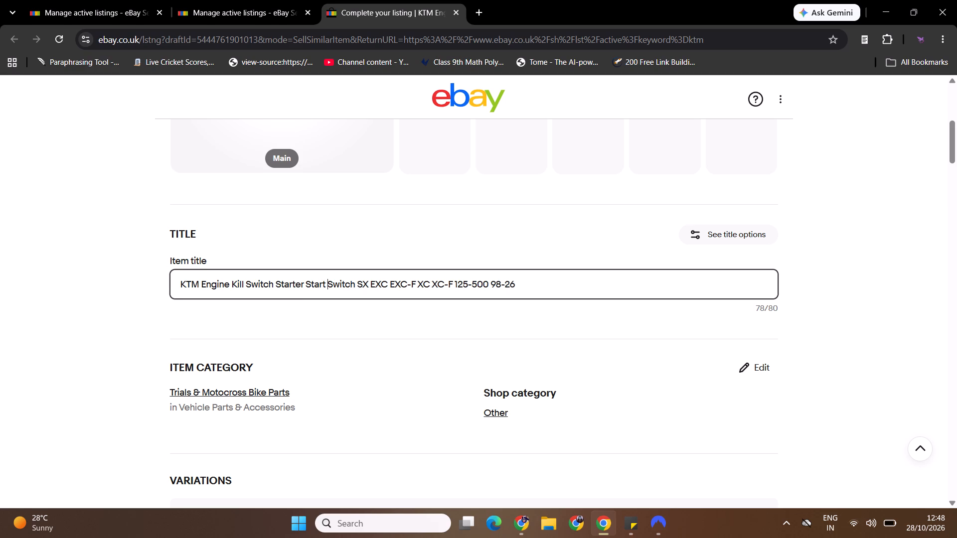
{"action": "key", "text": "ctrl+Right"}
{"action": "key", "text": "ctrl+Right"}
{"action": "key", "text": "ctrl+Left"}
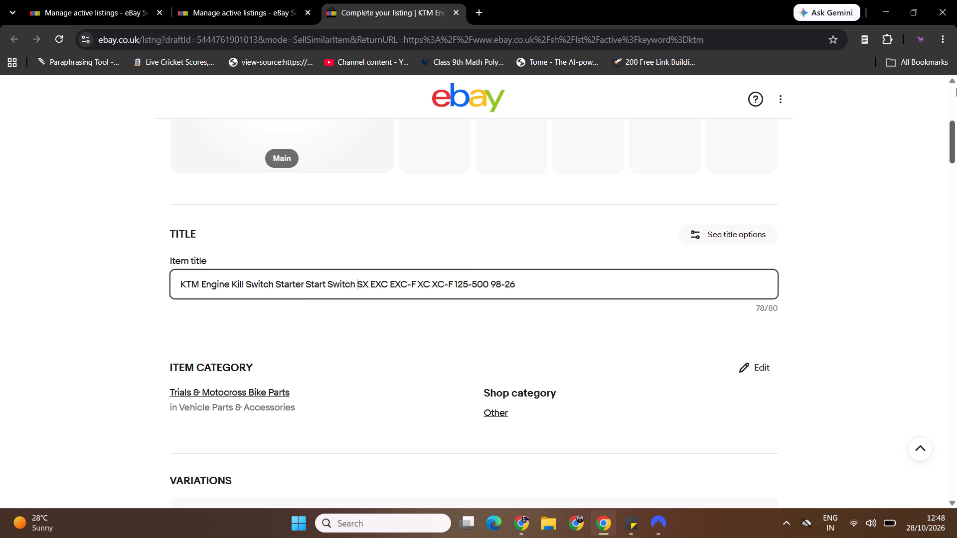
Add "SXF" as a custom Model/Series value in the item specifics, keeping EXC, XC and SX selected.
{"action": "left_click_drag", "start_coordinate": [956, 133], "coordinate": [956, 155]}
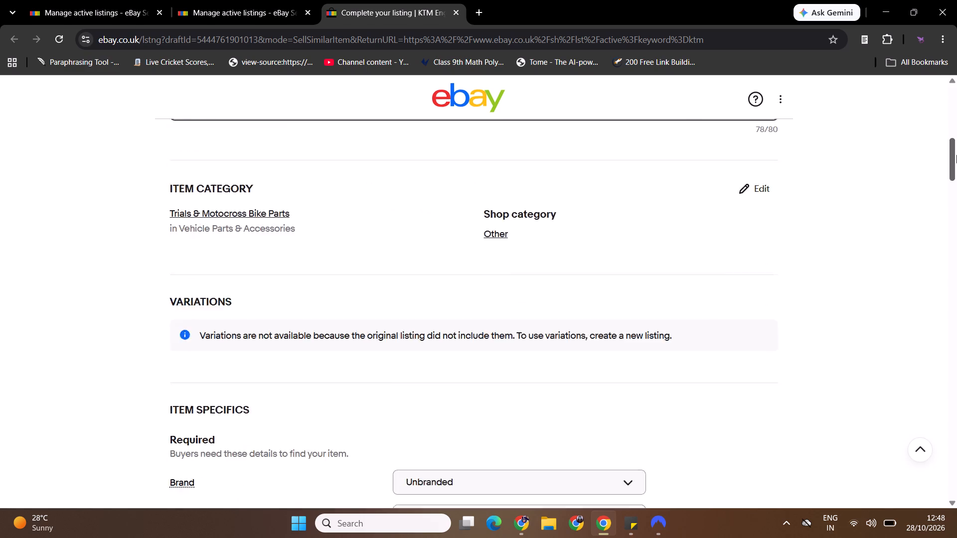
{"action": "left_click_drag", "start_coordinate": [956, 155], "coordinate": [956, 187]}
{"action": "left_click", "coordinate": [558, 229]}
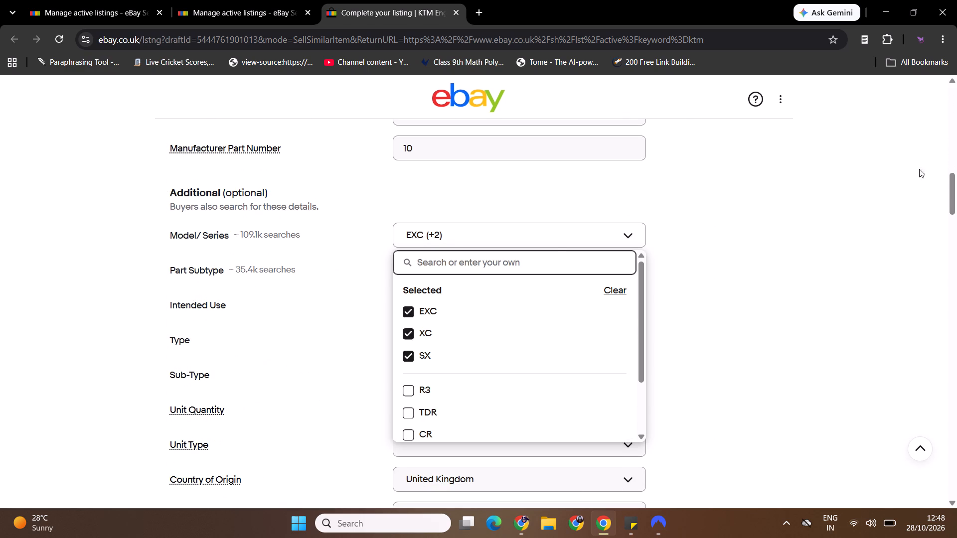
{"action": "left_click_drag", "start_coordinate": [956, 199], "coordinate": [956, 140]}
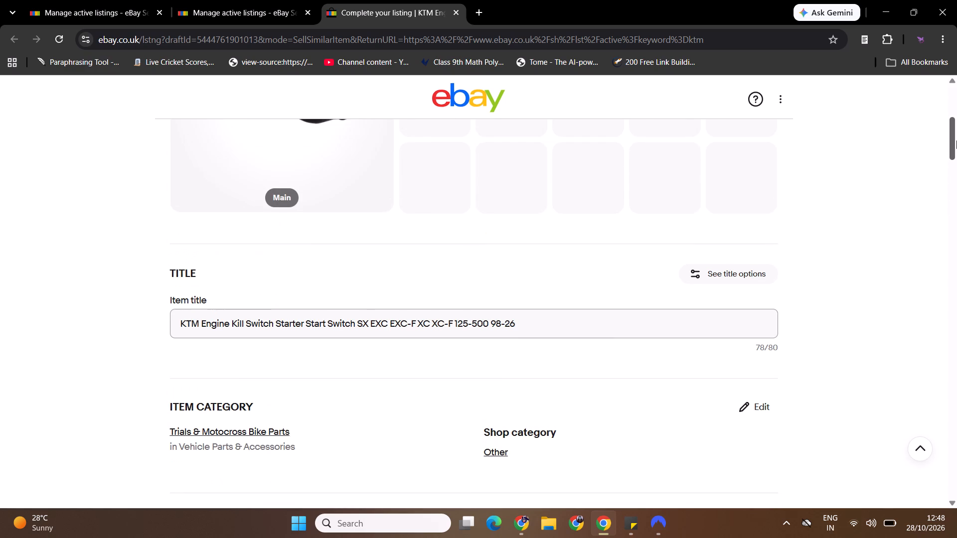
{"action": "left_click_drag", "start_coordinate": [956, 140], "coordinate": [956, 145]}
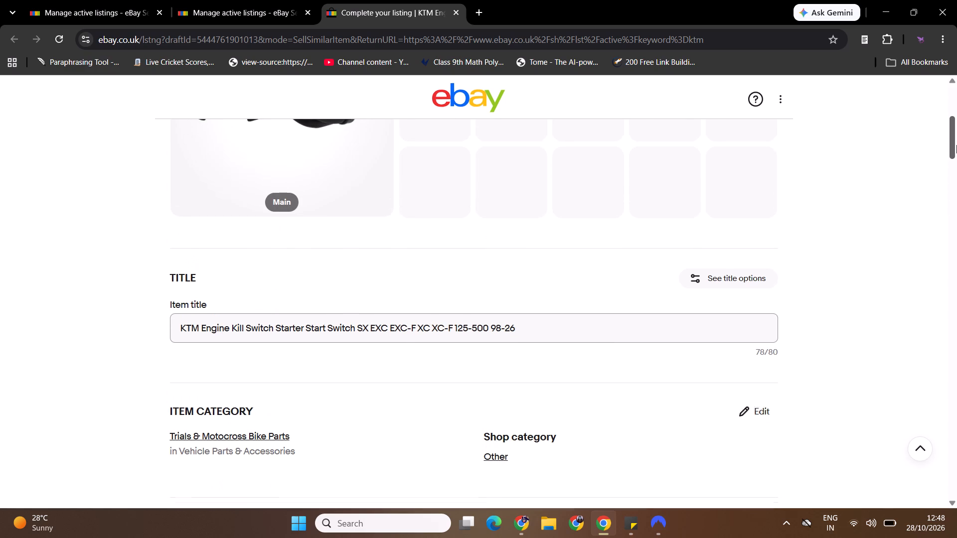
{"action": "left_click_drag", "start_coordinate": [956, 145], "coordinate": [956, 206]}
{"action": "left_click", "coordinate": [499, 292]}
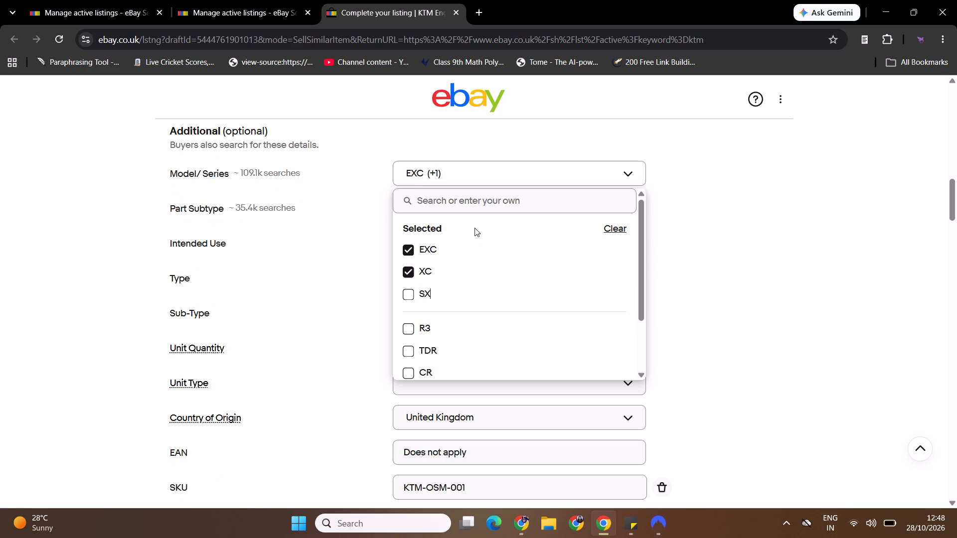
{"action": "left_click", "coordinate": [428, 289]}
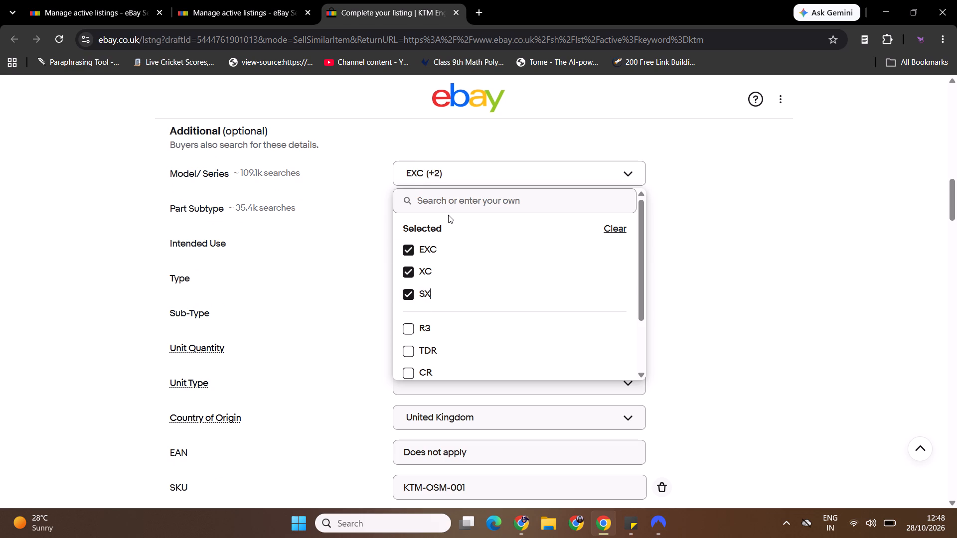
{"action": "left_click", "coordinate": [455, 207]}
{"action": "type", "text": "SX"}
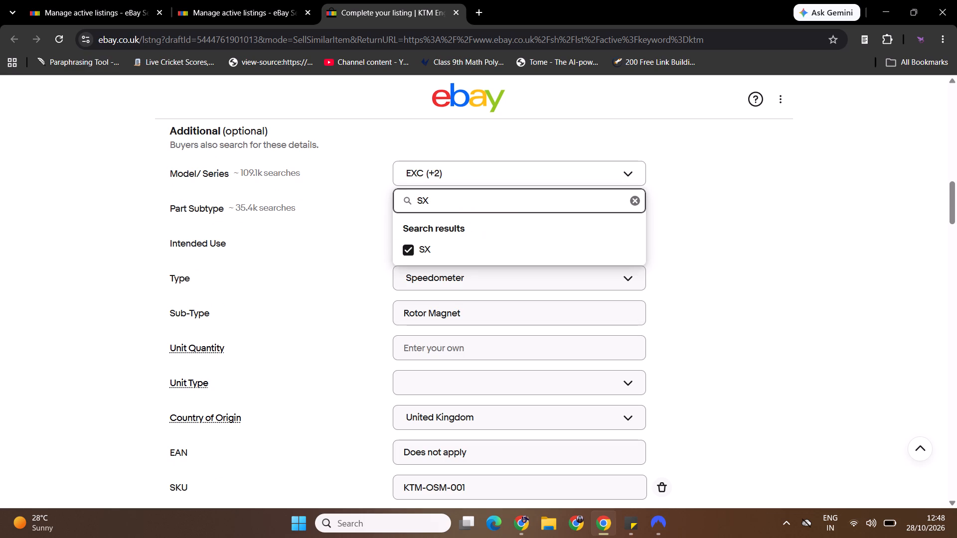
{"action": "key", "text": "shift+f"}
{"action": "left_click", "coordinate": [434, 252]}
{"action": "double_click", "coordinate": [453, 204]}
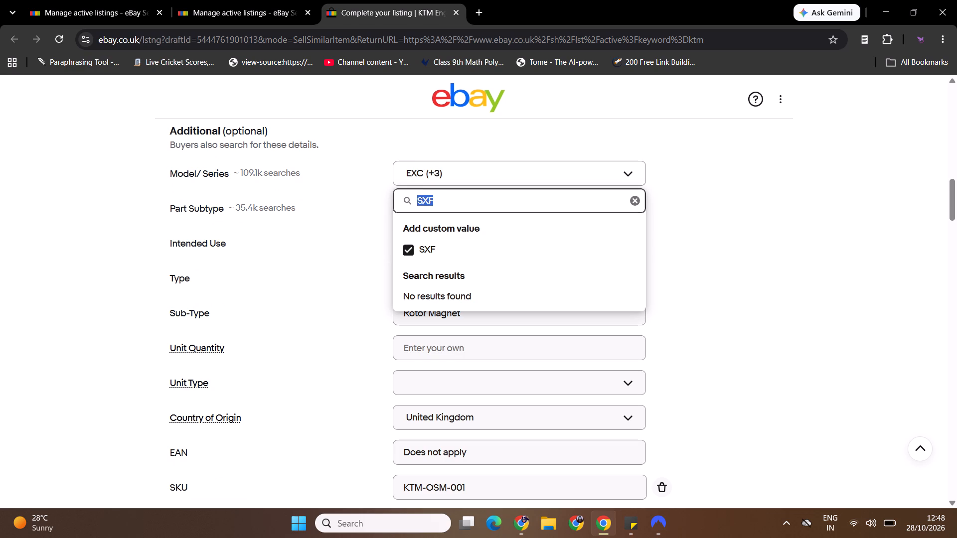
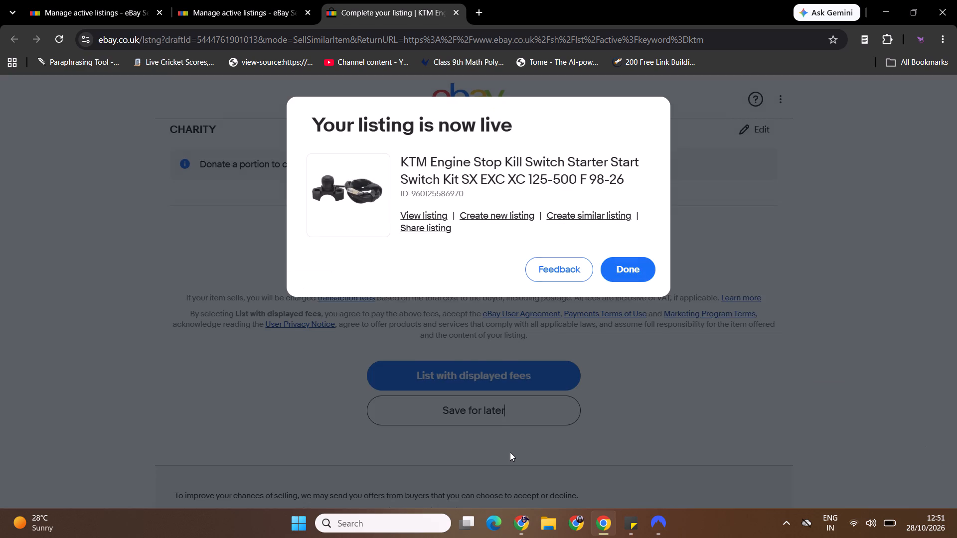
{"action": "left_click", "coordinate": [637, 271]}
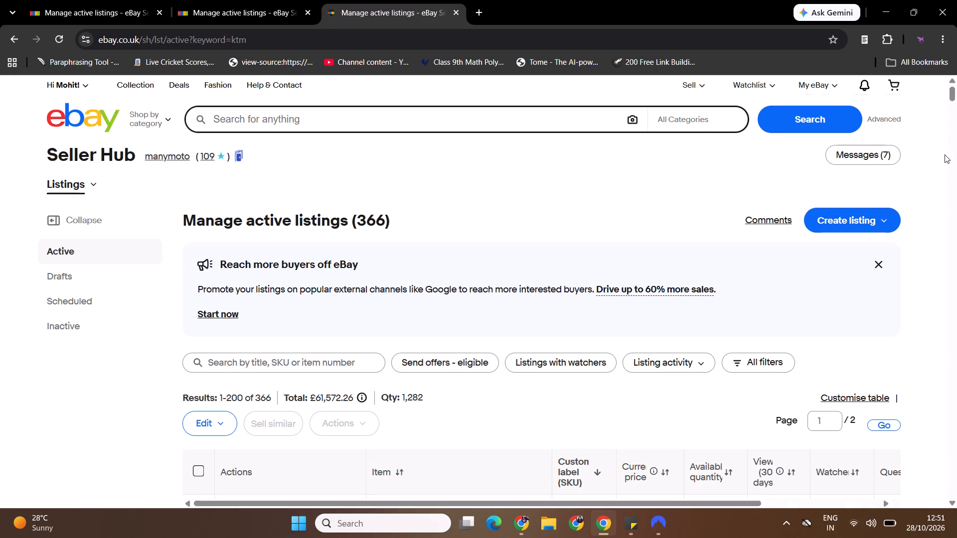
Start a similar listing from the black KTM Engine Stop Kill Switch, close the previous active listings page, and switch to the new draft.
{"action": "left_click_drag", "start_coordinate": [955, 101], "coordinate": [956, 114]}
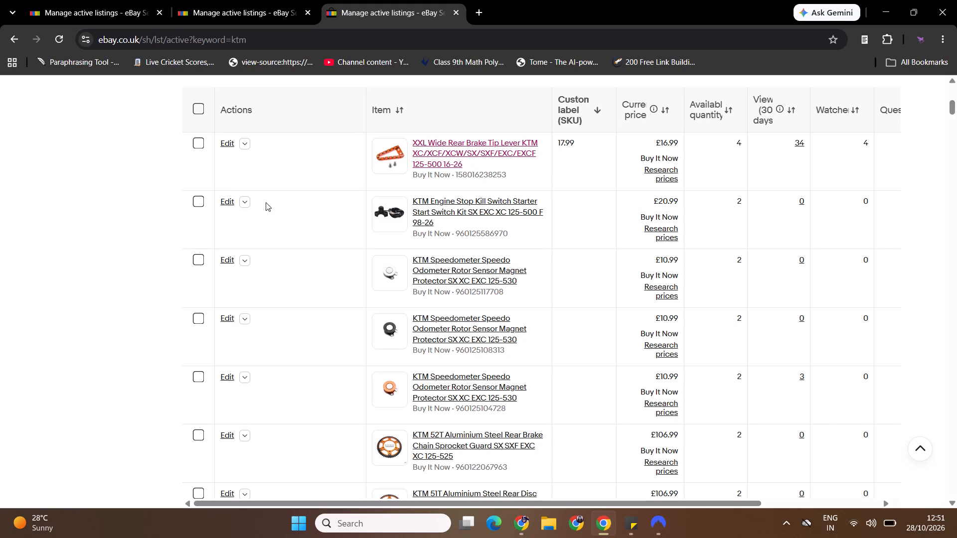
{"action": "left_click", "coordinate": [240, 200]}
{"action": "left_click", "coordinate": [259, 219], "text": "ctrl"}
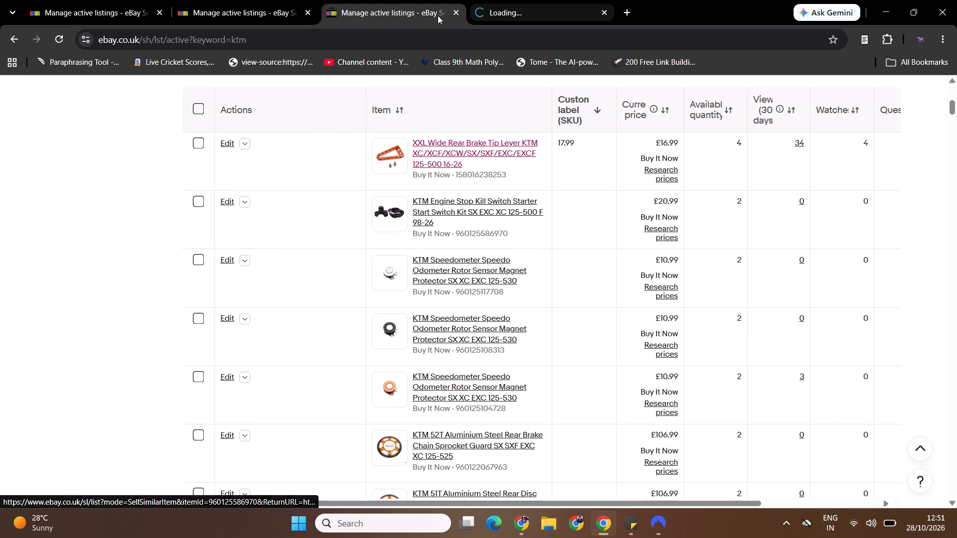
{"action": "left_click", "coordinate": [306, 14]}
{"action": "left_click", "coordinate": [384, 0]}
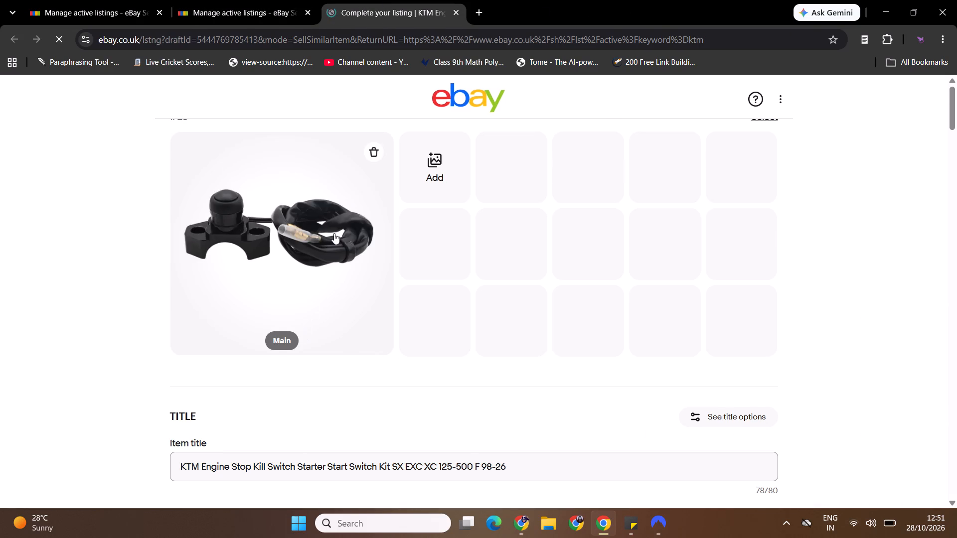
Replace the draft's black kill switch photo with the gold one from the Downloads folder.
{"action": "left_click", "coordinate": [372, 157]}
{"action": "left_click", "coordinate": [458, 257]}
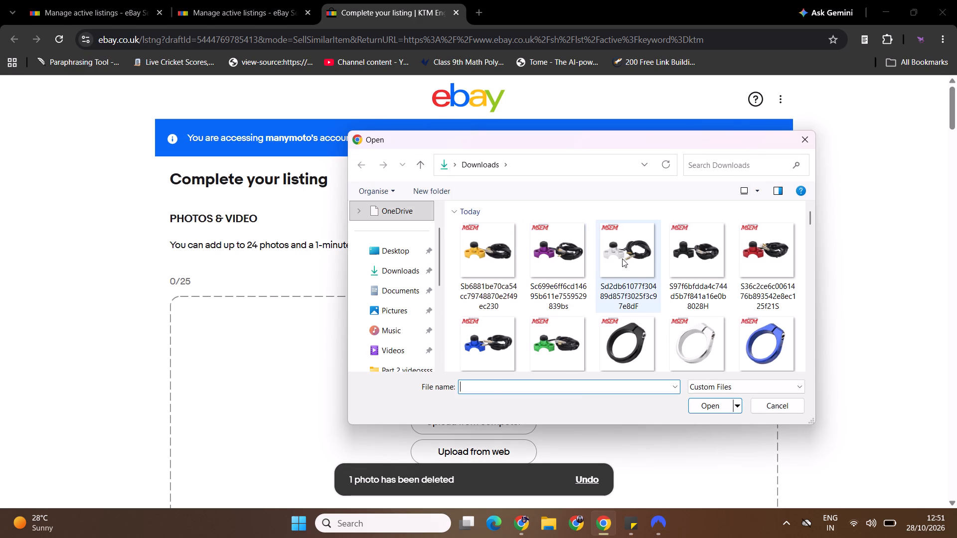
{"action": "left_click", "coordinate": [683, 258]}
{"action": "left_click", "coordinate": [511, 261]}
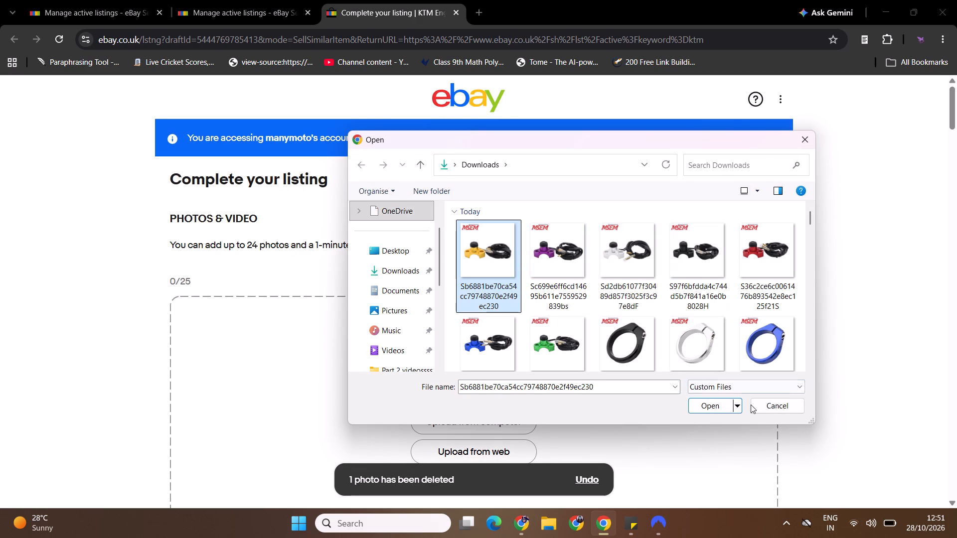
{"action": "left_click", "coordinate": [717, 408]}
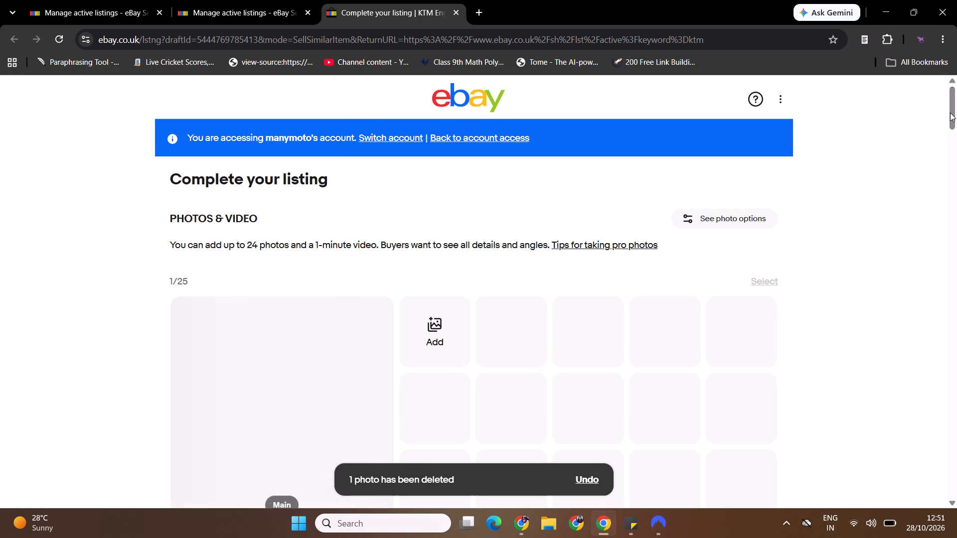
Crop the gold kill switch photo from the top to remove the MSEM logo, and save it.
{"action": "left_click_drag", "start_coordinate": [954, 113], "coordinate": [956, 126]}
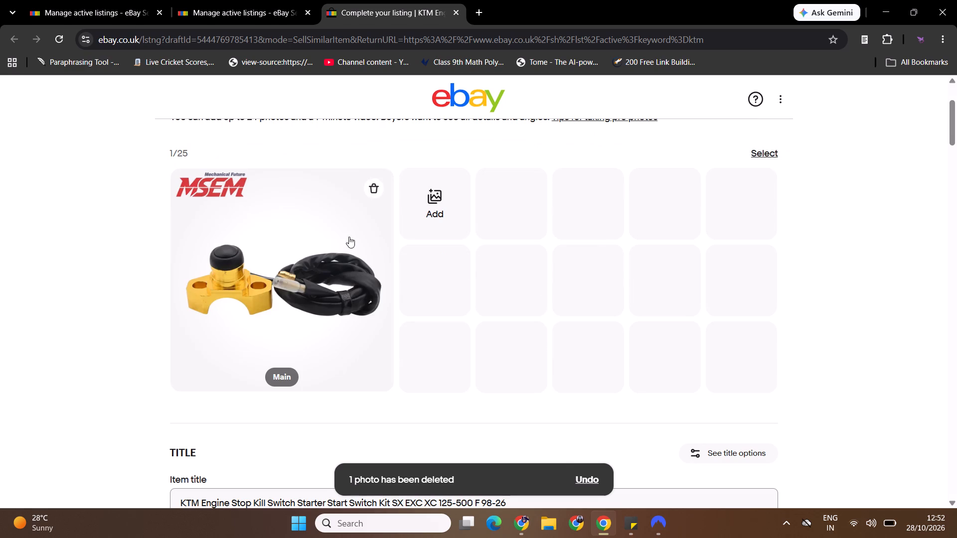
{"action": "left_click", "coordinate": [332, 237]}
{"action": "left_click", "coordinate": [441, 416]}
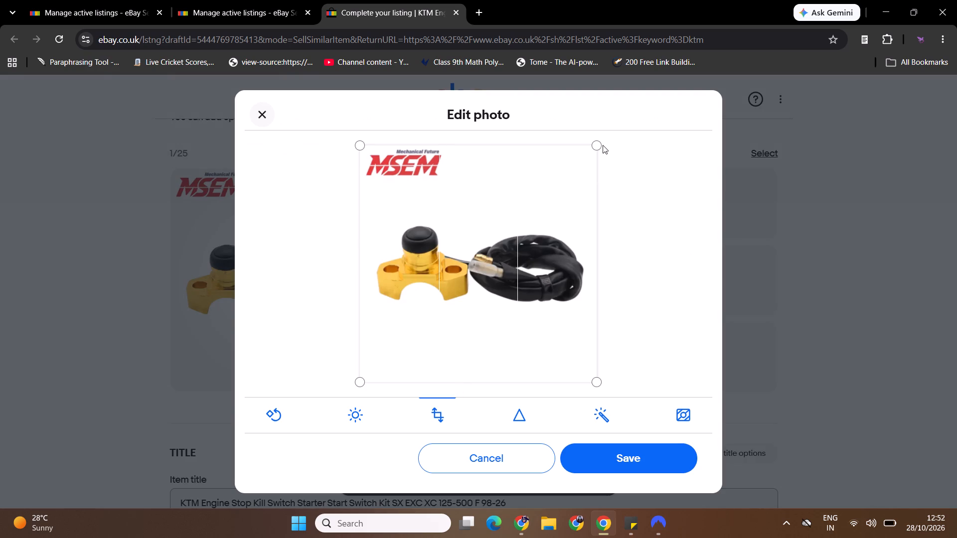
{"action": "left_click_drag", "start_coordinate": [596, 147], "coordinate": [613, 179]}
{"action": "left_click", "coordinate": [597, 466]}
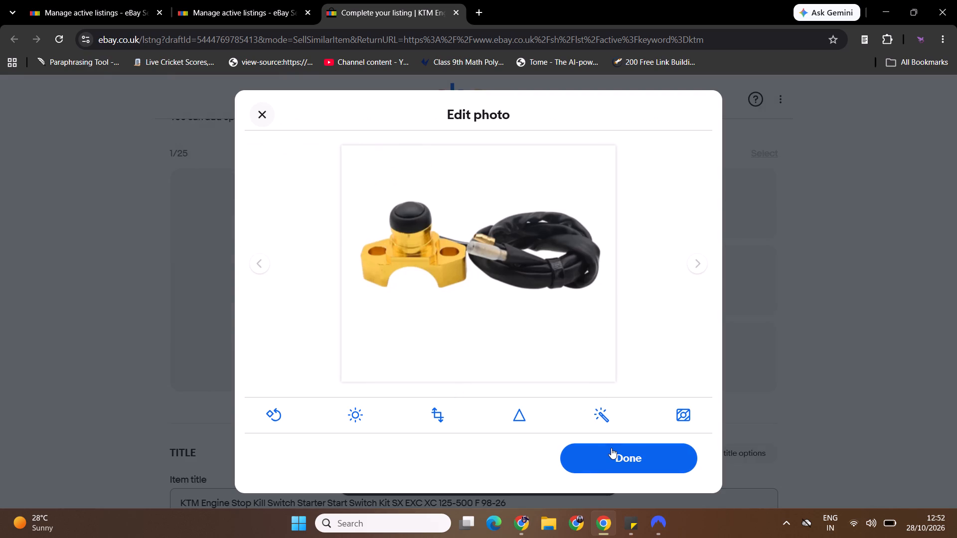
{"action": "left_click", "coordinate": [611, 460]}
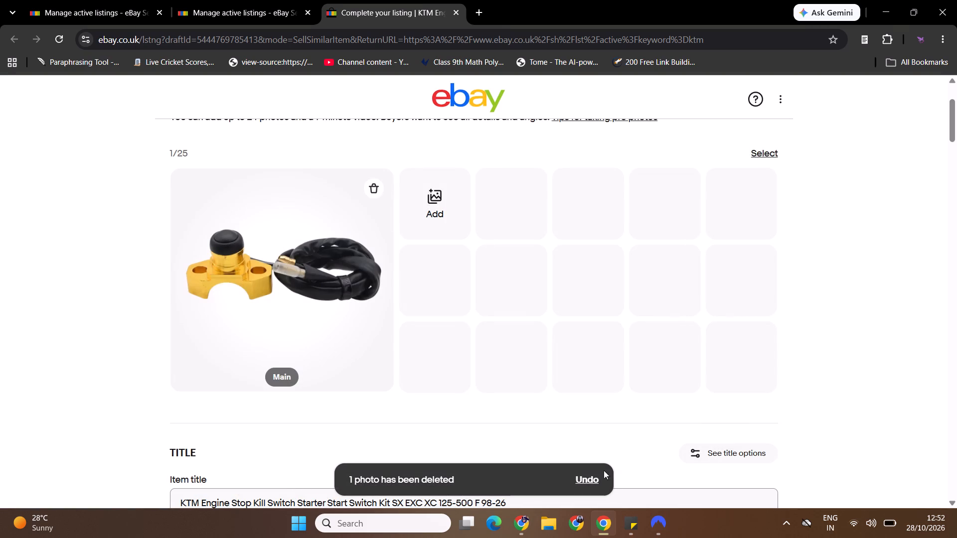
Review the draft's item specifics and description fitment, and check the gold colour option on the AliExpress page.
{"action": "left_click_drag", "start_coordinate": [956, 133], "coordinate": [956, 228]}
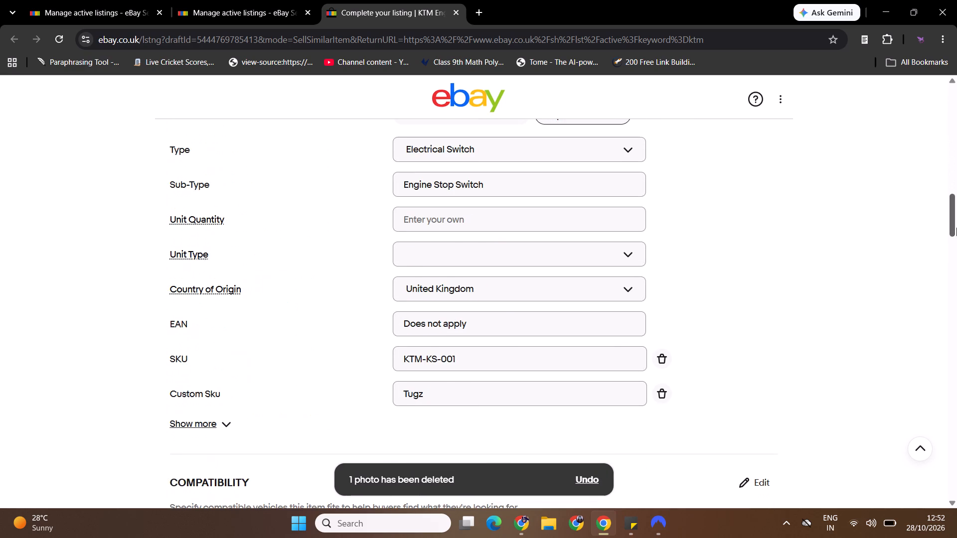
{"action": "left_click_drag", "start_coordinate": [956, 228], "coordinate": [951, 279]}
{"action": "left_click_drag", "start_coordinate": [773, 241], "coordinate": [773, 317]}
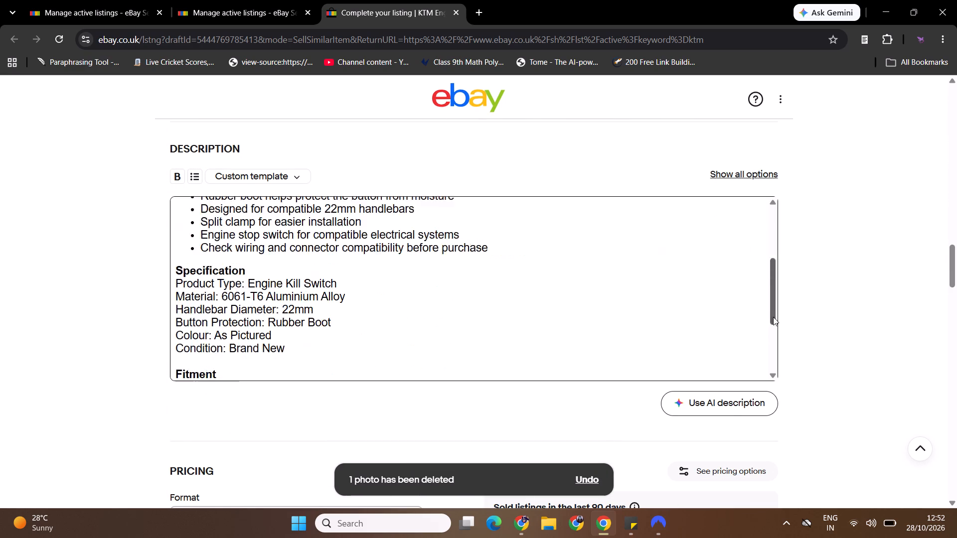
{"action": "left_click_drag", "start_coordinate": [773, 317], "coordinate": [773, 331]}
{"action": "key", "text": "alt+Tab"}
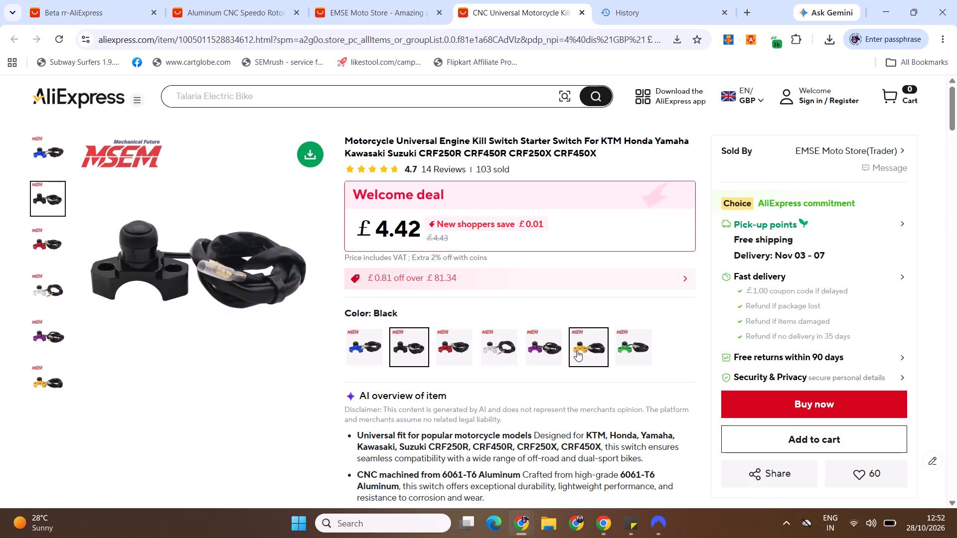
{"action": "left_click", "coordinate": [577, 350]}
{"action": "key", "text": "alt+Tab"}
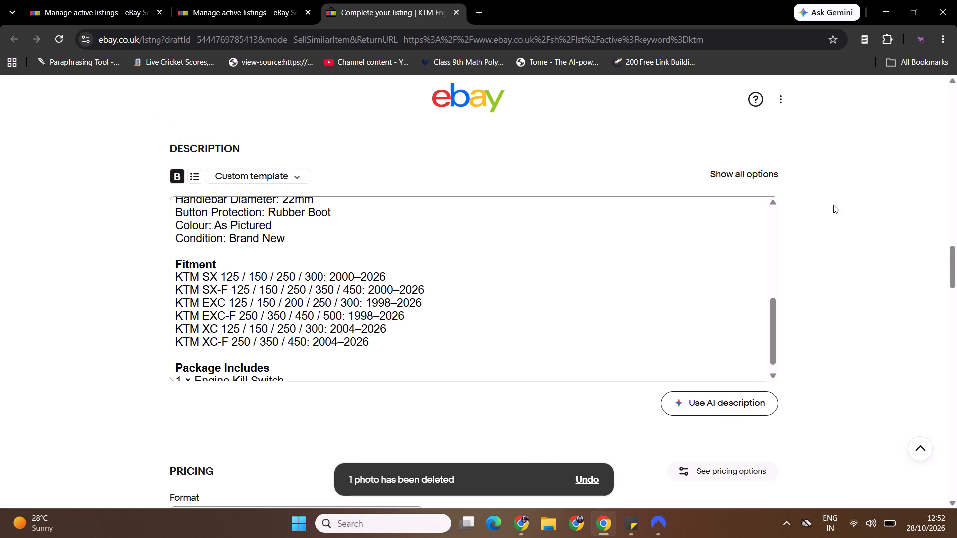
Publish the gold KTM kill switch listing with the displayed fees and return to the active listings.
{"action": "left_click_drag", "start_coordinate": [956, 267], "coordinate": [956, 306]}
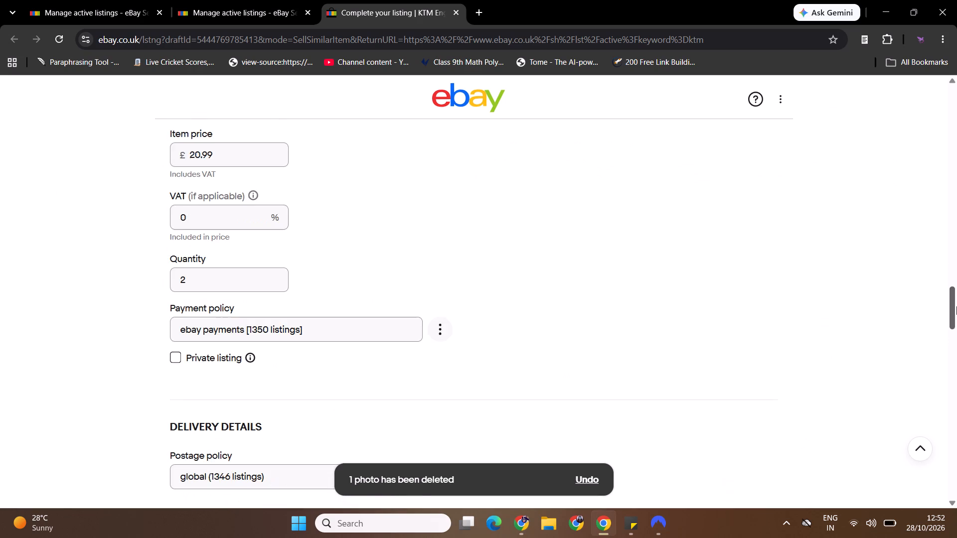
{"action": "left_click_drag", "start_coordinate": [956, 306], "coordinate": [941, 537]}
{"action": "left_click", "coordinate": [485, 292]}
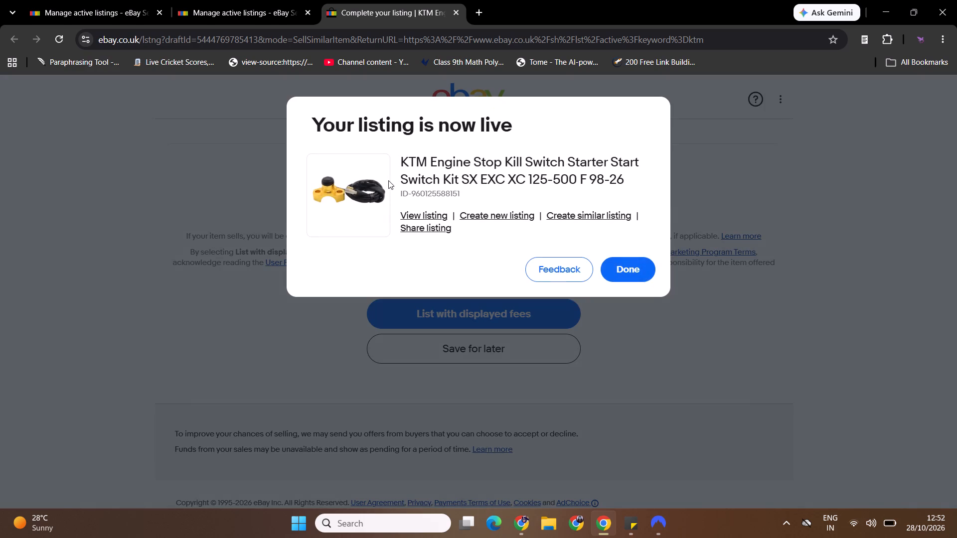
{"action": "left_click", "coordinate": [626, 269]}
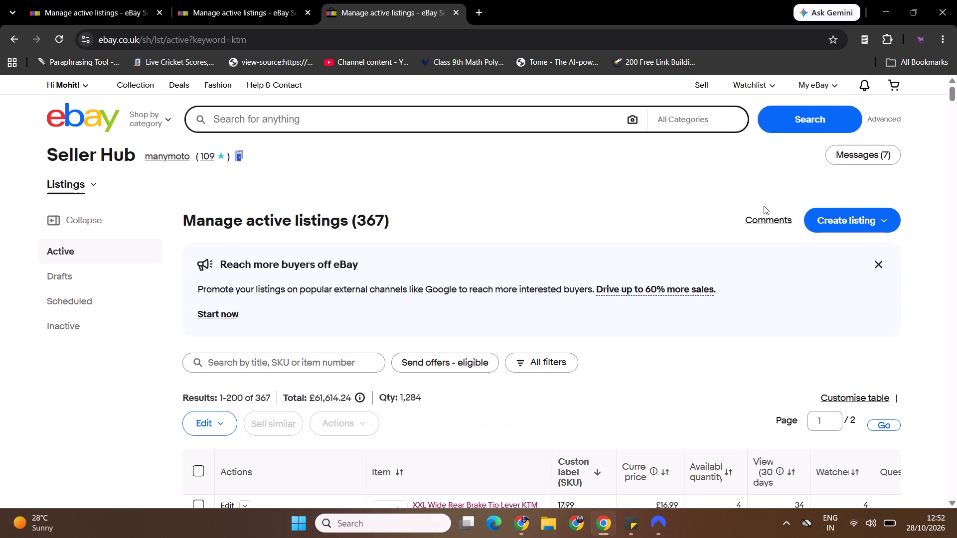
Start a similar listing from the gold KTM Engine Stop Kill Switch, close the previous active listings page, and switch to the new draft.
{"action": "left_click_drag", "start_coordinate": [956, 93], "coordinate": [956, 110]}
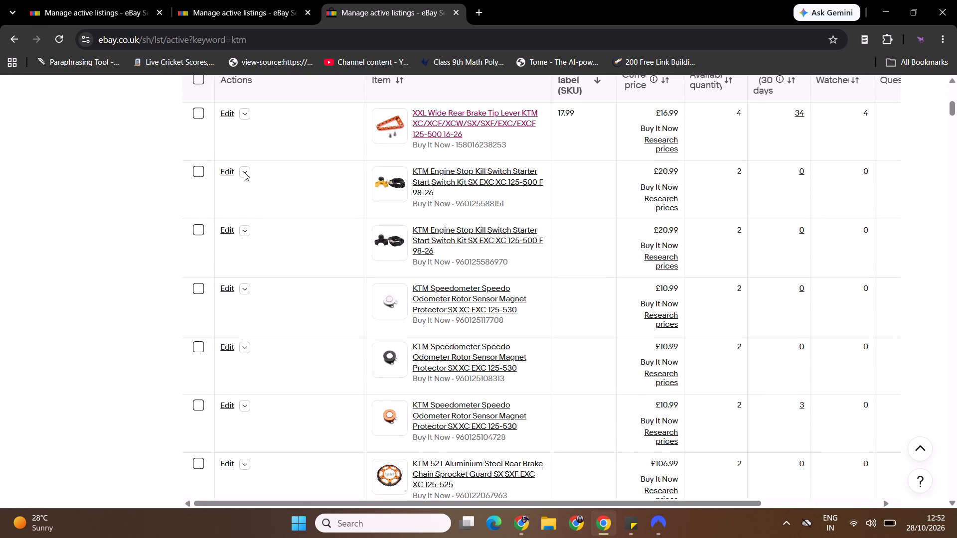
{"action": "left_click", "coordinate": [244, 172]}
{"action": "left_click", "coordinate": [265, 194]}
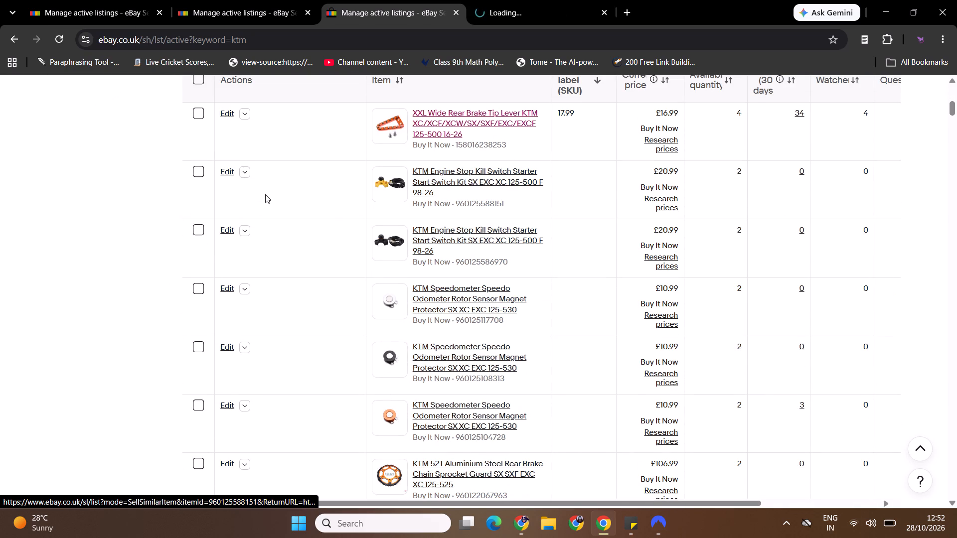
{"action": "left_click", "coordinate": [309, 12]}
{"action": "left_click", "coordinate": [401, 0]}
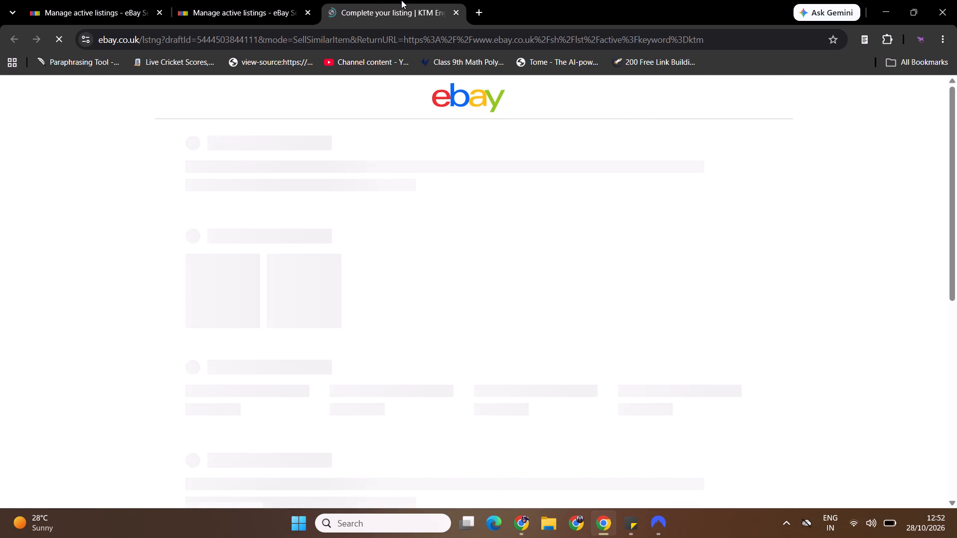
Replace the draft's gold kill switch photo with the silver one from the Downloads folder.
{"action": "left_click", "coordinate": [372, 154]}
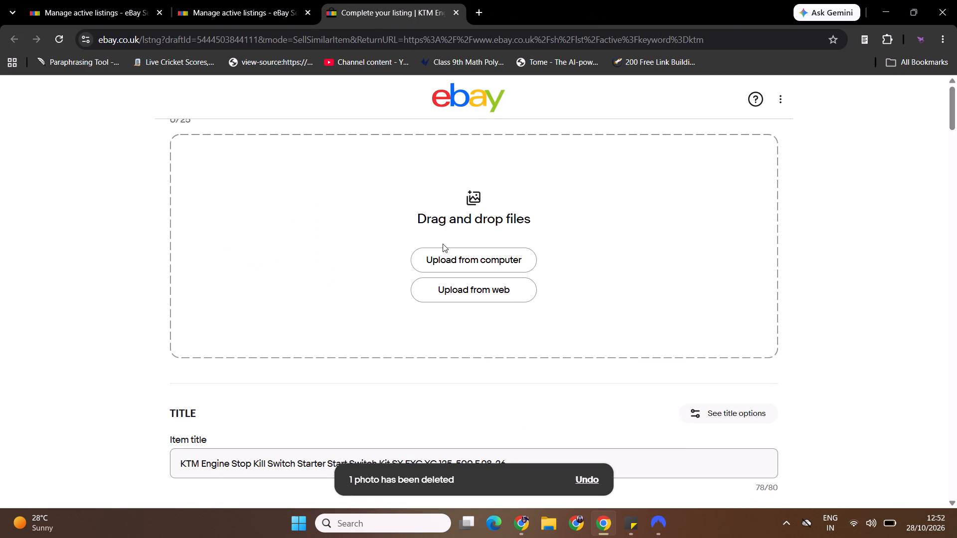
{"action": "left_click", "coordinate": [455, 262]}
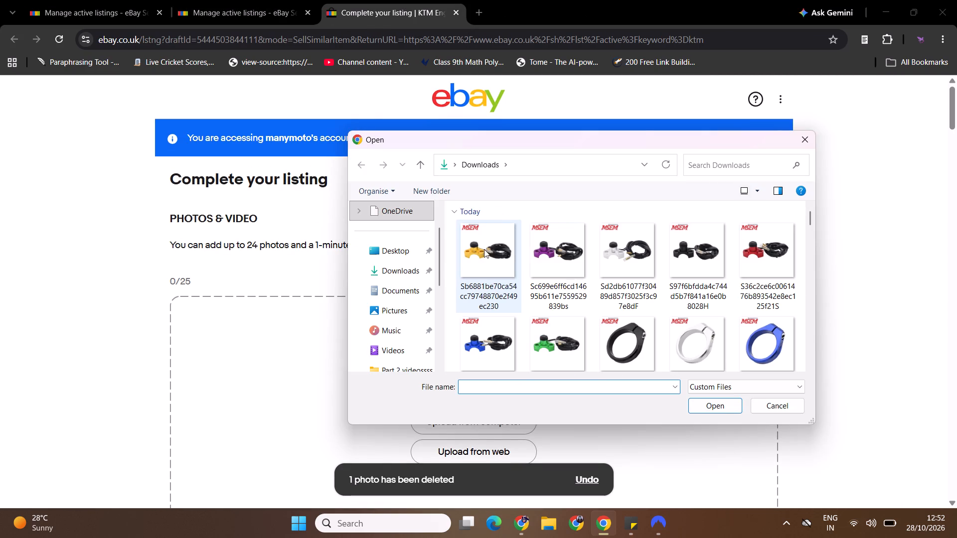
{"action": "left_click", "coordinate": [622, 258]}
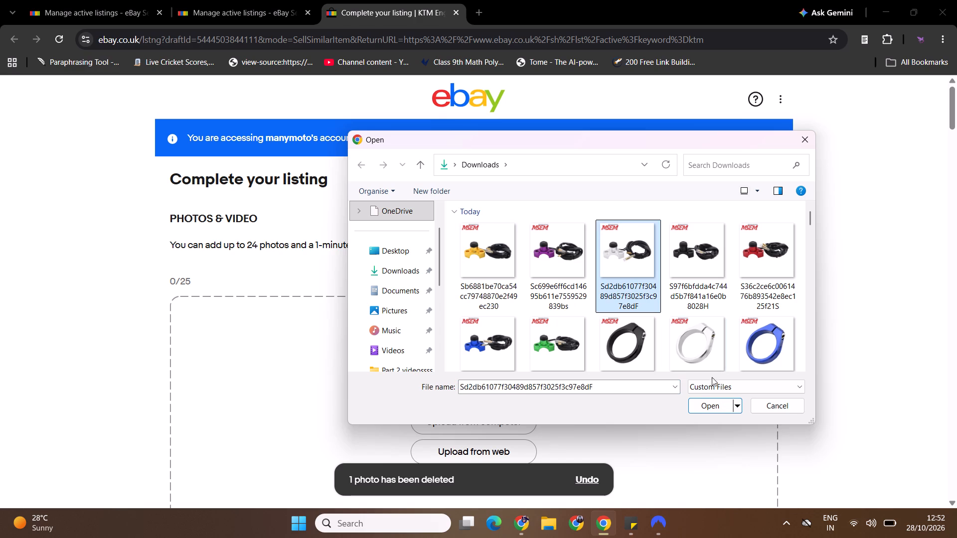
{"action": "left_click", "coordinate": [708, 405]}
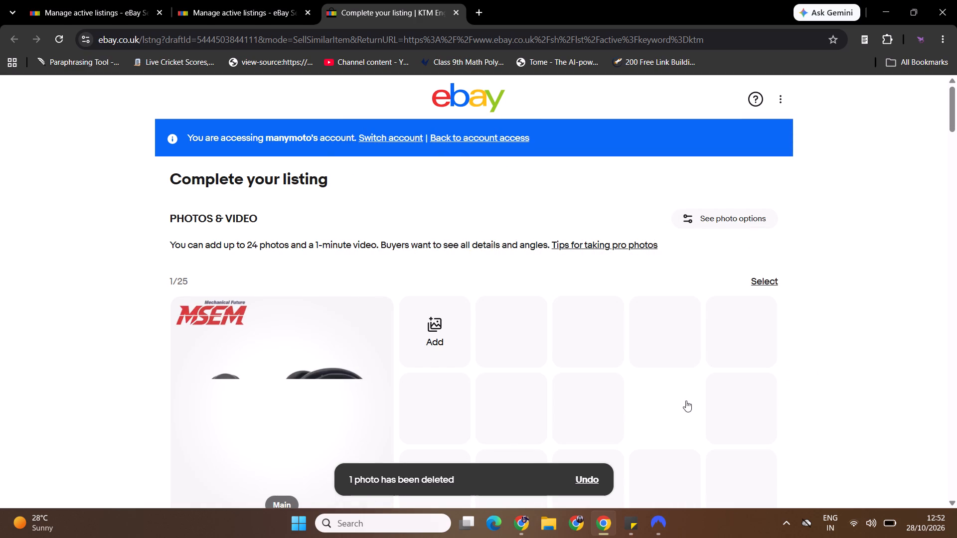
{"action": "left_click", "coordinate": [445, 416]}
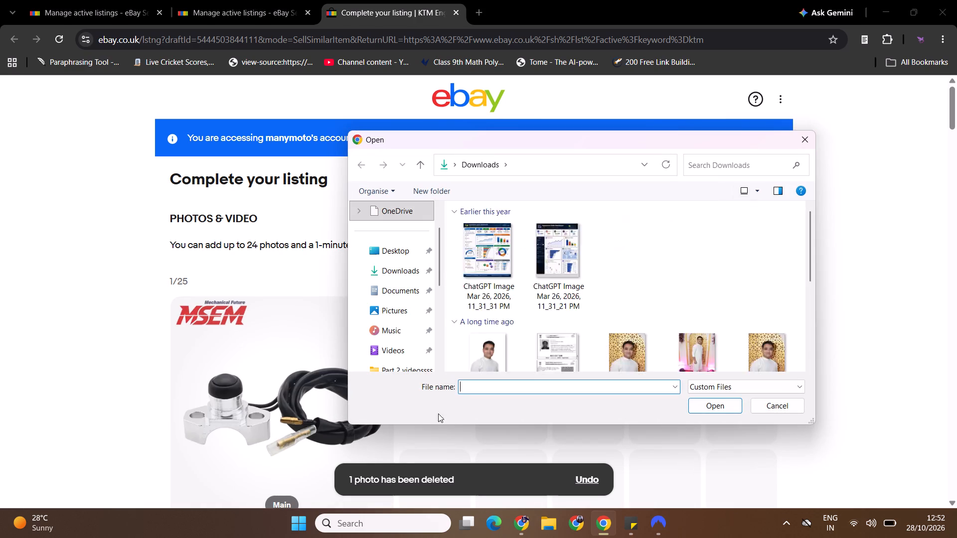
{"action": "left_click", "coordinate": [792, 407]}
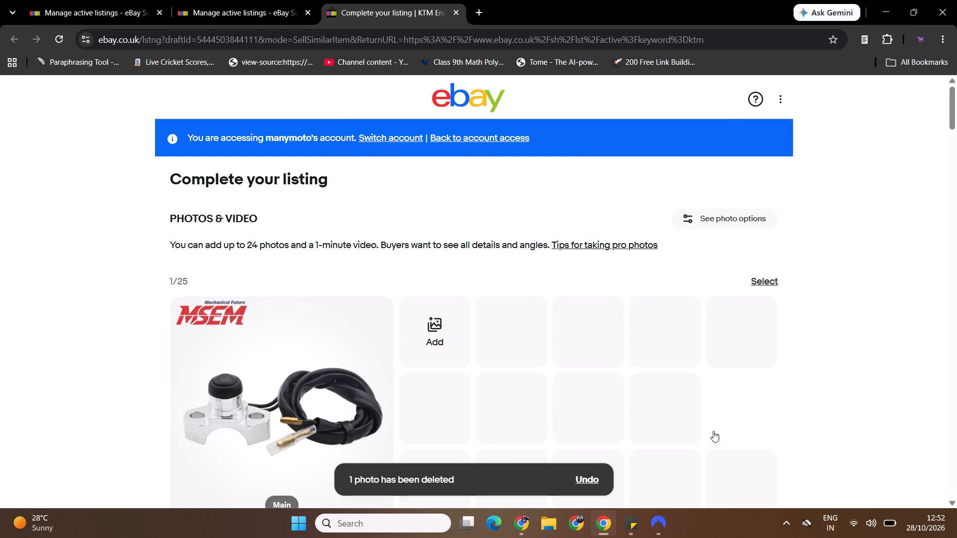
Crop the top off the silver kill switch photo to remove the MSEM logo, and save the edited photo.
{"action": "left_click", "coordinate": [318, 384]}
{"action": "left_click", "coordinate": [438, 409]}
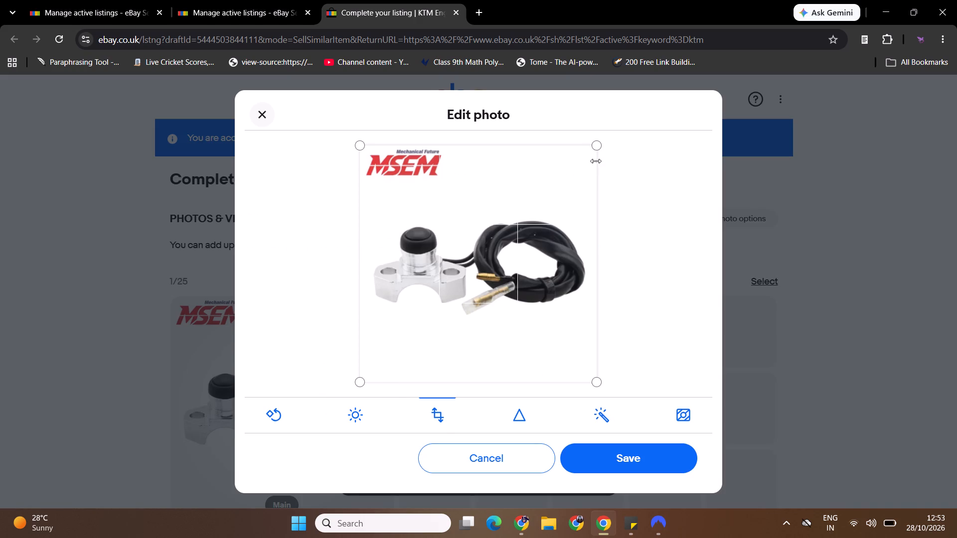
{"action": "left_click_drag", "start_coordinate": [596, 146], "coordinate": [610, 177]}
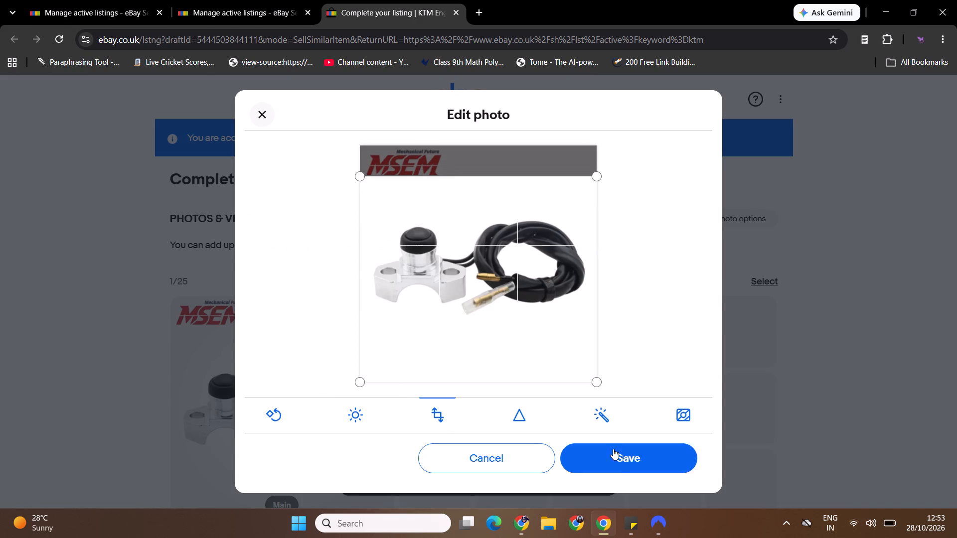
{"action": "left_click", "coordinate": [617, 460]}
{"action": "left_click", "coordinate": [617, 460]}
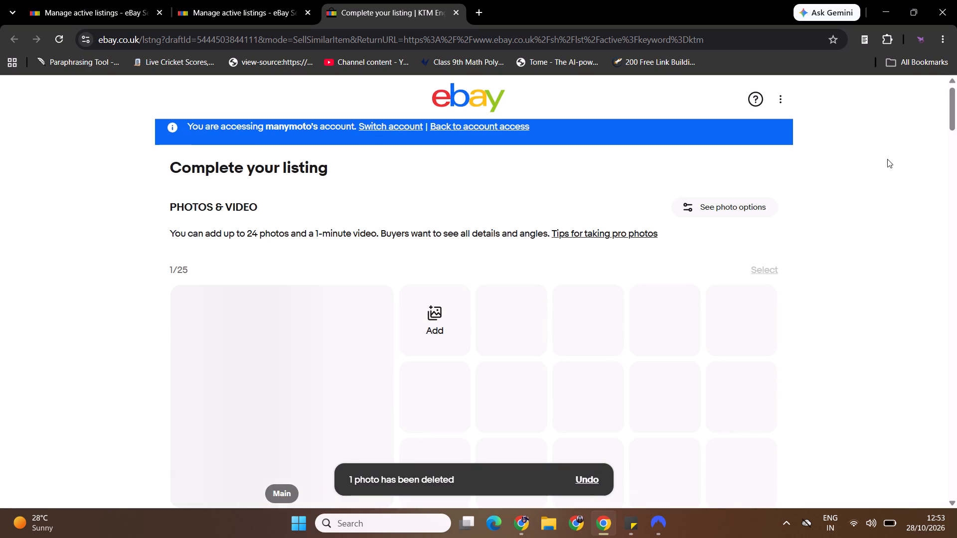
Review the draft's item specifics and description, and check the silver colour option on the AliExpress page.
{"action": "left_click_drag", "start_coordinate": [955, 113], "coordinate": [956, 196]}
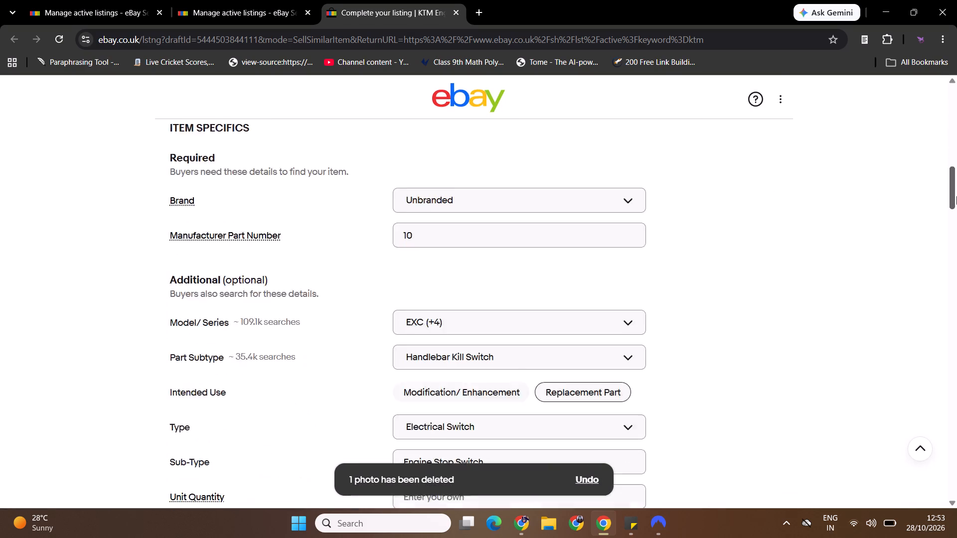
{"action": "left_click_drag", "start_coordinate": [956, 196], "coordinate": [956, 259]}
{"action": "key", "text": "alt+Tab"}
{"action": "left_click", "coordinate": [505, 346]}
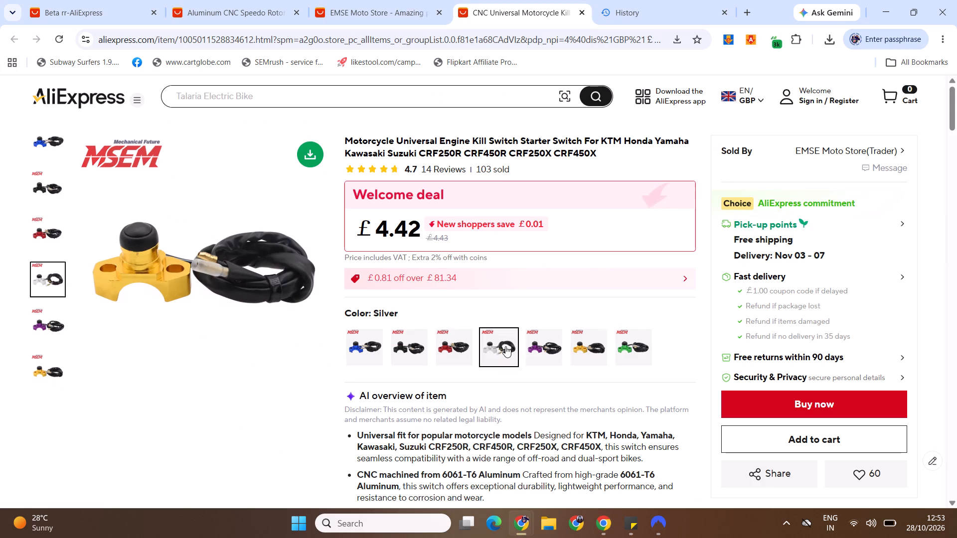
{"action": "key", "text": "alt+Tab"}
Look through the pricing research on similar sold listings from the draft's pricing section, and close it.
{"action": "left_click_drag", "start_coordinate": [956, 252], "coordinate": [956, 297]}
{"action": "left_click", "coordinate": [533, 254]}
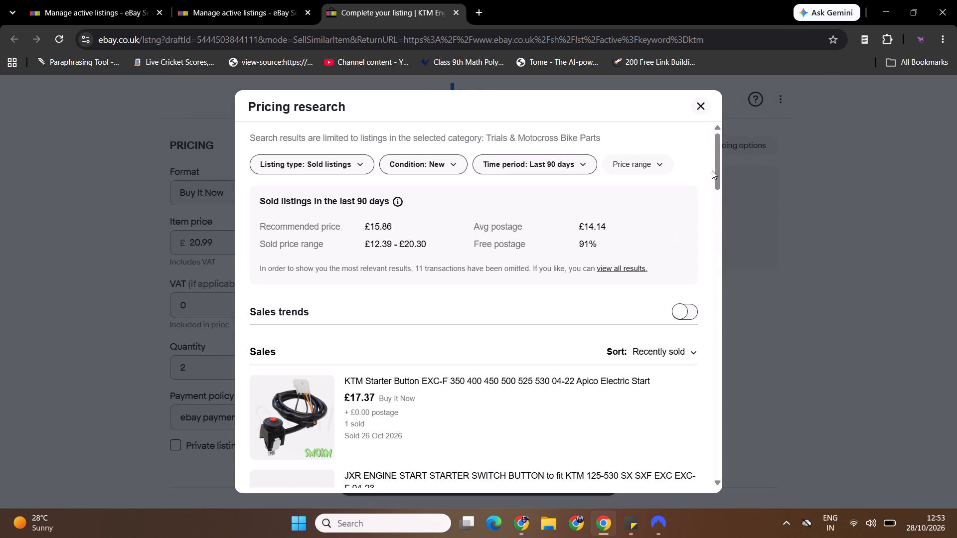
{"action": "left_click_drag", "start_coordinate": [718, 171], "coordinate": [706, 372]}
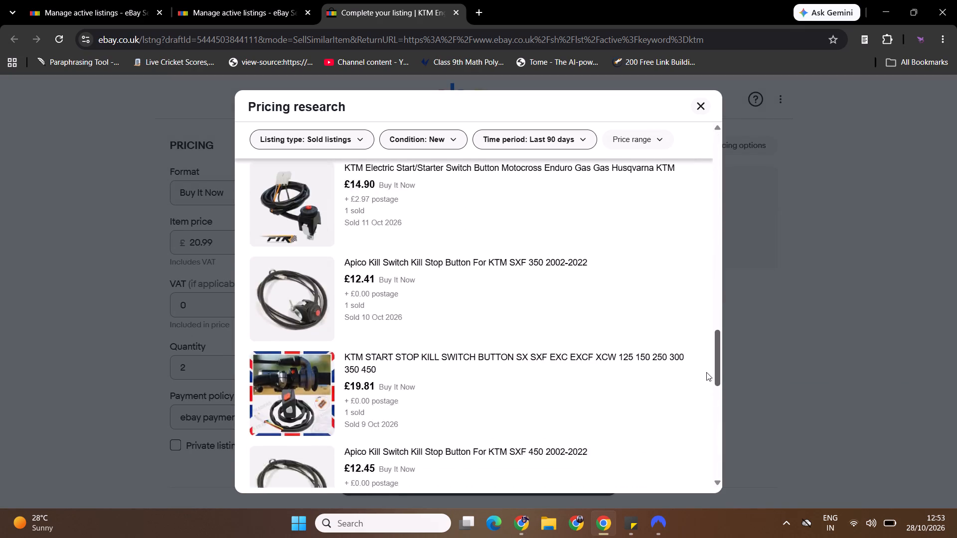
{"action": "left_click_drag", "start_coordinate": [706, 372], "coordinate": [699, 460]}
{"action": "left_click", "coordinate": [701, 111]}
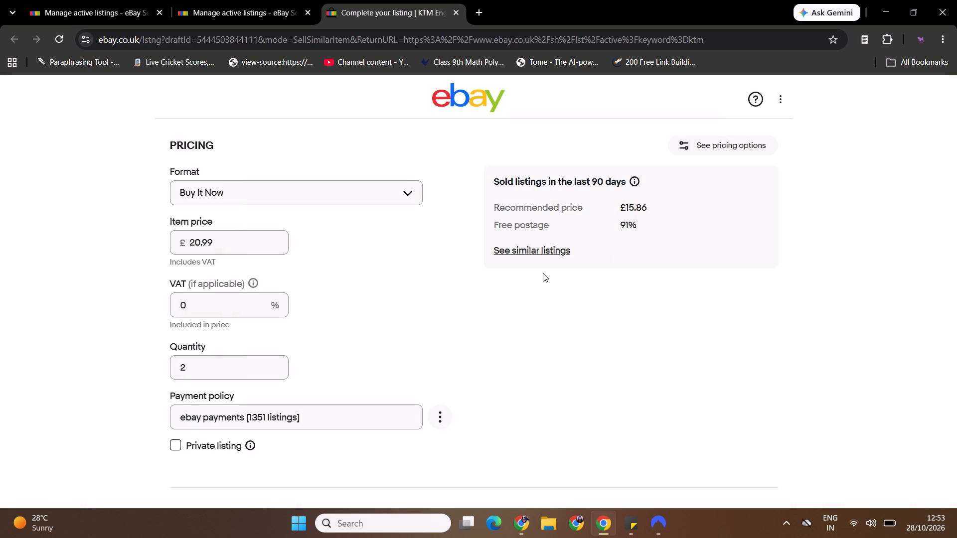
Publish the silver KTM kill switch listing with the displayed fees and return to the active listings.
{"action": "left_click_drag", "start_coordinate": [956, 309], "coordinate": [956, 528]}
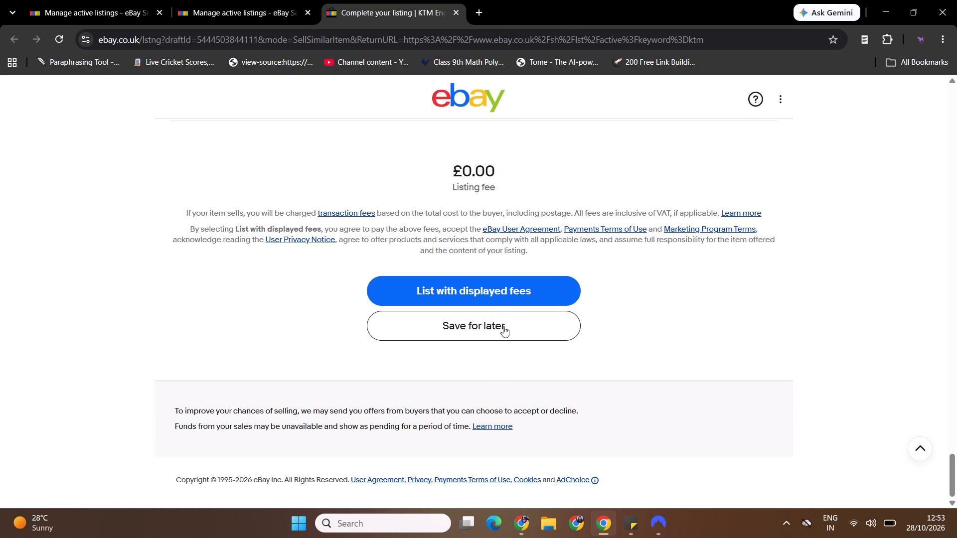
{"action": "left_click", "coordinate": [496, 301]}
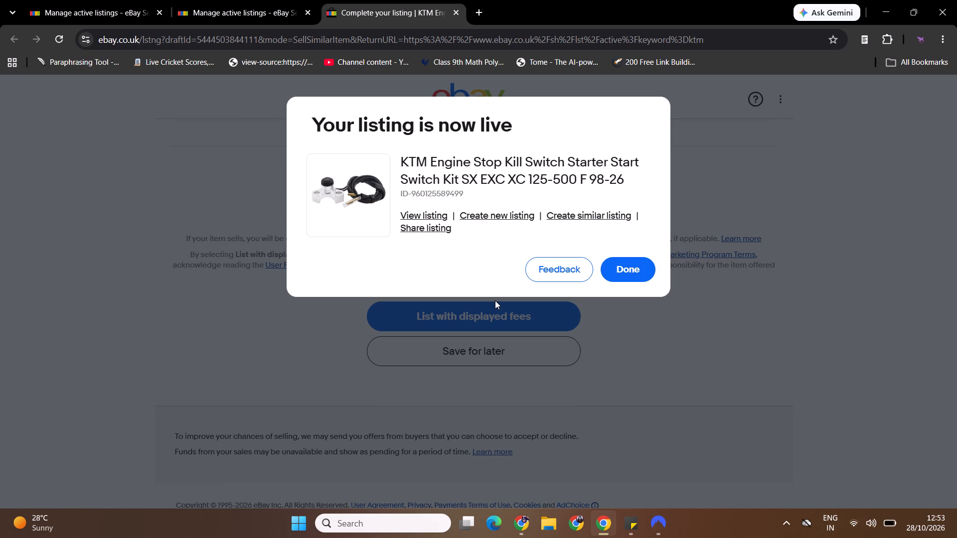
{"action": "left_click", "coordinate": [634, 273]}
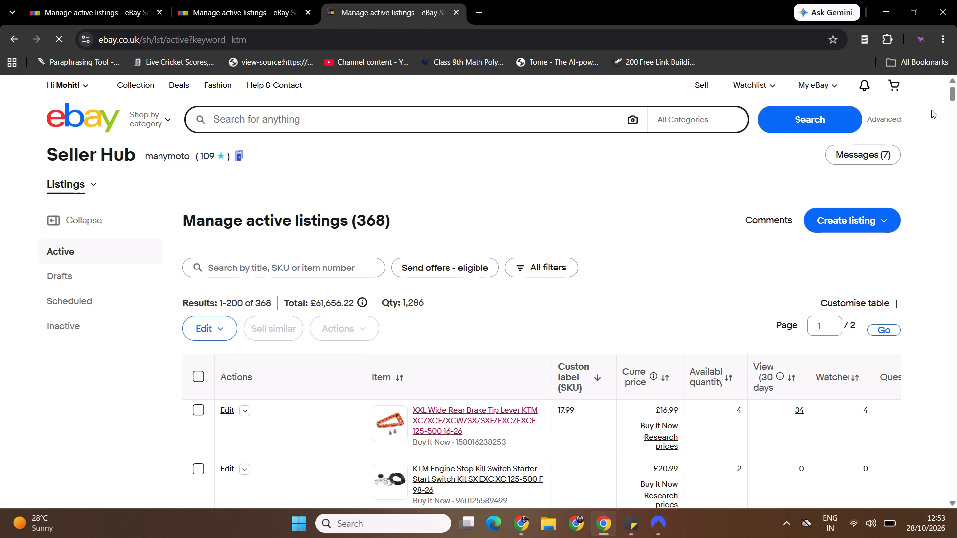
Start a similar listing from the black KTM Engine Stop Kill Switch and switch to the new draft.
{"action": "left_click_drag", "start_coordinate": [953, 94], "coordinate": [956, 107]}
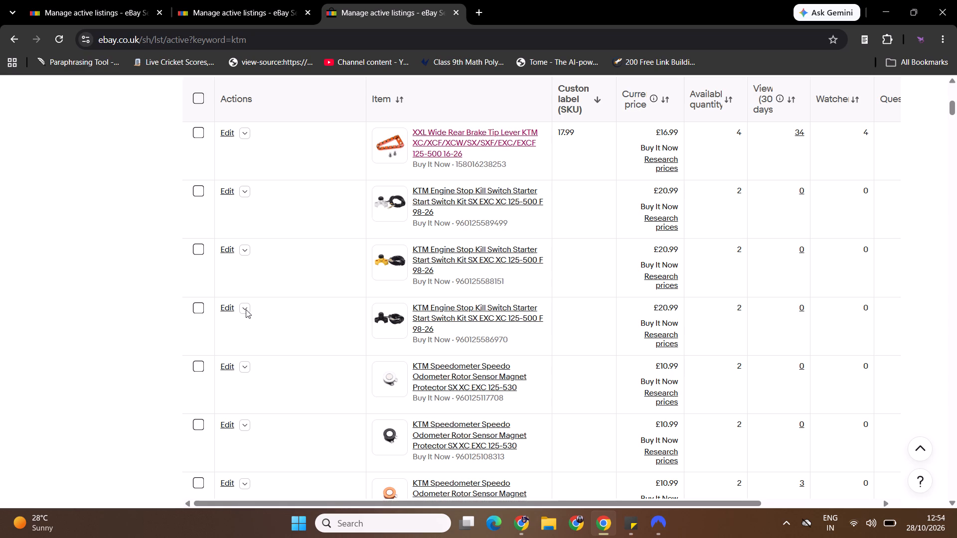
{"action": "middle_click", "coordinate": [262, 332]}
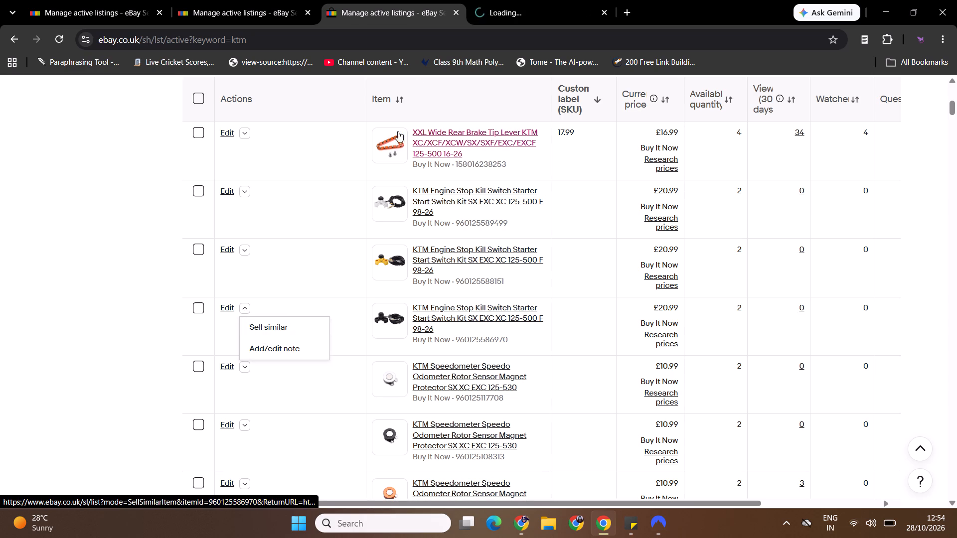
{"action": "left_click", "coordinate": [527, 0]}
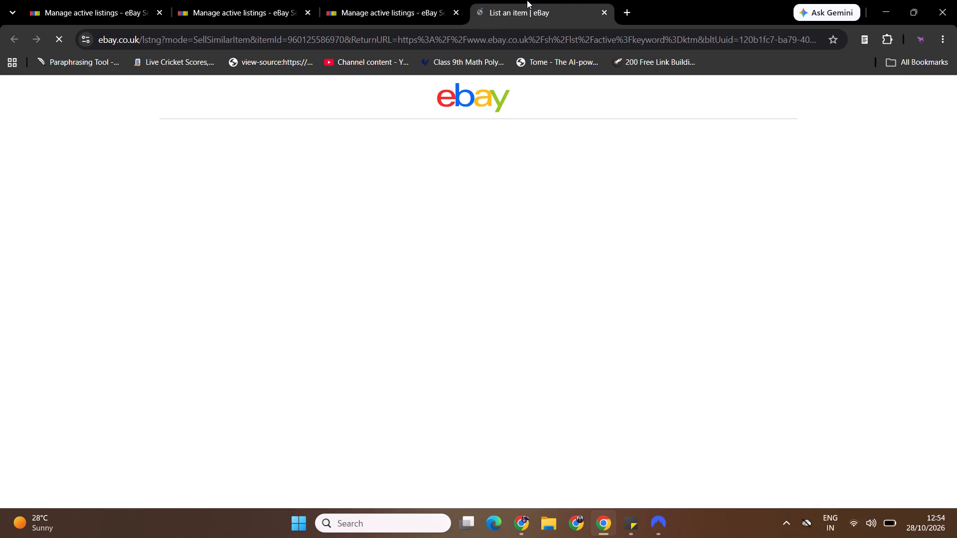
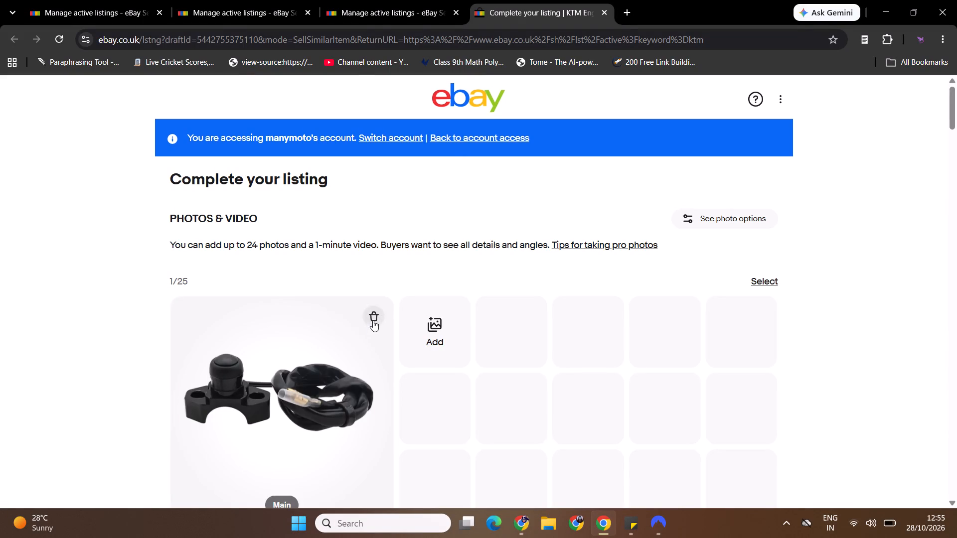
Delete the black kill switch photo from the new draft listing.
{"action": "left_click", "coordinate": [373, 313]}
{"action": "key", "text": "alt+Tab"}
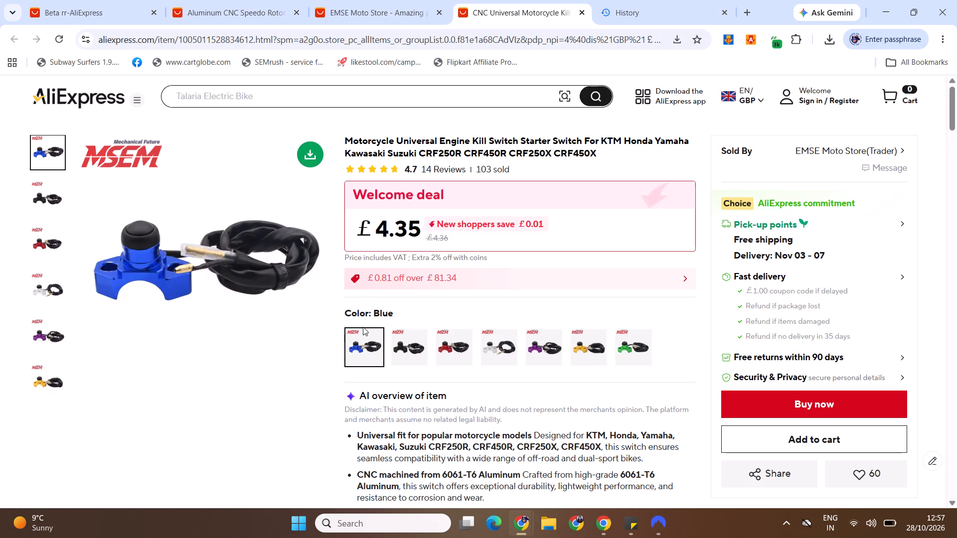
{"action": "key", "text": "alt+Tab"}
{"action": "left_click", "coordinate": [461, 294]}
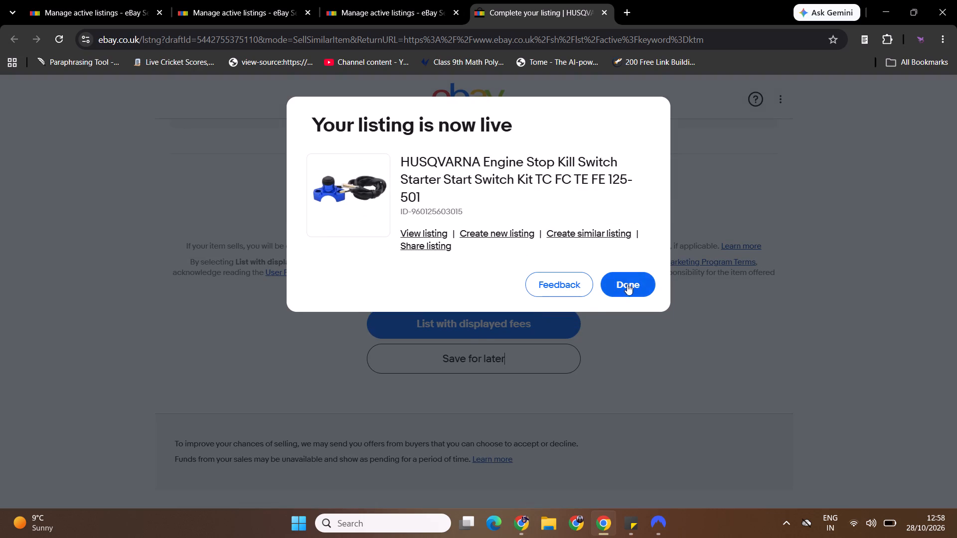
{"action": "left_click", "coordinate": [628, 283]}
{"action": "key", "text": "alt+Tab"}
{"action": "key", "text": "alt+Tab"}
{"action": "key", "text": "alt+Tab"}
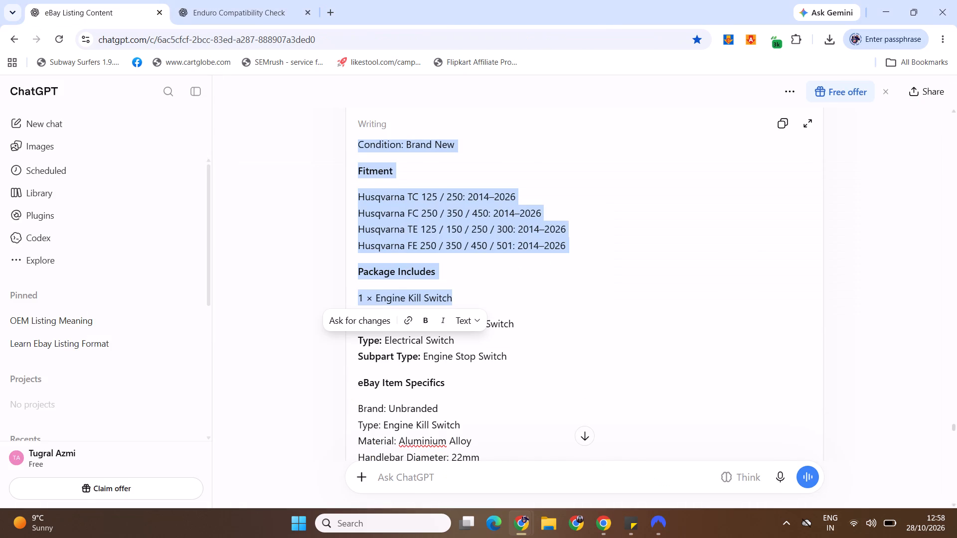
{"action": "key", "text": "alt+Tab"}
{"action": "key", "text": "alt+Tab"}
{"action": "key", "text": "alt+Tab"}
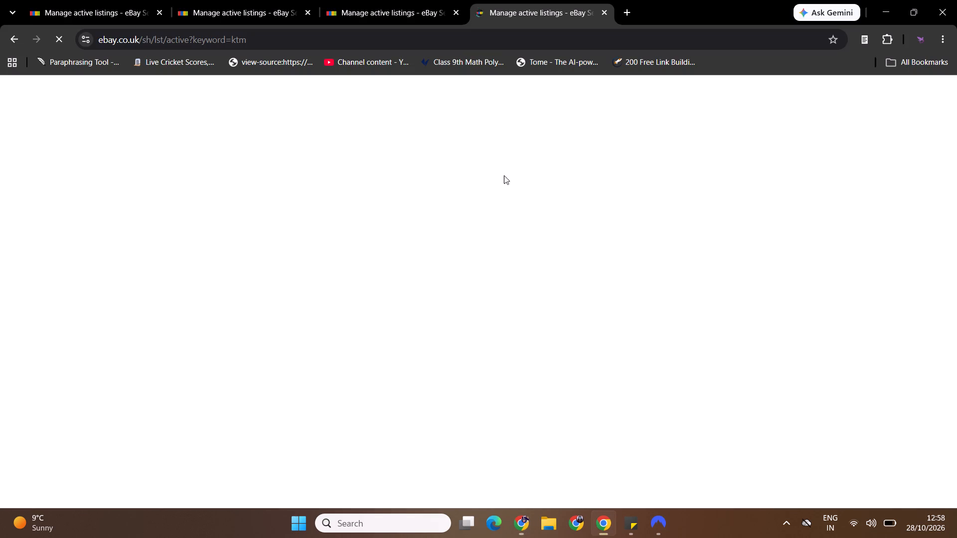
Close the two spare eBay tabs and show all active listings without the ktm keyword filter.
{"action": "left_click", "coordinate": [455, 16]}
{"action": "left_click", "coordinate": [306, 13]}
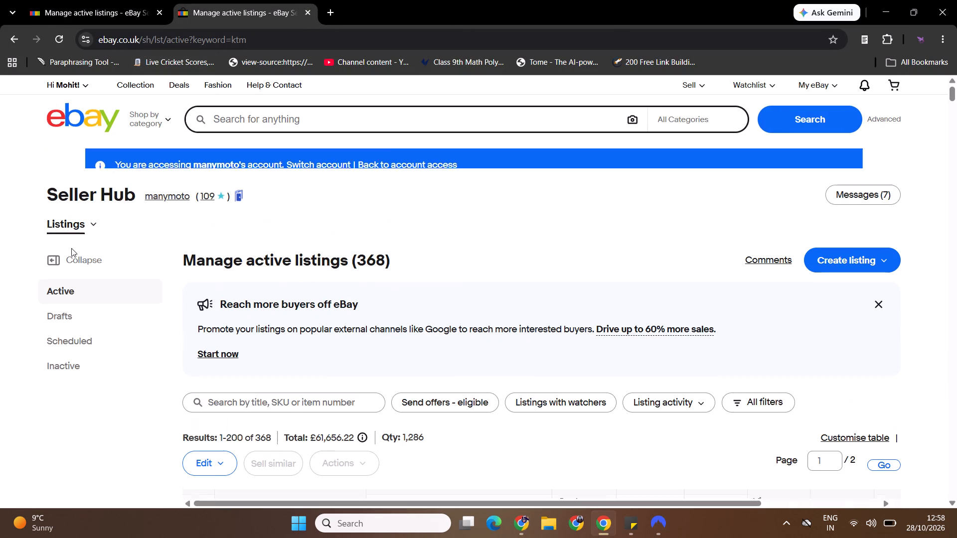
{"action": "left_click", "coordinate": [71, 248]}
{"action": "left_click", "coordinate": [36, 0]}
{"action": "left_click", "coordinate": [225, 0]}
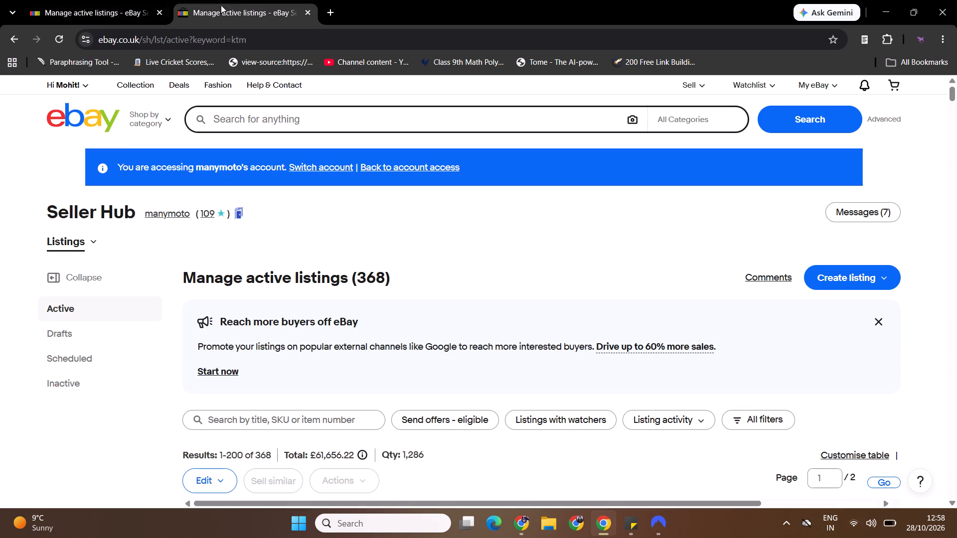
{"action": "left_click", "coordinate": [66, 305]}
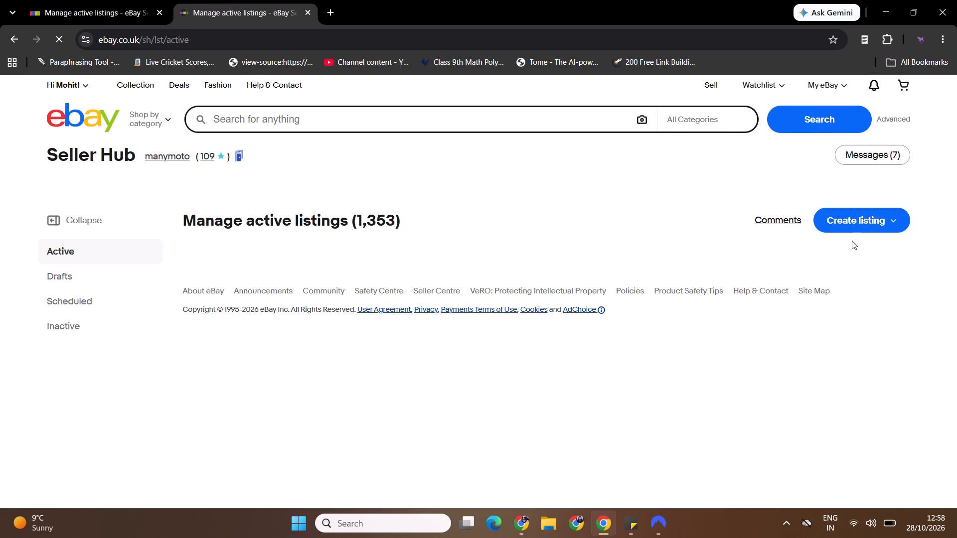
Start a Sell similar draft in a new tab from the blue HUSQVARNA Engine Stop Kill Switch listing.
{"action": "left_click_drag", "start_coordinate": [955, 95], "coordinate": [956, 100]}
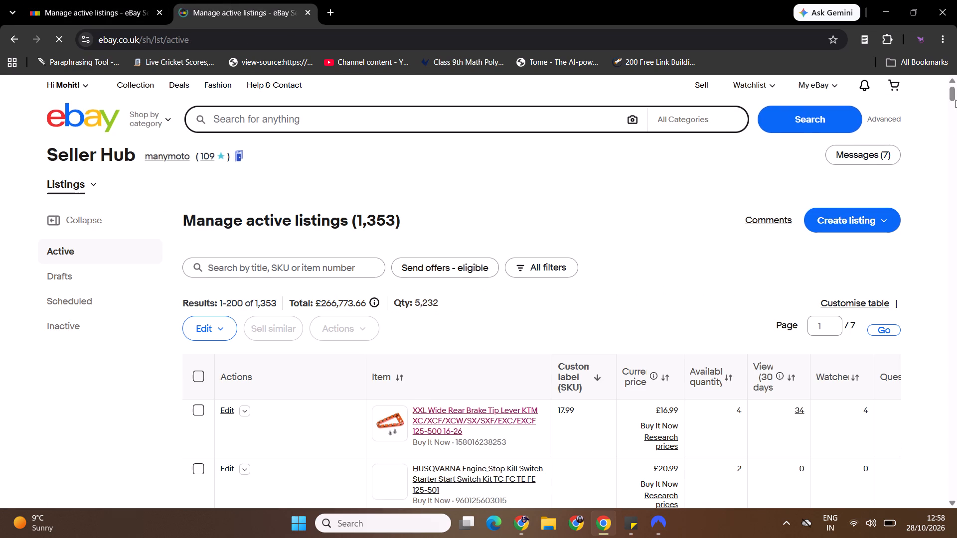
{"action": "left_click_drag", "start_coordinate": [956, 100], "coordinate": [956, 104]}
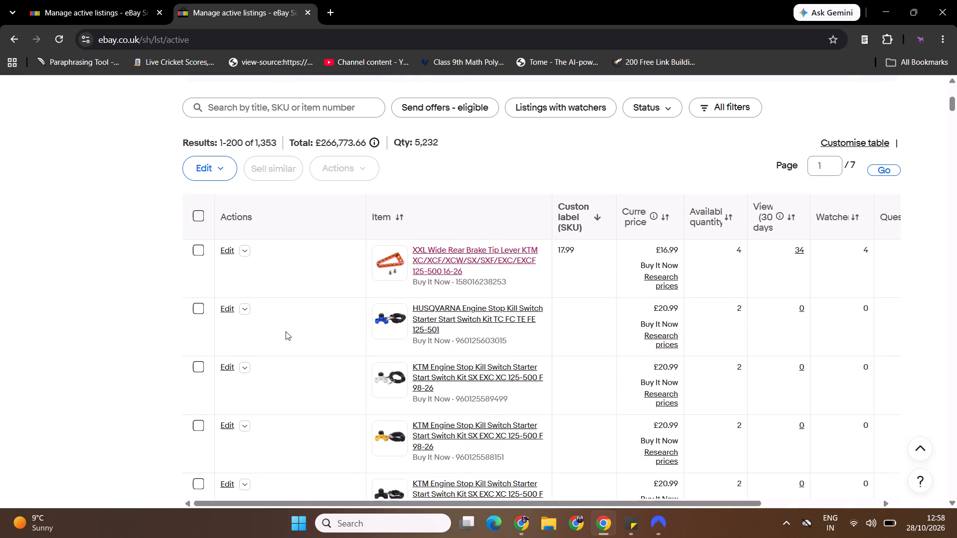
{"action": "left_click", "coordinate": [244, 308]}
{"action": "middle_click", "coordinate": [257, 328]}
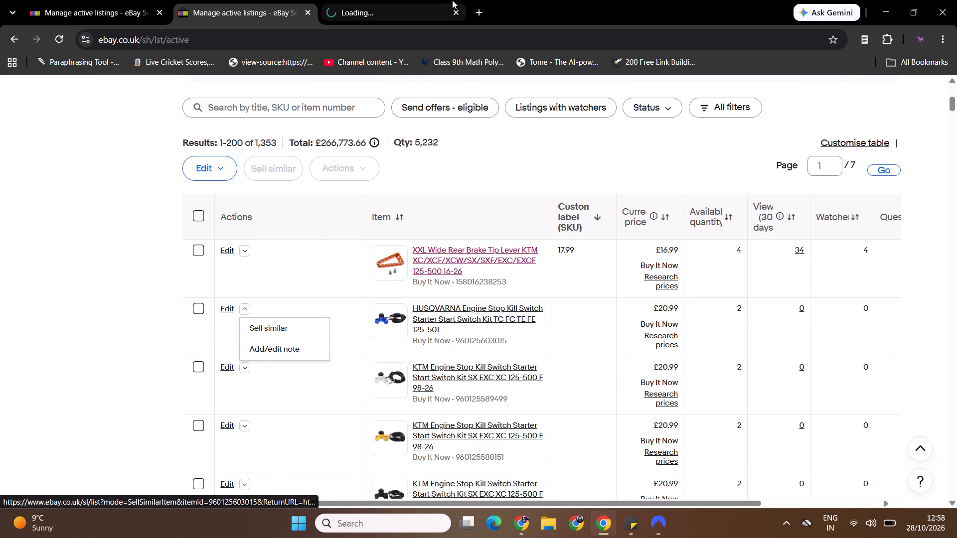
{"action": "left_click", "coordinate": [434, 1]}
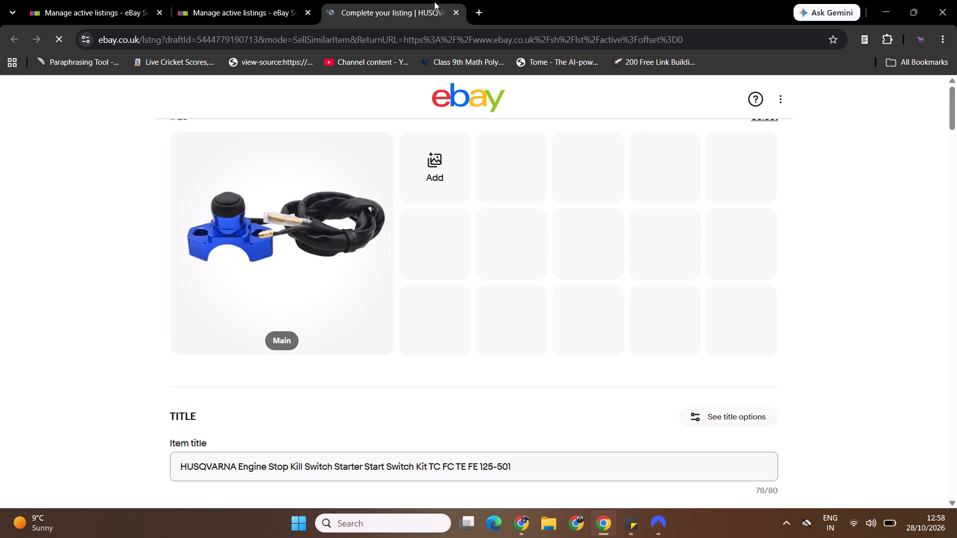
Replace the blue switch photo in the draft with the black kill switch image from Downloads.
{"action": "left_click", "coordinate": [376, 154]}
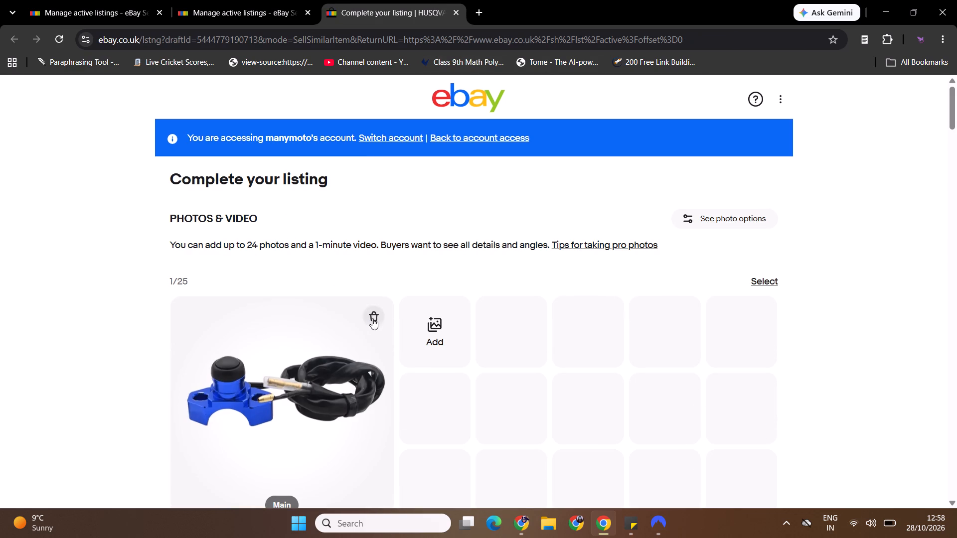
{"action": "left_click", "coordinate": [374, 316]}
{"action": "left_click", "coordinate": [454, 423]}
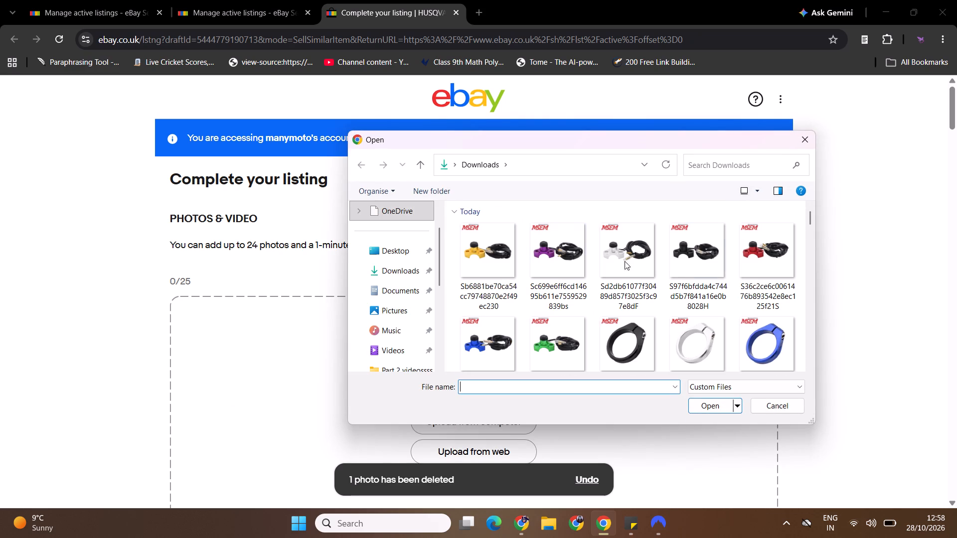
{"action": "left_click", "coordinate": [692, 267]}
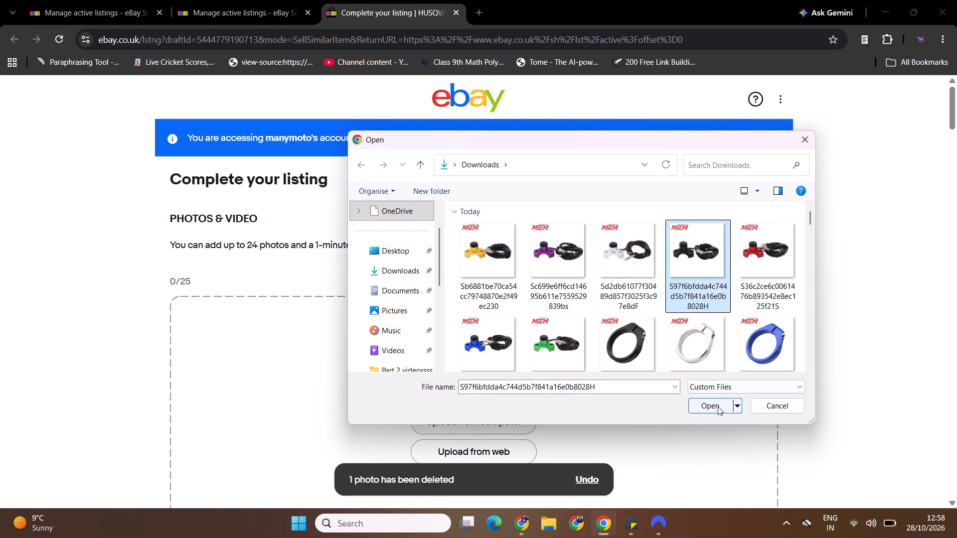
{"action": "left_click", "coordinate": [718, 406]}
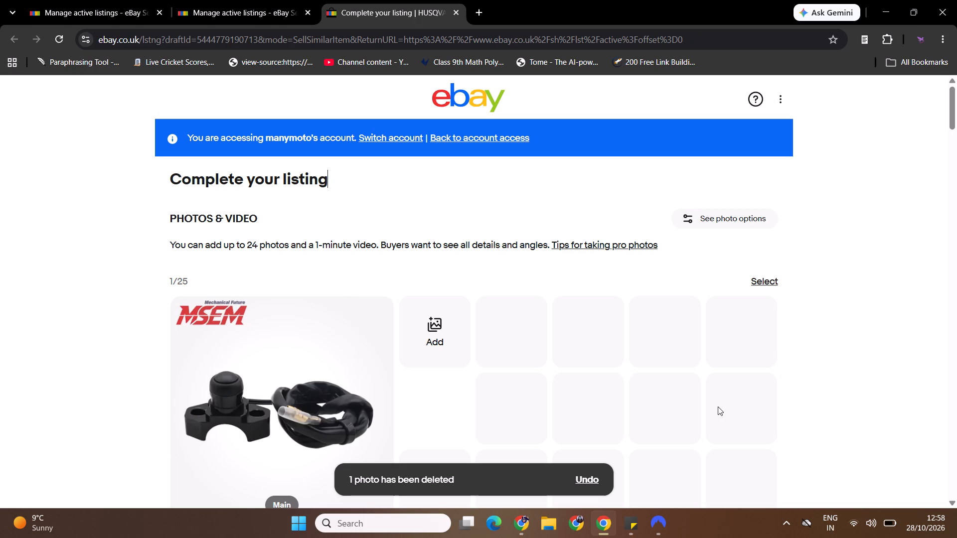
Crop the black switch photo to cut off the MSEM logo at its top and save it.
{"action": "left_click", "coordinate": [293, 440]}
{"action": "left_click", "coordinate": [439, 413]}
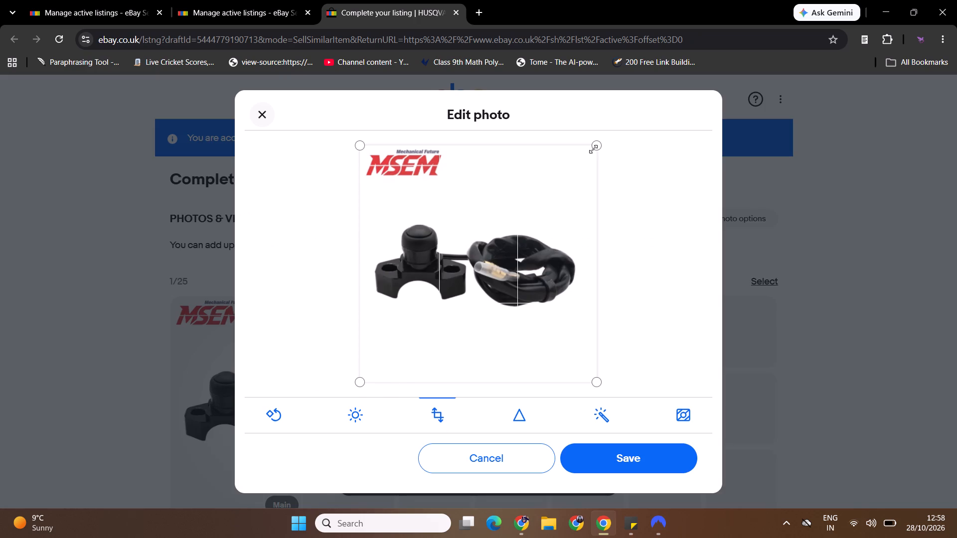
{"action": "left_click_drag", "start_coordinate": [597, 148], "coordinate": [612, 180]}
{"action": "double_click", "coordinate": [618, 471]}
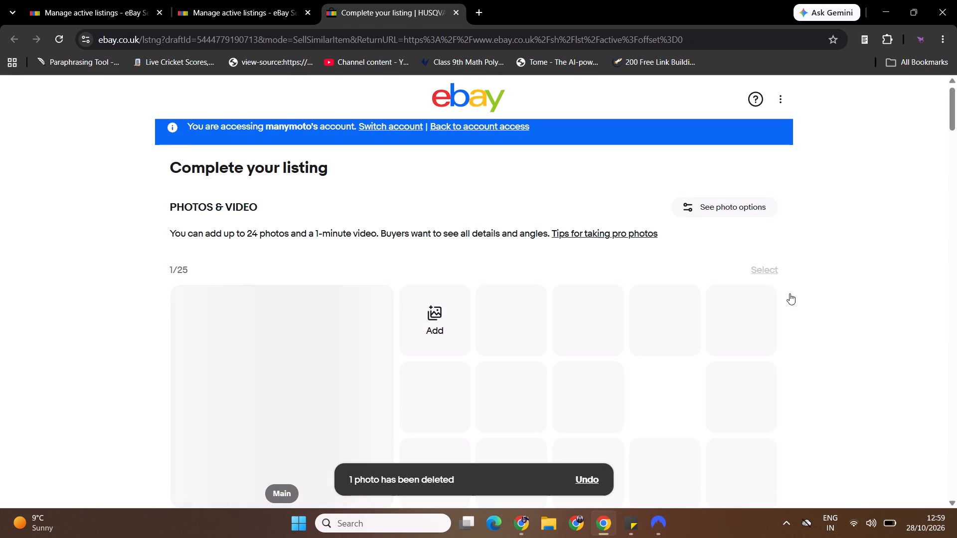
Review the draft's item specifics, description, pricing and postage, and publish the black Husqvarna listing with the displayed fees.
{"action": "left_click_drag", "start_coordinate": [956, 113], "coordinate": [956, 206]}
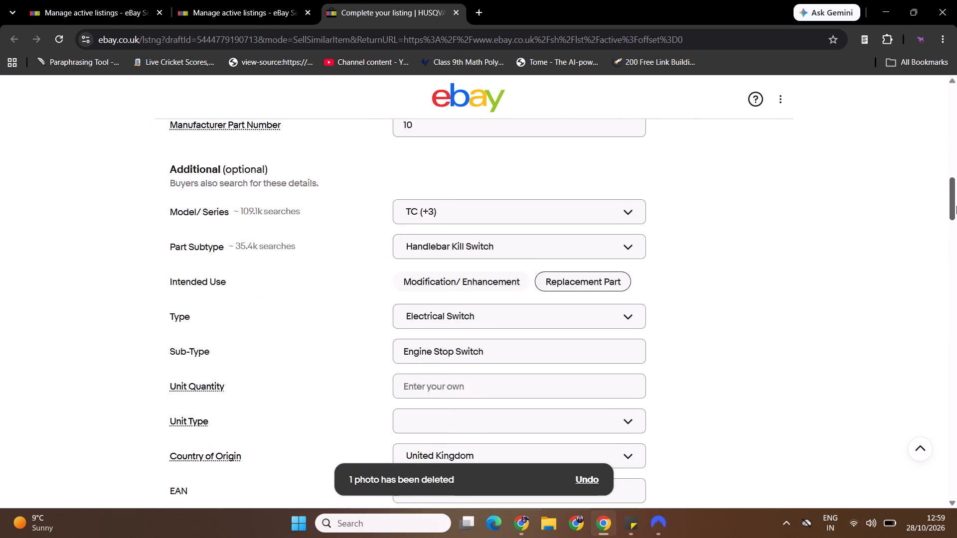
{"action": "left_click_drag", "start_coordinate": [956, 206], "coordinate": [956, 226]}
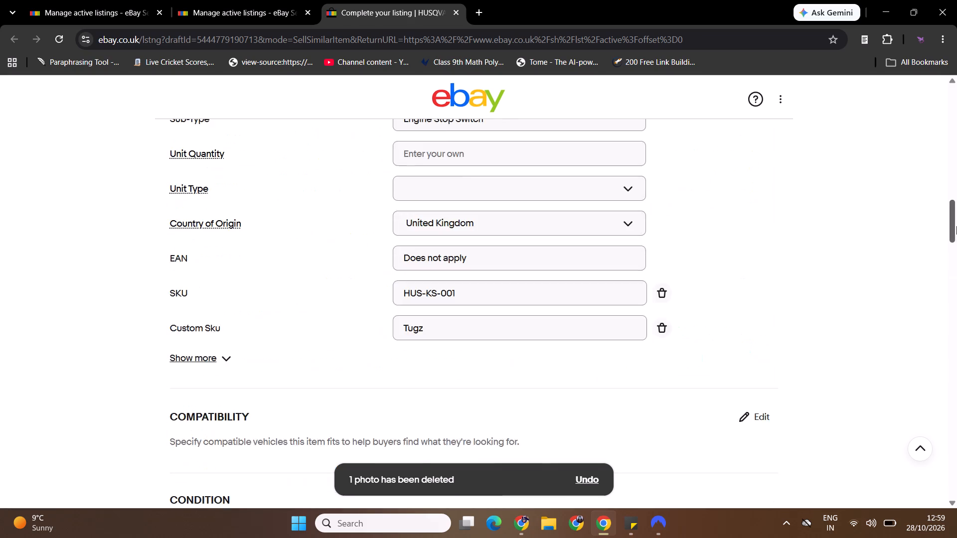
{"action": "left_click_drag", "start_coordinate": [956, 226], "coordinate": [949, 280]}
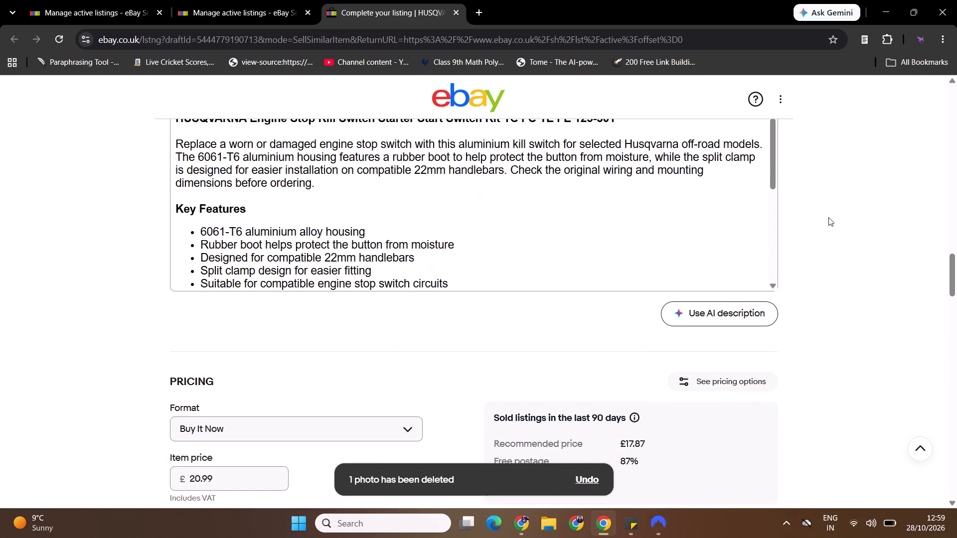
{"action": "left_click_drag", "start_coordinate": [773, 170], "coordinate": [797, 138]}
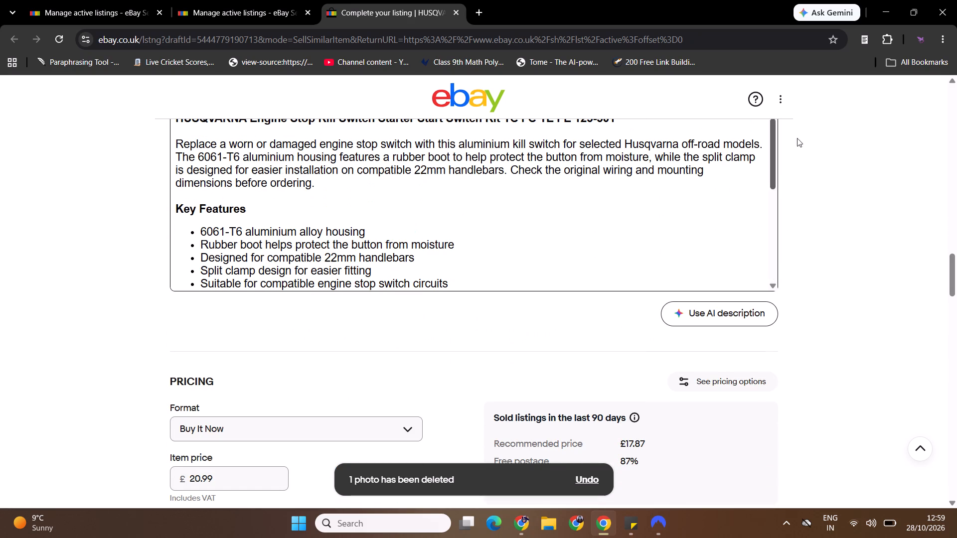
{"action": "left_click_drag", "start_coordinate": [797, 138], "coordinate": [798, 92]}
{"action": "left_click_drag", "start_coordinate": [956, 268], "coordinate": [956, 334]}
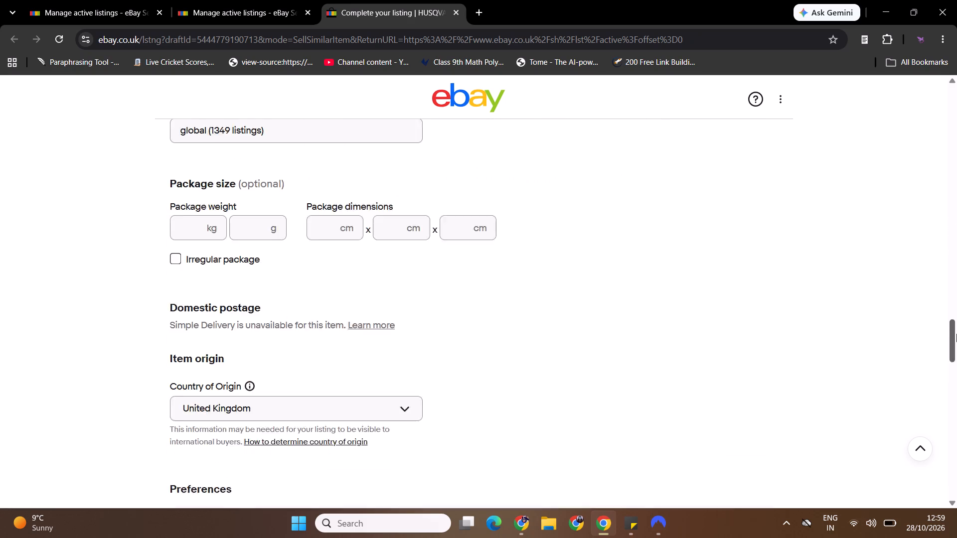
{"action": "left_click_drag", "start_coordinate": [956, 334], "coordinate": [956, 537]}
{"action": "left_click", "coordinate": [512, 290]}
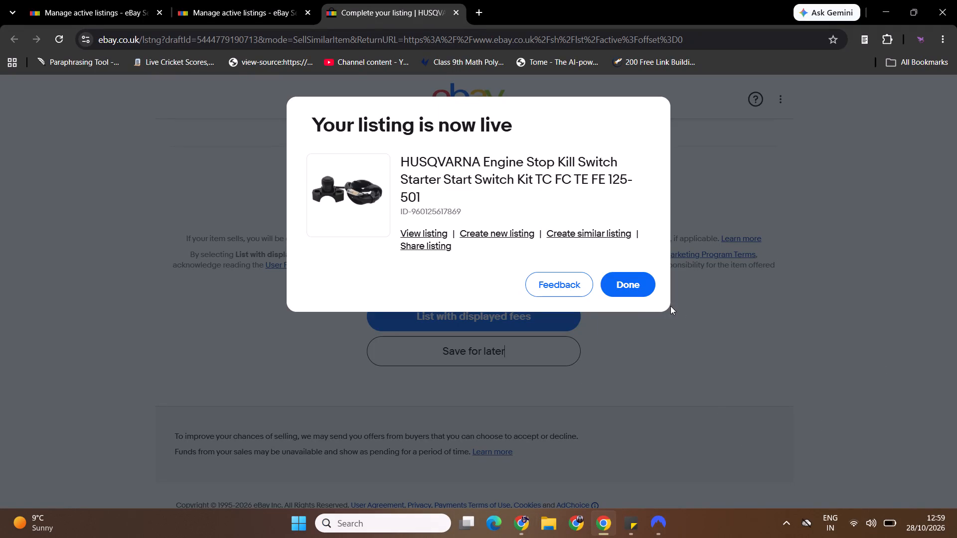
{"action": "left_click", "coordinate": [630, 290]}
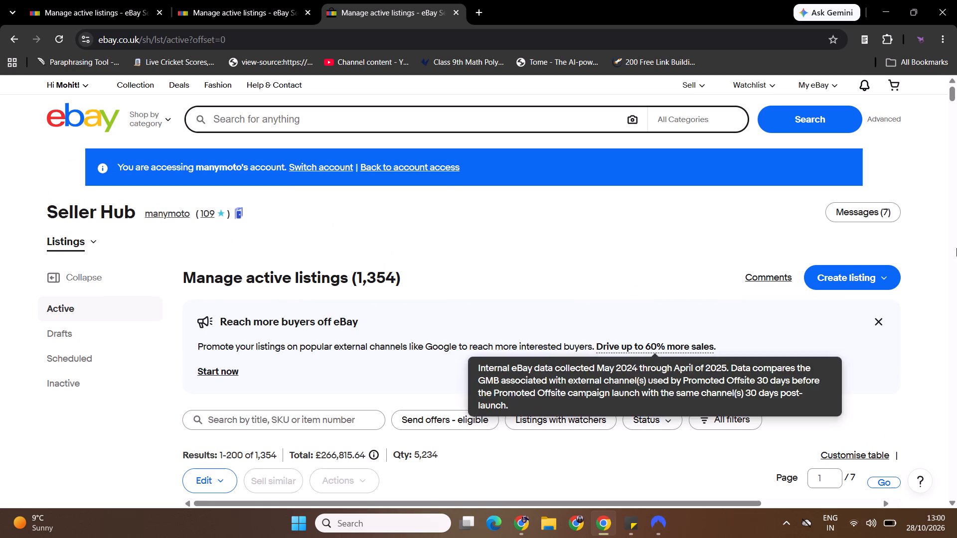
Start a Sell similar draft in a new tab from the black HUSQVARNA Engine Stop Kill Switch listing.
{"action": "left_click_drag", "start_coordinate": [953, 96], "coordinate": [953, 105]}
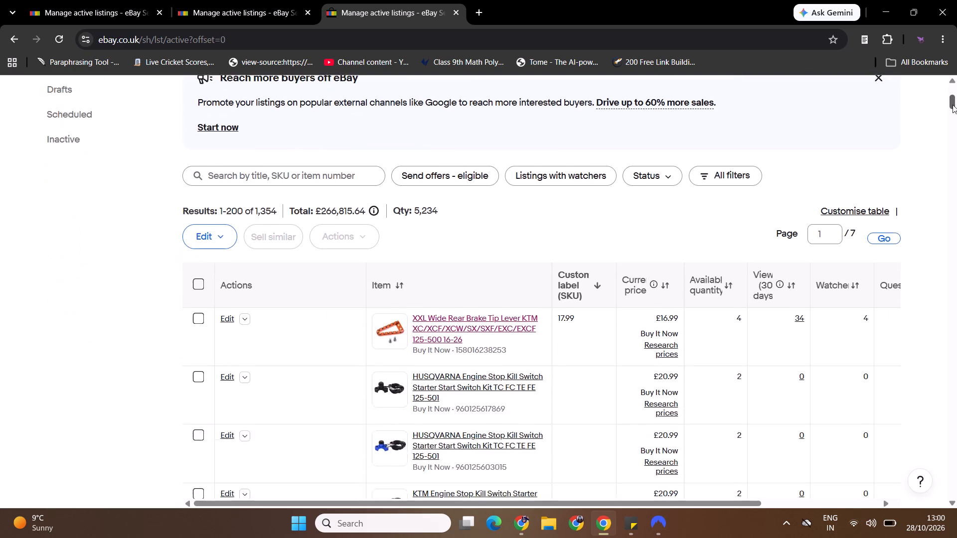
{"action": "left_click_drag", "start_coordinate": [953, 105], "coordinate": [953, 109]}
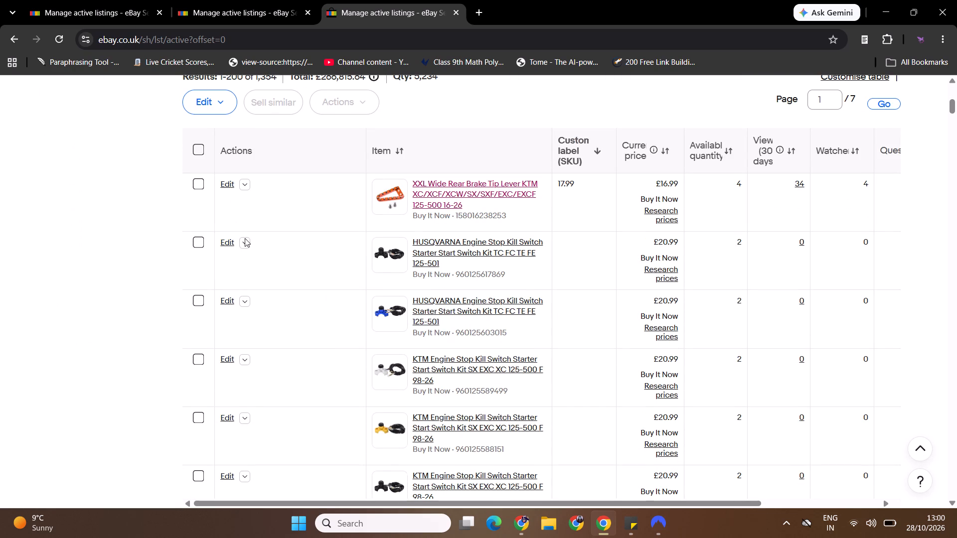
{"action": "left_click", "coordinate": [245, 242]}
{"action": "left_click", "coordinate": [260, 256], "text": "ctrl"}
{"action": "left_click", "coordinate": [494, 0]}
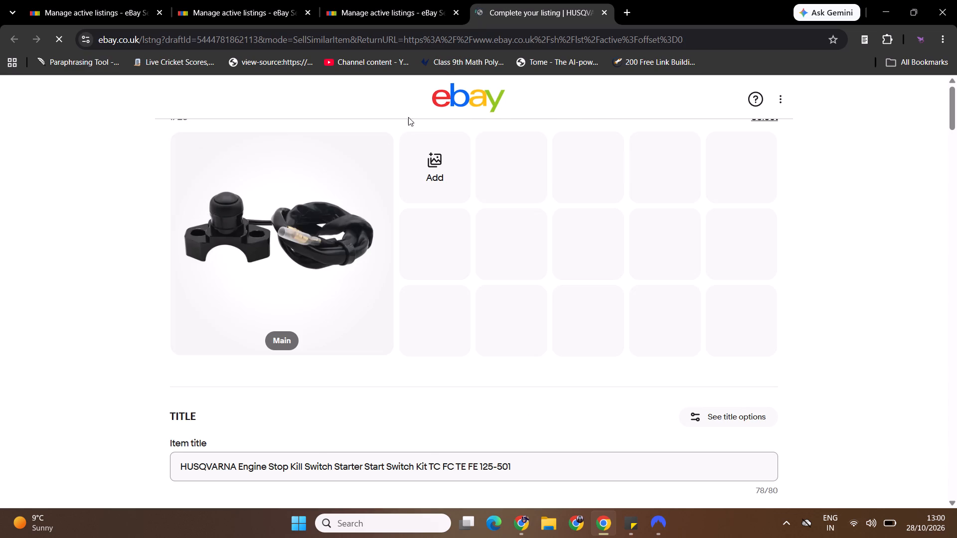
Replace the black switch photo in the draft with the white kill switch image from Downloads.
{"action": "left_click", "coordinate": [379, 154]}
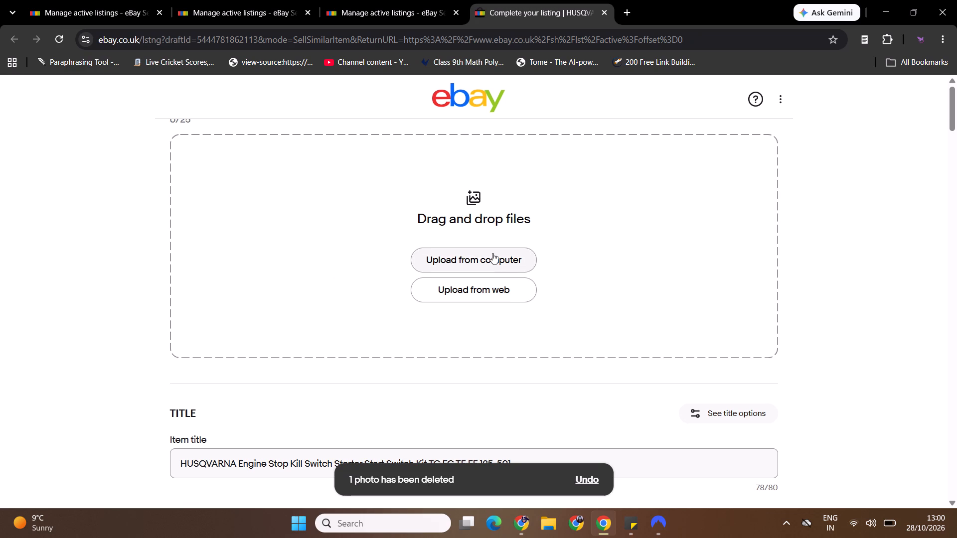
{"action": "left_click", "coordinate": [492, 253]}
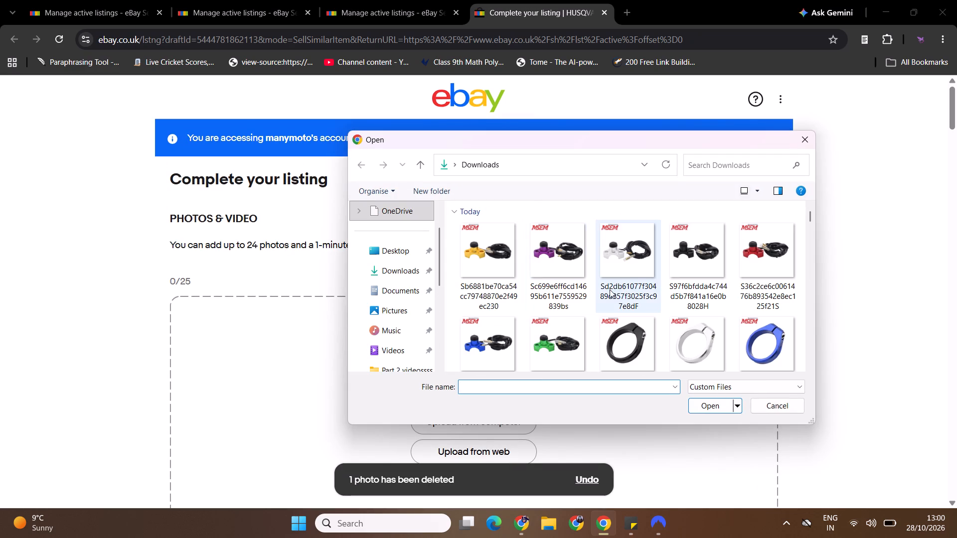
{"action": "left_click", "coordinate": [633, 264]}
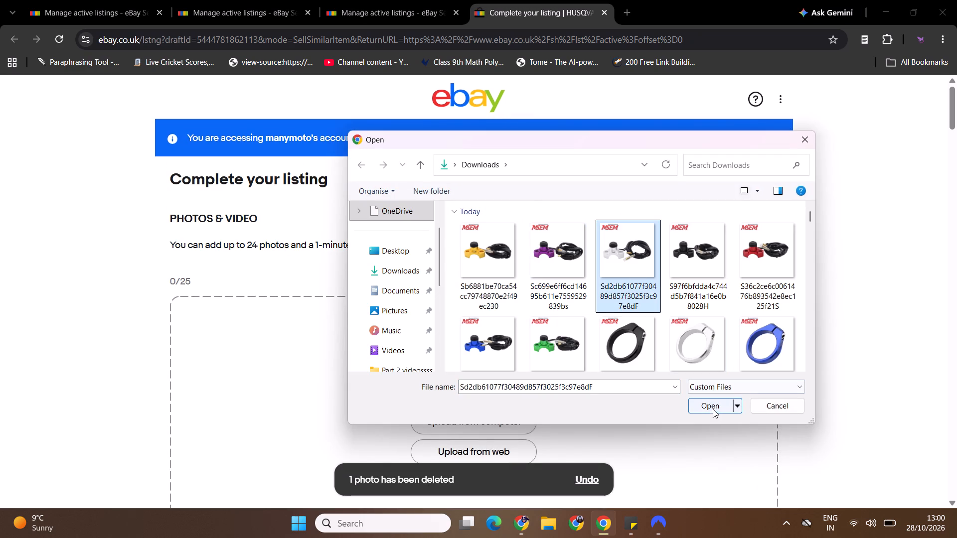
{"action": "left_click", "coordinate": [713, 410]}
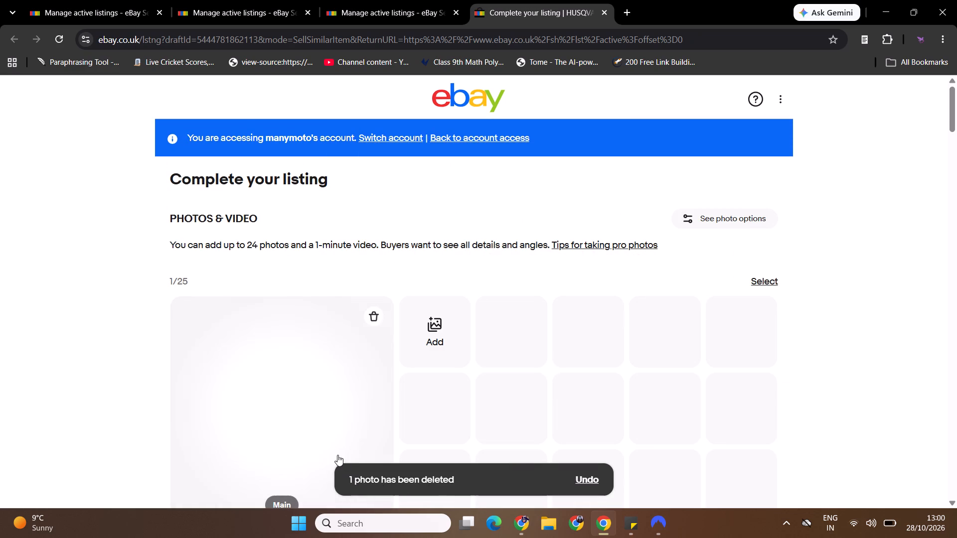
Crop the white switch photo to cut off the MSEM logo at its top and save it.
{"action": "left_click", "coordinate": [295, 377]}
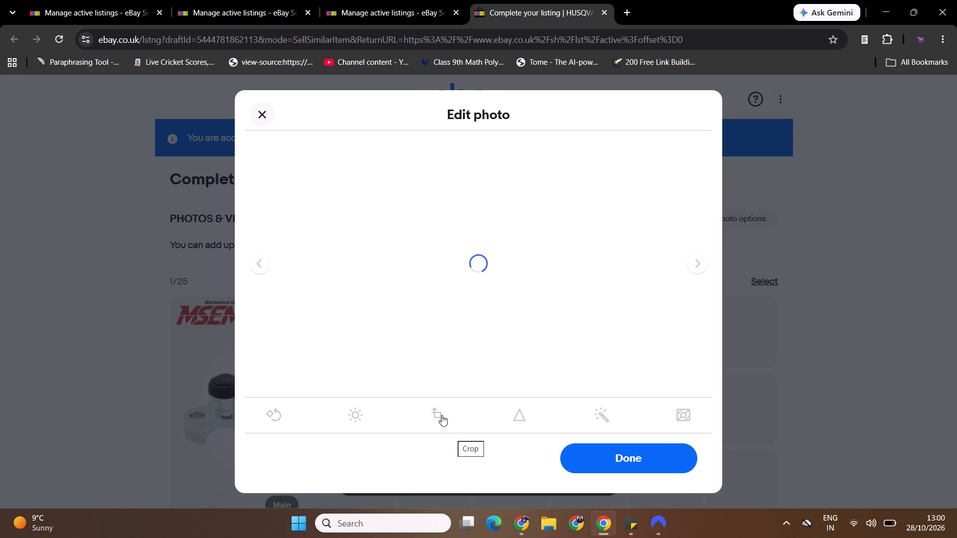
{"action": "left_click", "coordinate": [442, 415]}
{"action": "left_click_drag", "start_coordinate": [597, 143], "coordinate": [607, 176]}
{"action": "left_click", "coordinate": [621, 467]}
{"action": "left_click", "coordinate": [621, 467]}
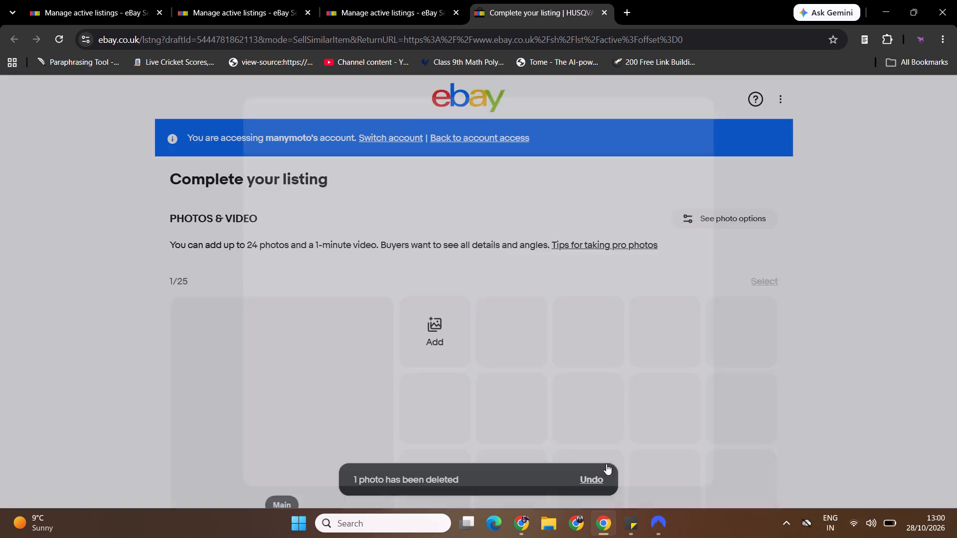
Review the white HUSQVARNA kill switch draft and publish it with the displayed fees.
{"action": "left_click_drag", "start_coordinate": [953, 121], "coordinate": [954, 133]}
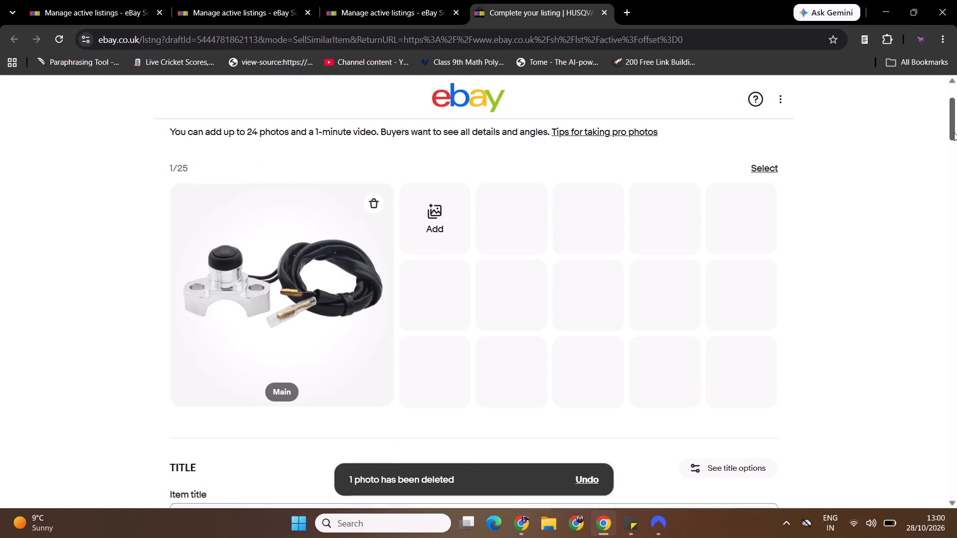
{"action": "left_click_drag", "start_coordinate": [954, 133], "coordinate": [949, 259]}
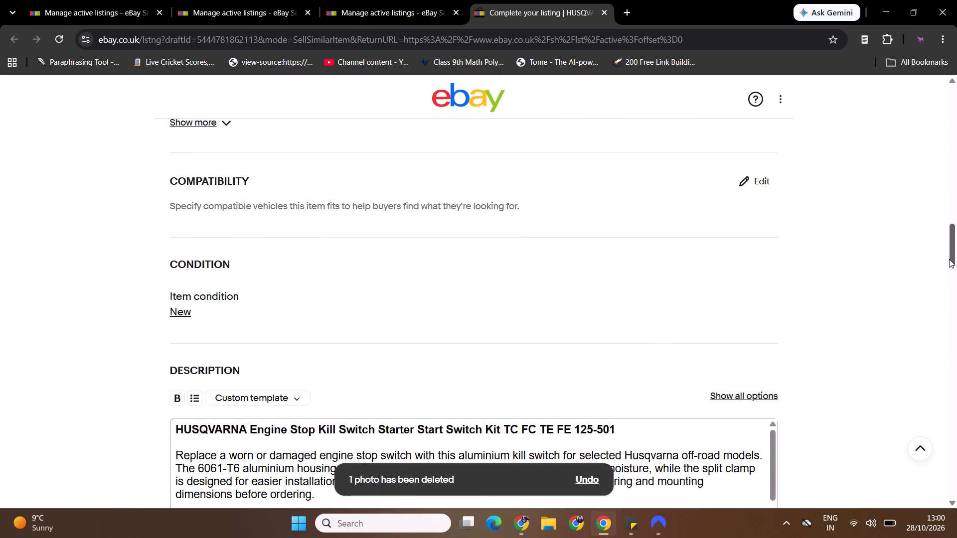
{"action": "left_click_drag", "start_coordinate": [949, 259], "coordinate": [955, 240]}
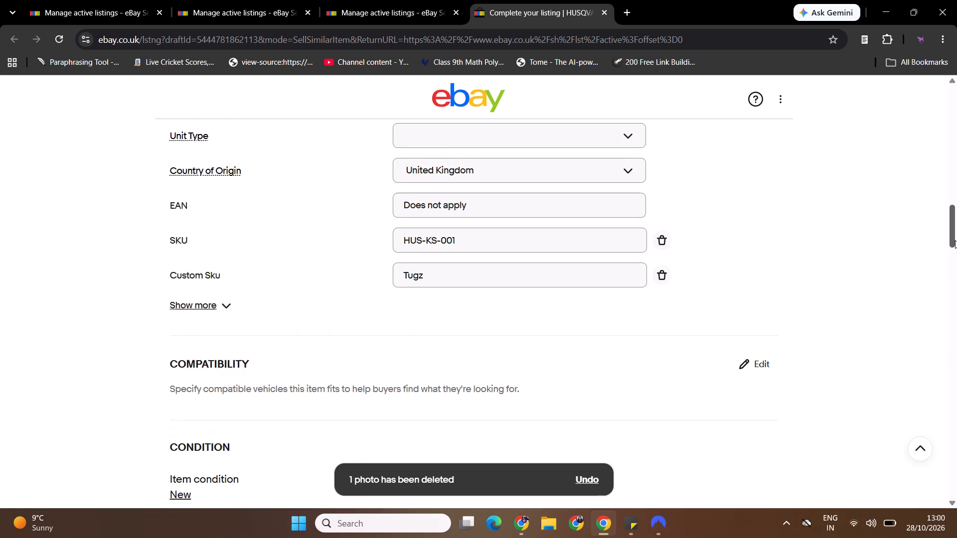
{"action": "left_click_drag", "start_coordinate": [955, 240], "coordinate": [947, 537]}
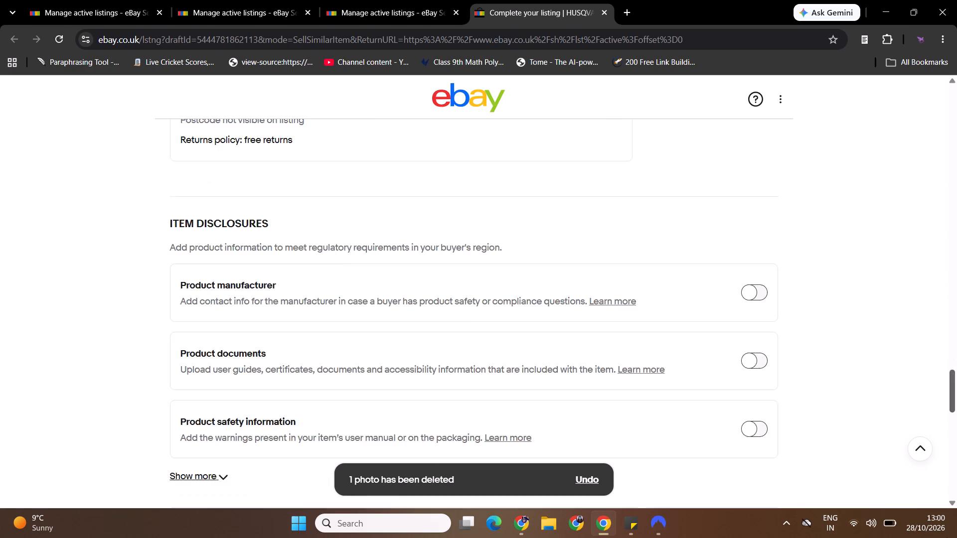
{"action": "left_click_drag", "start_coordinate": [947, 537], "coordinate": [949, 537]}
{"action": "left_click", "coordinate": [503, 295]}
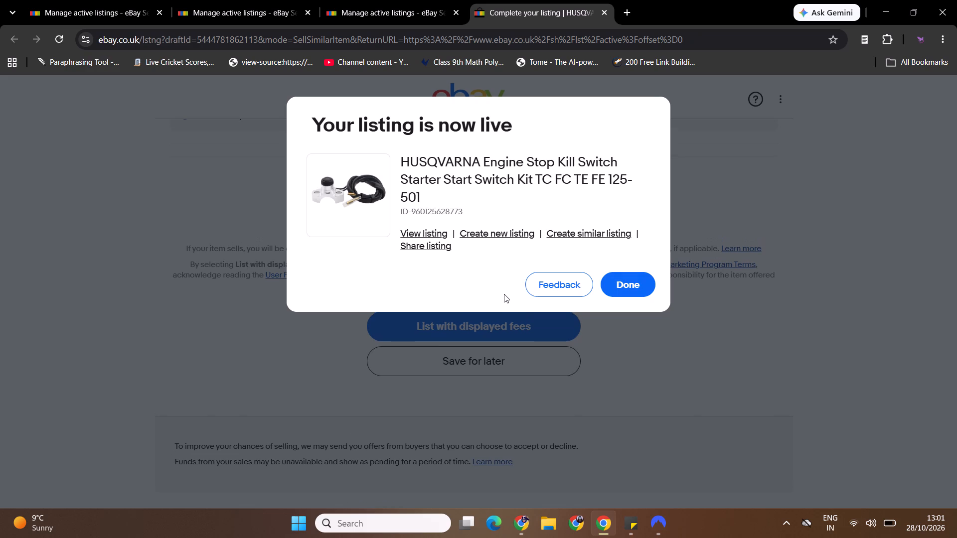
{"action": "left_click", "coordinate": [642, 278]}
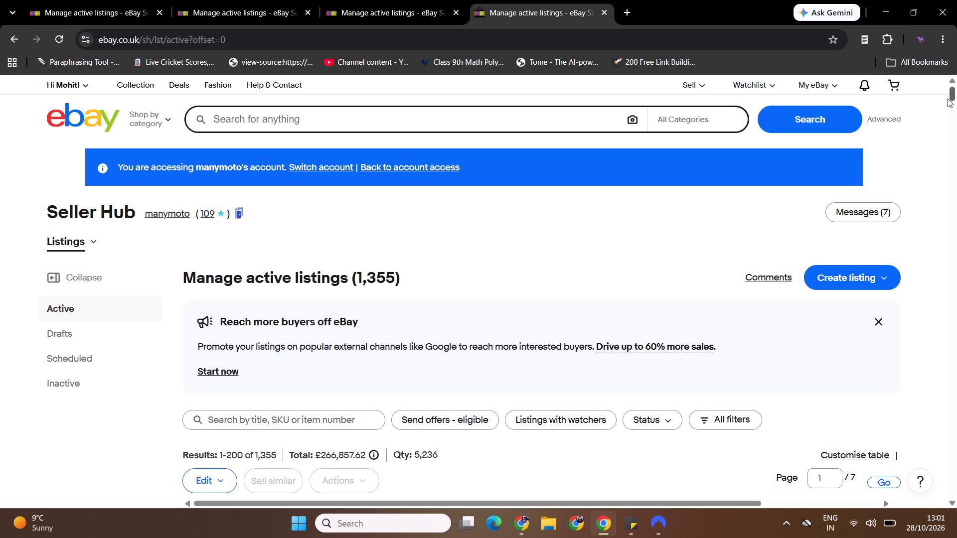
Start a Sell similar draft from the white HUSQVARNA Engine Stop Kill Switch listing and close the two surplus active-listings tabs.
{"action": "left_click_drag", "start_coordinate": [953, 97], "coordinate": [956, 107]}
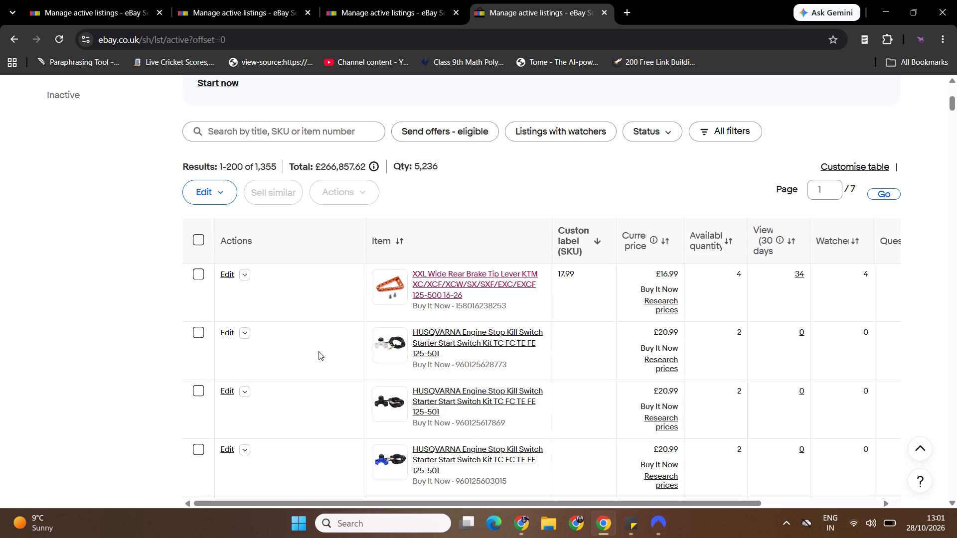
{"action": "left_click", "coordinate": [241, 334]}
{"action": "left_click", "coordinate": [267, 352], "text": "ctrl"}
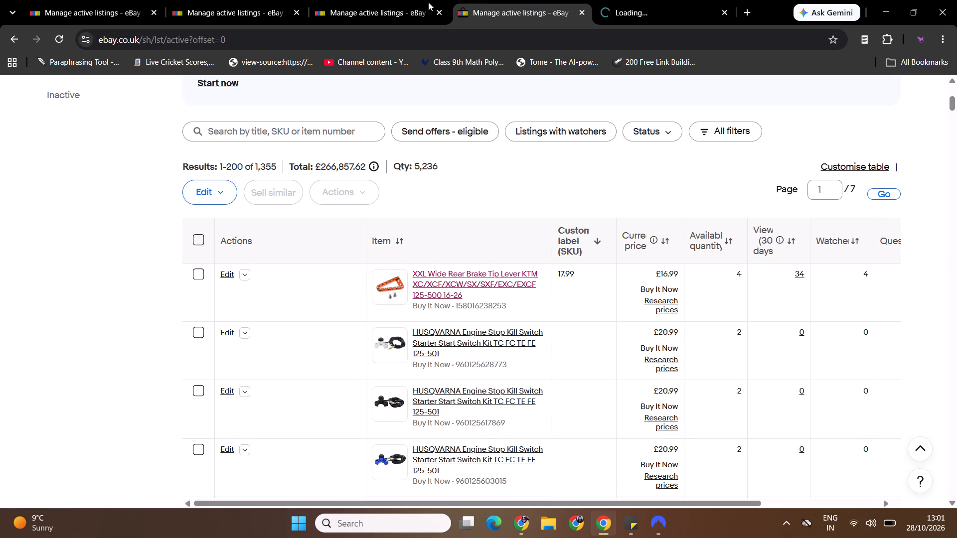
{"action": "left_click", "coordinate": [442, 13]}
{"action": "left_click", "coordinate": [296, 13]}
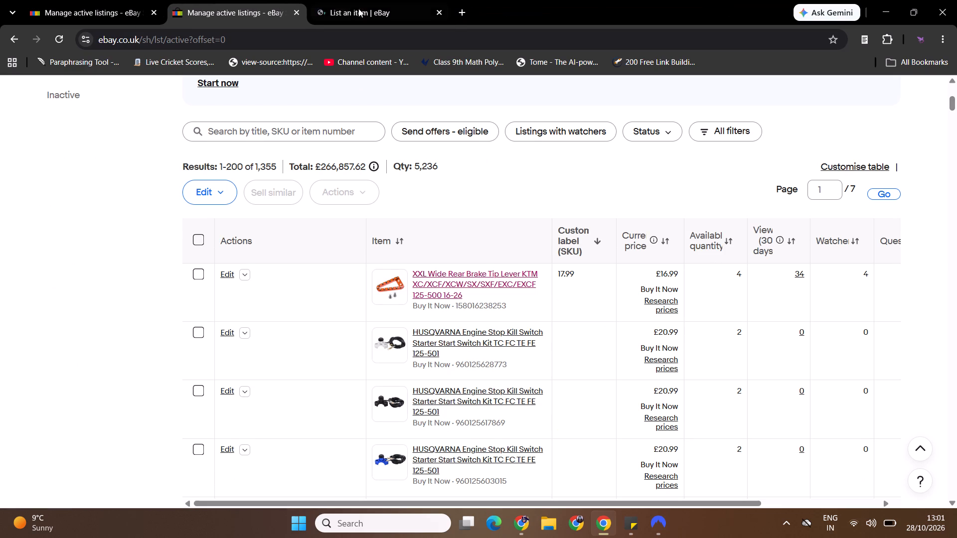
{"action": "left_click", "coordinate": [389, 7]}
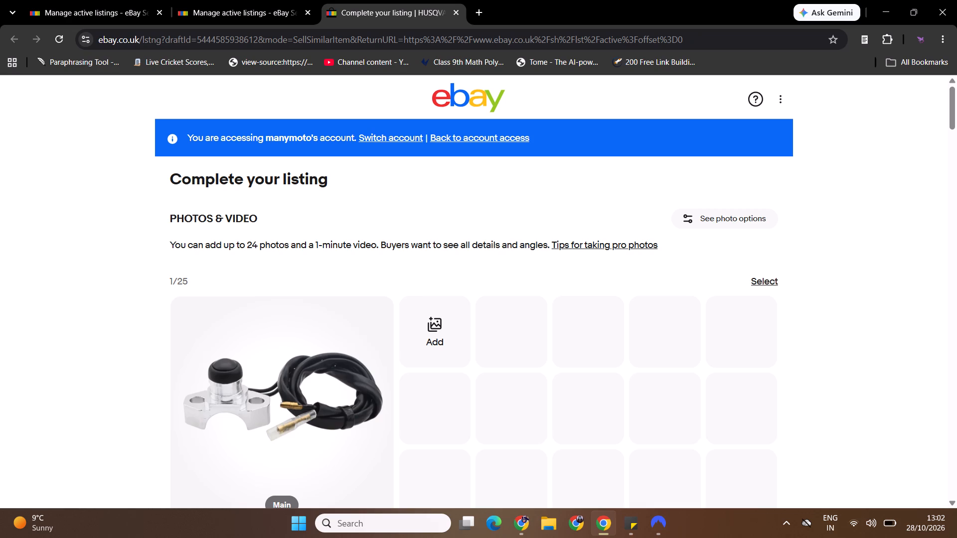
Replace the white switch photo in the draft with the gold kill switch image from Downloads.
{"action": "left_click", "coordinate": [376, 322]}
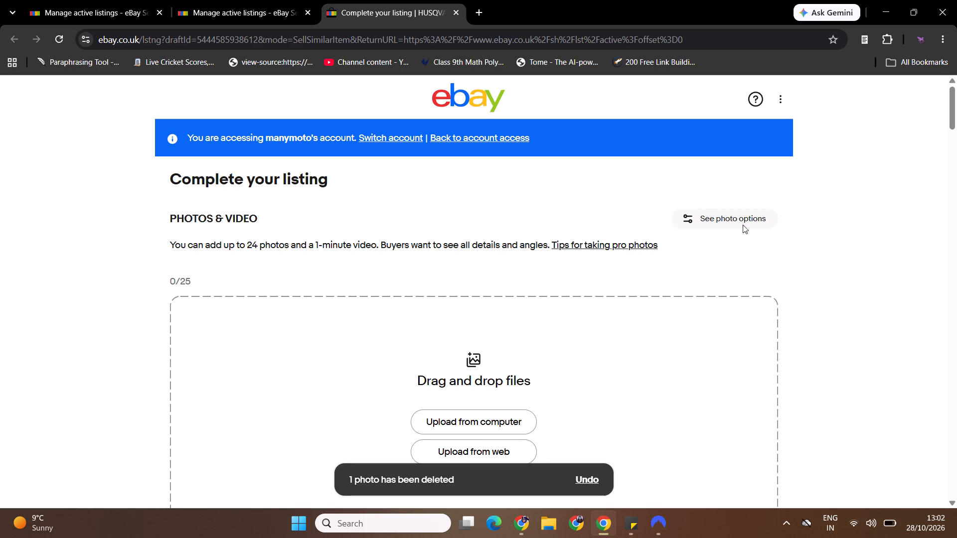
{"action": "left_click_drag", "start_coordinate": [956, 115], "coordinate": [956, 131]}
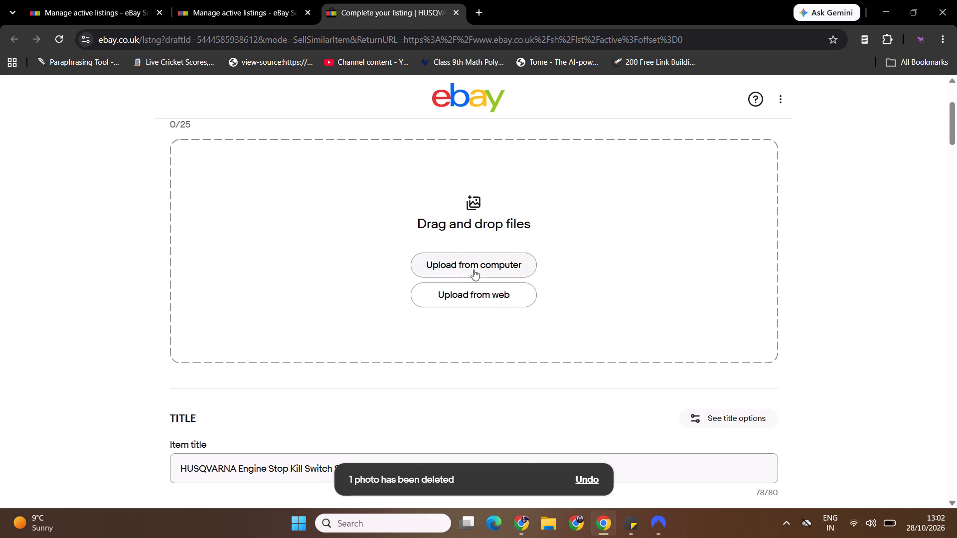
{"action": "left_click", "coordinate": [475, 269]}
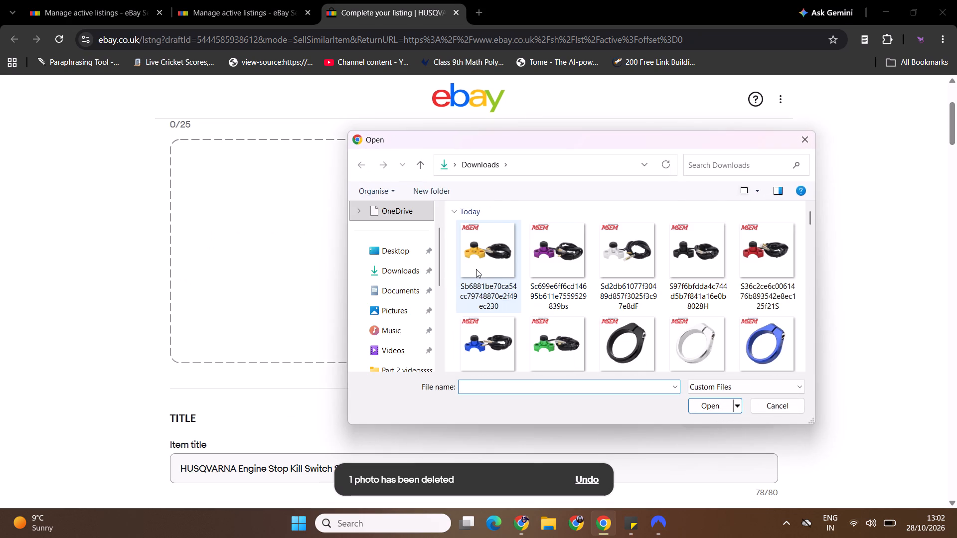
{"action": "left_click", "coordinate": [494, 257]}
{"action": "left_click", "coordinate": [702, 402]}
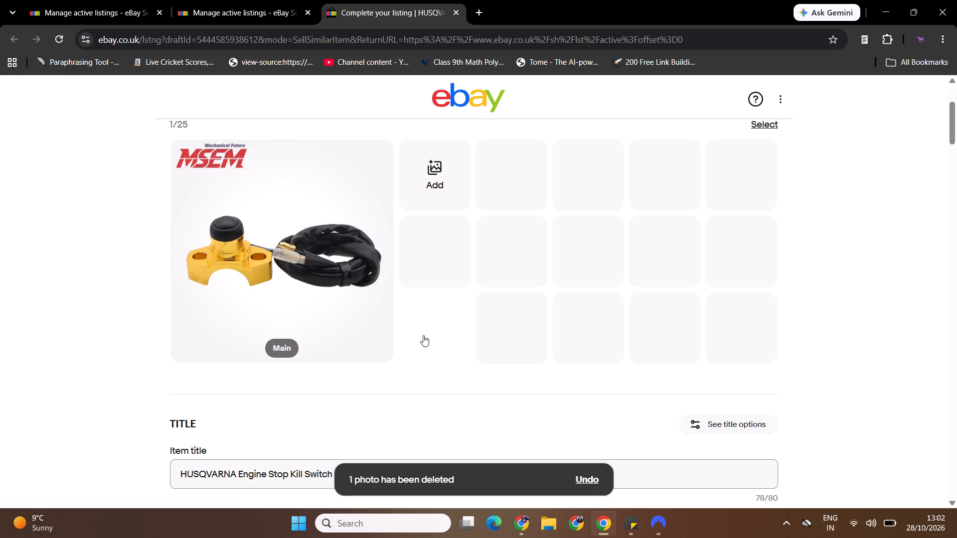
Crop the gold switch photo to cut off the MSEM logo at its top and save it.
{"action": "left_click", "coordinate": [342, 262]}
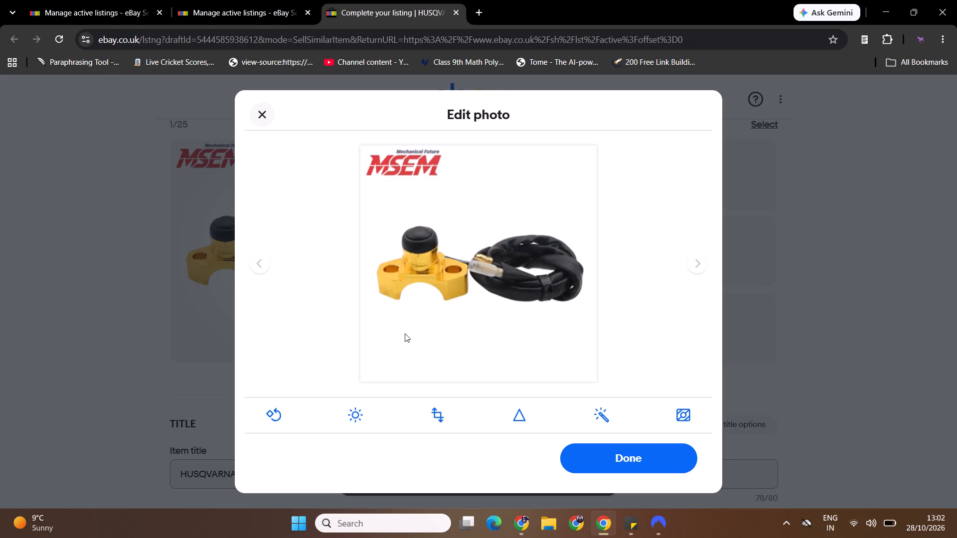
{"action": "left_click", "coordinate": [436, 414]}
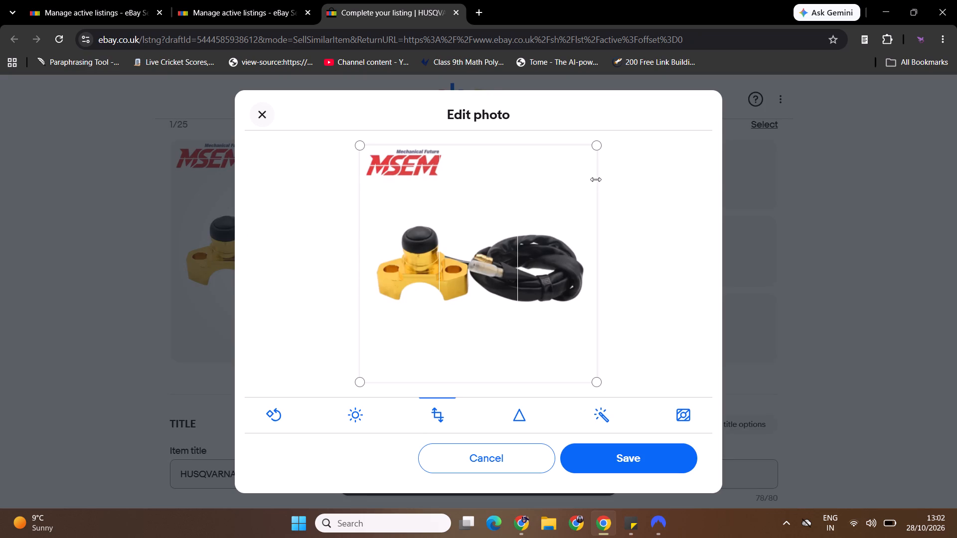
{"action": "left_click_drag", "start_coordinate": [598, 146], "coordinate": [610, 178]}
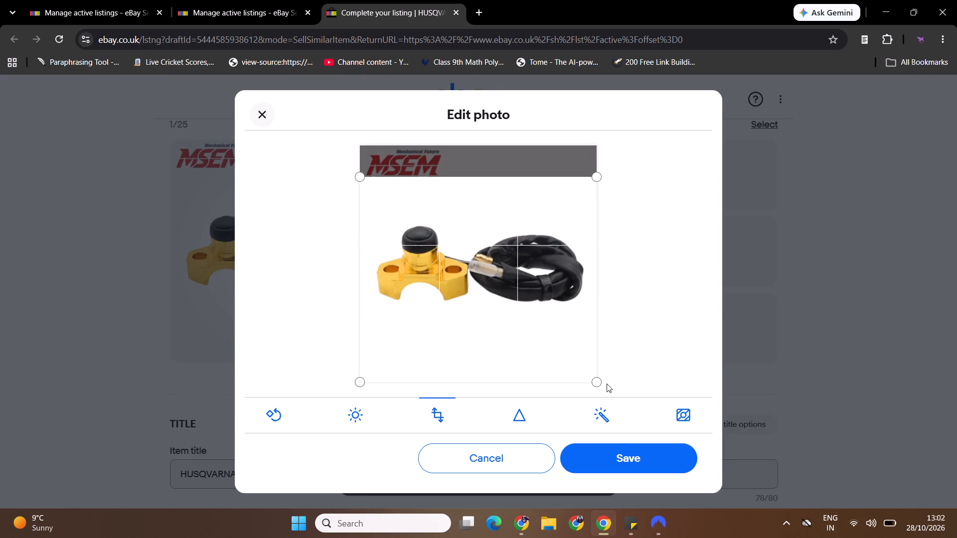
{"action": "left_click", "coordinate": [619, 466]}
{"action": "left_click", "coordinate": [619, 466]}
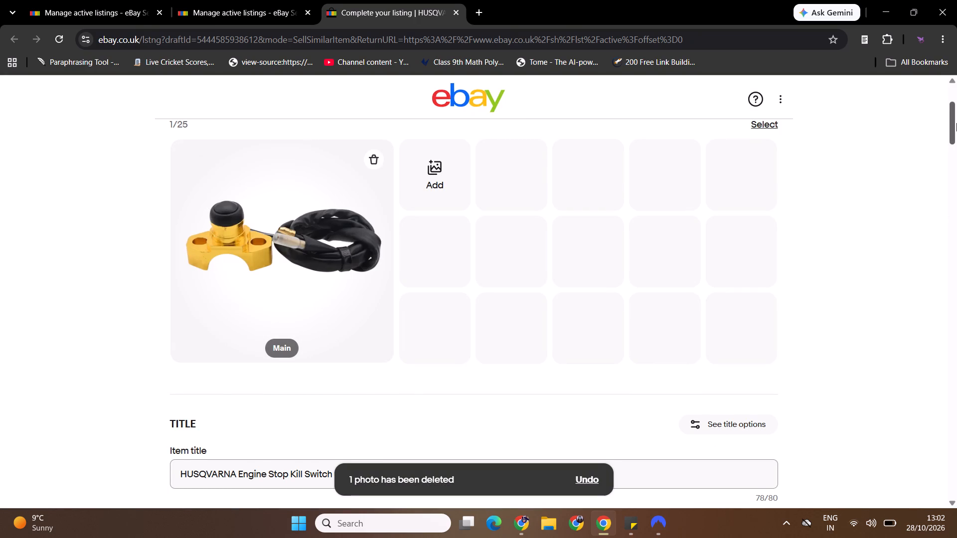
Review the gold HUSQVARNA kill switch draft, publish it with the displayed fees, and close the surplus active-listings tab.
{"action": "left_click_drag", "start_coordinate": [956, 118], "coordinate": [956, 151]}
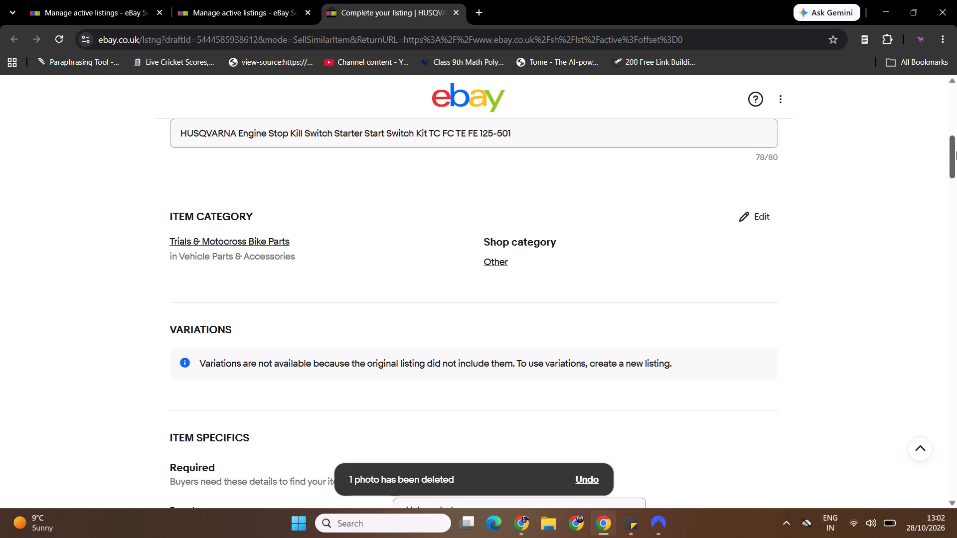
{"action": "left_click_drag", "start_coordinate": [956, 151], "coordinate": [948, 265]}
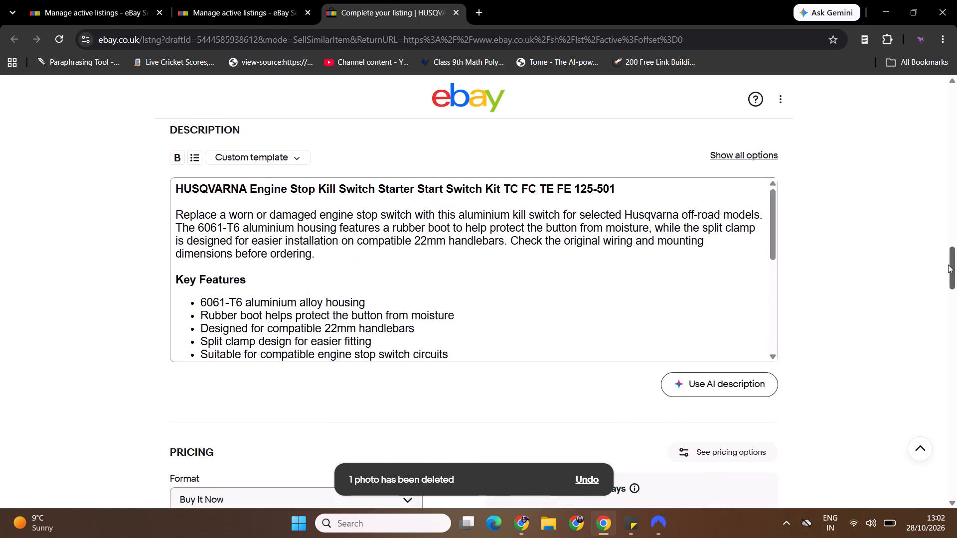
{"action": "left_click_drag", "start_coordinate": [948, 265], "coordinate": [956, 537]}
{"action": "left_click", "coordinate": [482, 302]}
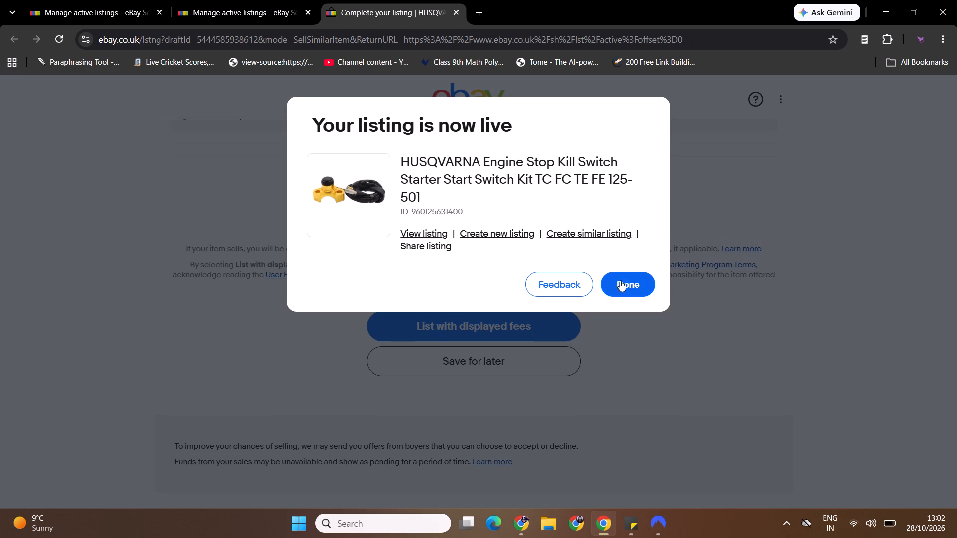
{"action": "left_click", "coordinate": [623, 284]}
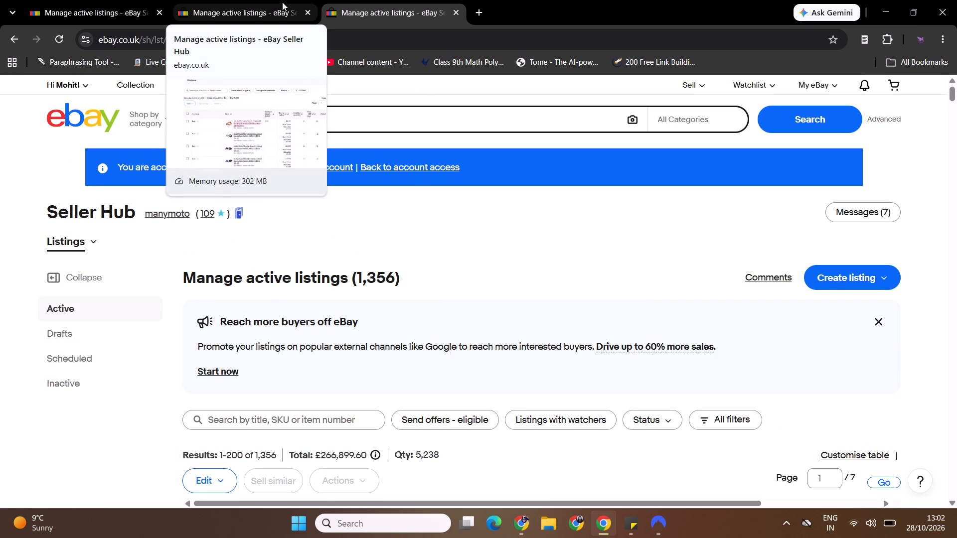
{"action": "left_click", "coordinate": [307, 11]}
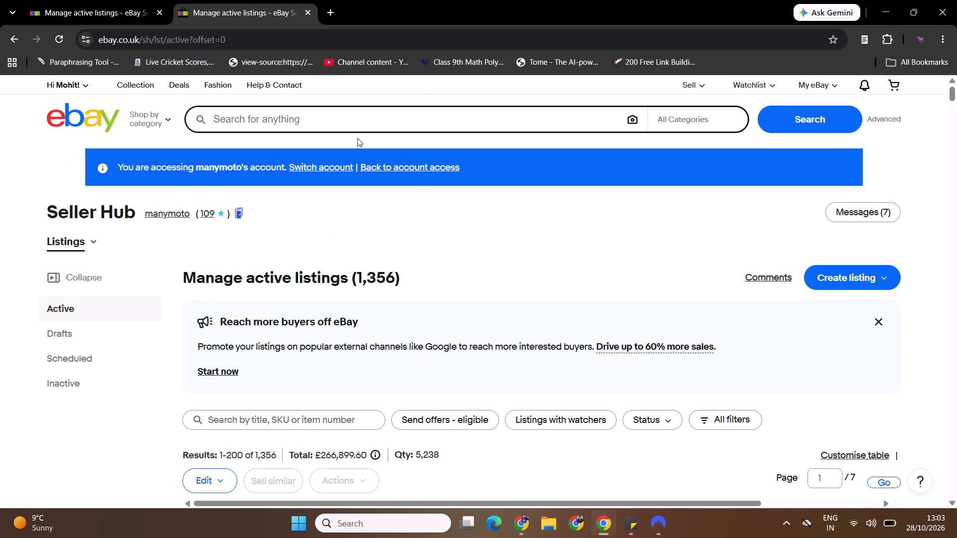
Check the active listings for the Husqvarna and KTM kill switch colours already published.
{"action": "left_click_drag", "start_coordinate": [956, 95], "coordinate": [956, 102]}
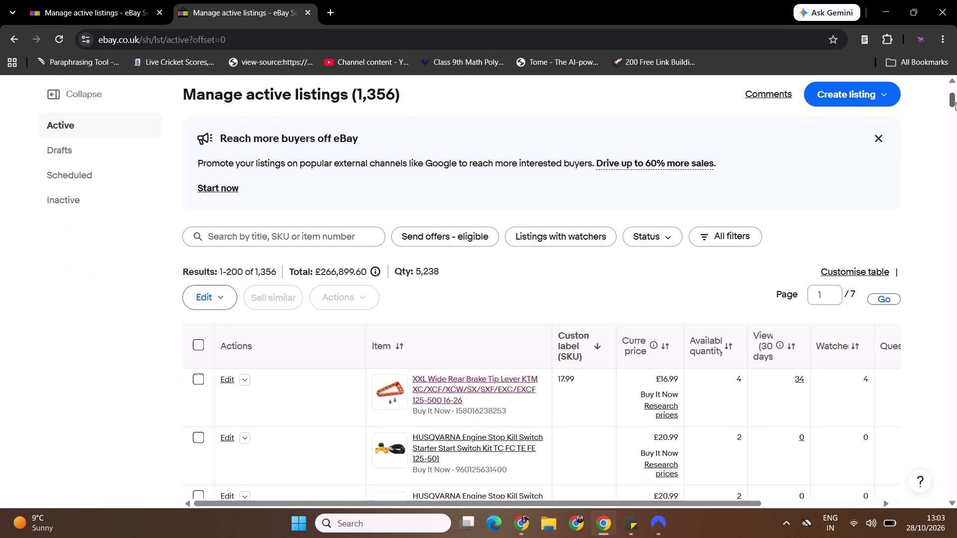
{"action": "left_click_drag", "start_coordinate": [956, 102], "coordinate": [954, 109]}
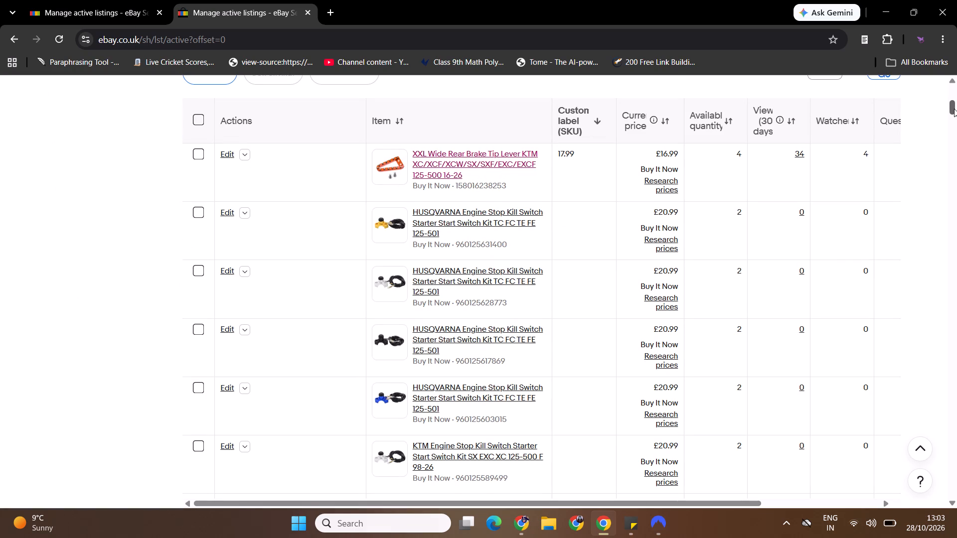
{"action": "left_click_drag", "start_coordinate": [954, 109], "coordinate": [956, 120]}
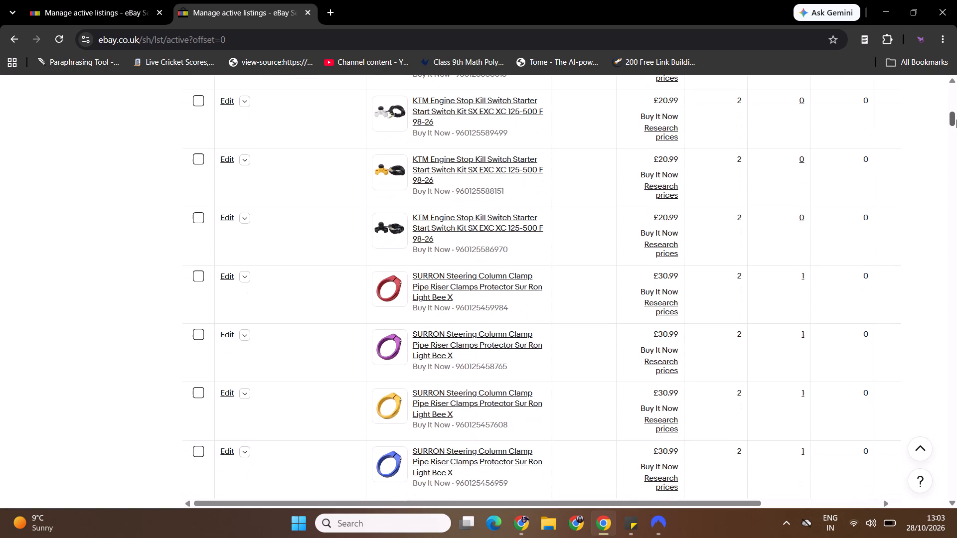
{"action": "left_click_drag", "start_coordinate": [956, 120], "coordinate": [956, 110]}
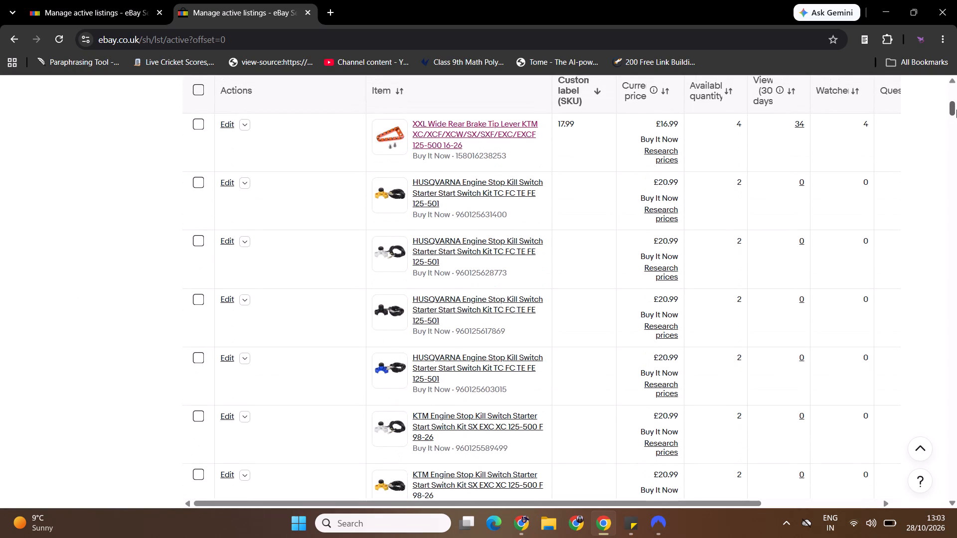
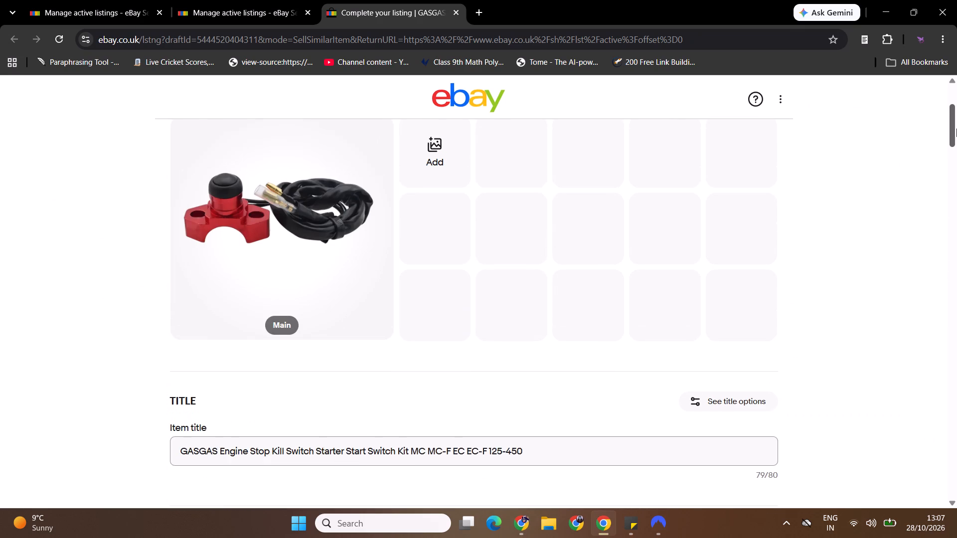
{"action": "left_click_drag", "start_coordinate": [956, 129], "coordinate": [956, 496]}
{"action": "left_click", "coordinate": [482, 291]}
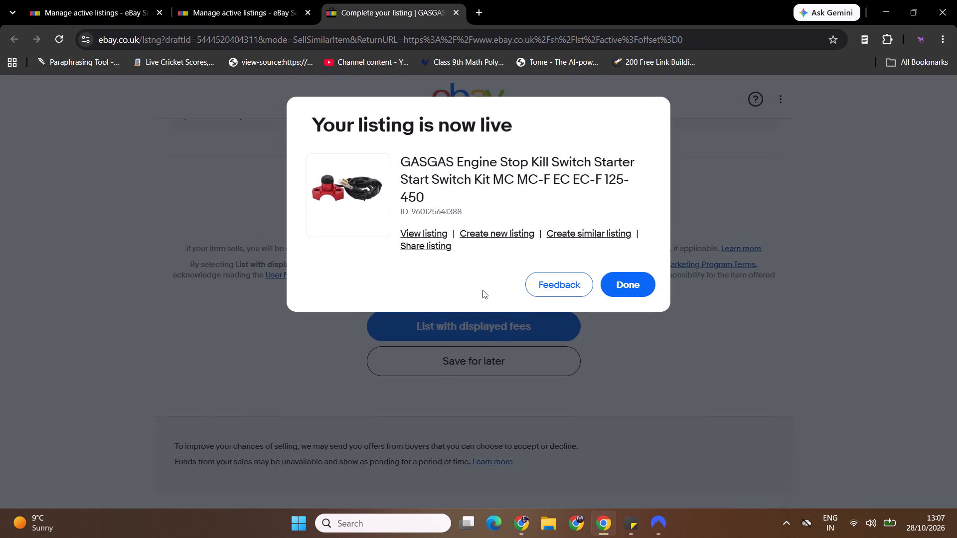
Dismiss the published-listing confirmation and create a similar listing draft from the red GASGAS kill switch listing.
{"action": "left_click", "coordinate": [638, 283]}
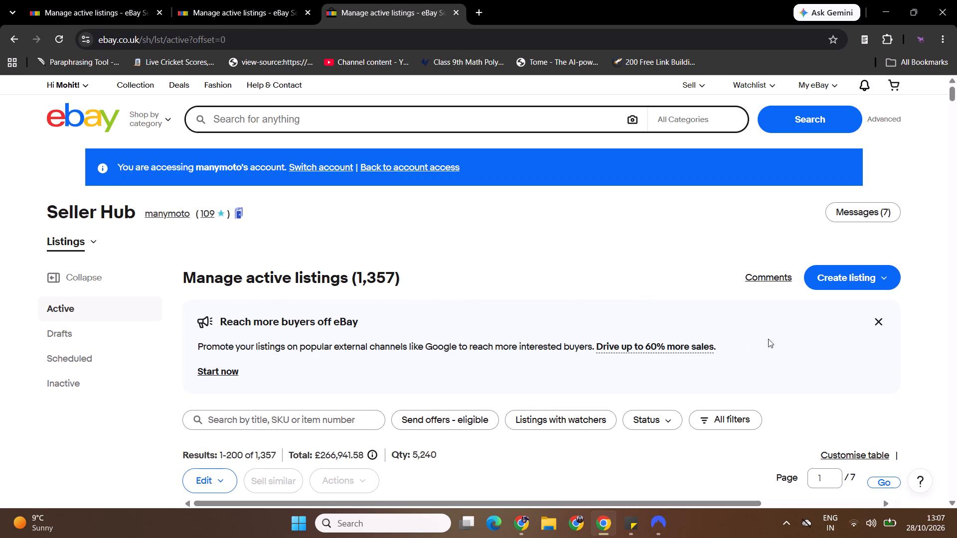
{"action": "left_click_drag", "start_coordinate": [953, 94], "coordinate": [953, 105]}
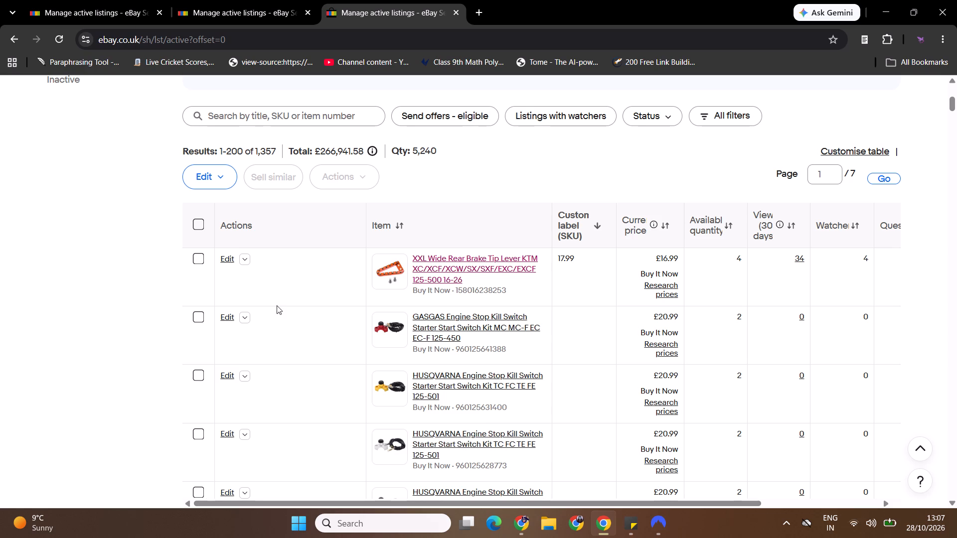
{"action": "left_click", "coordinate": [246, 323]}
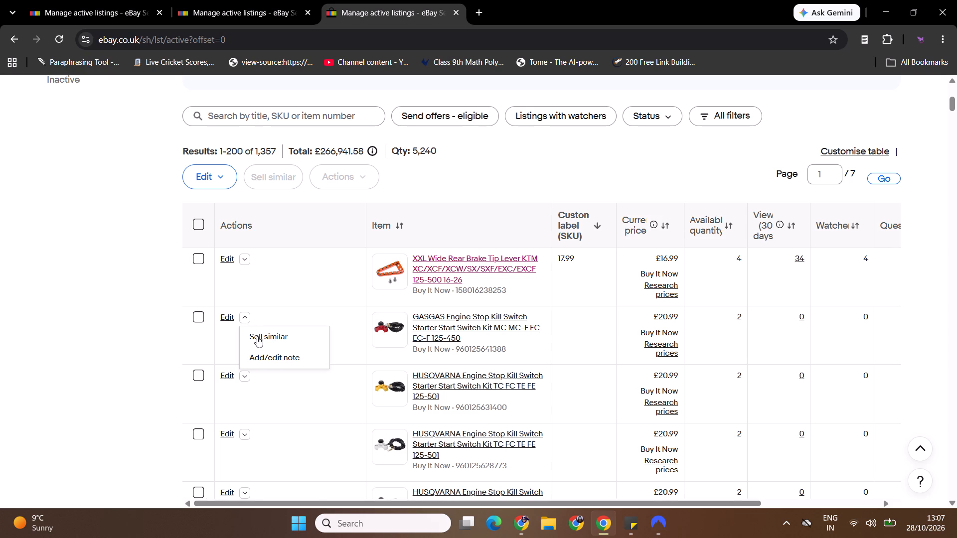
{"action": "left_click", "coordinate": [257, 336], "text": "ctrl"}
{"action": "left_click", "coordinate": [520, 0]}
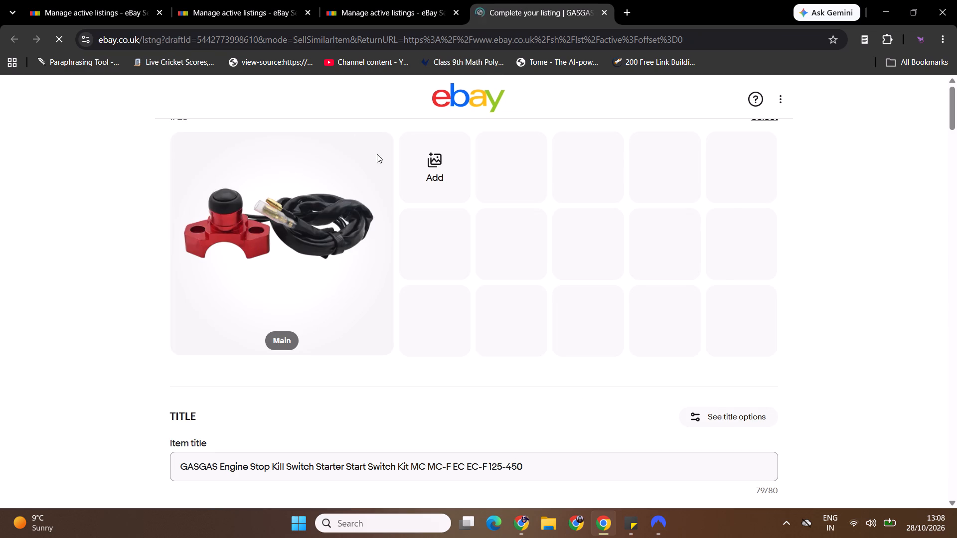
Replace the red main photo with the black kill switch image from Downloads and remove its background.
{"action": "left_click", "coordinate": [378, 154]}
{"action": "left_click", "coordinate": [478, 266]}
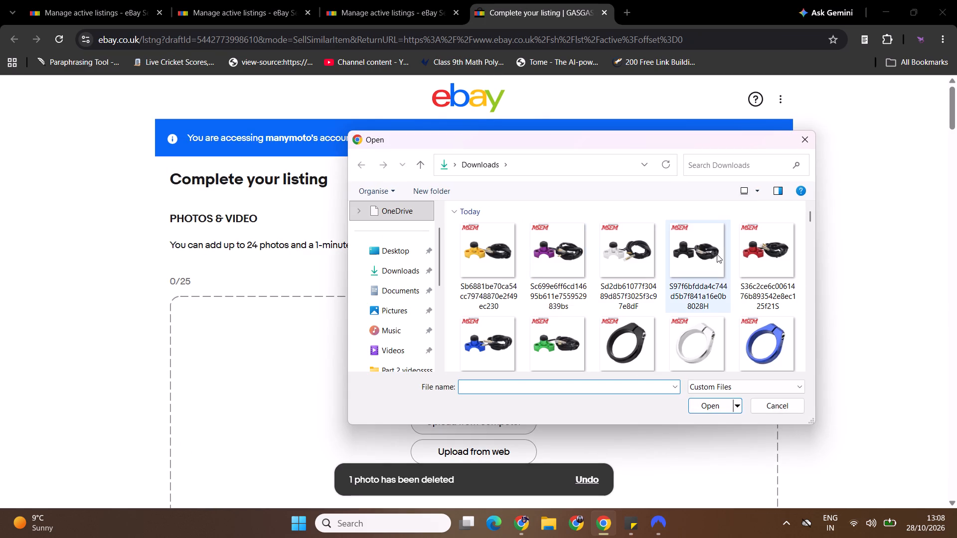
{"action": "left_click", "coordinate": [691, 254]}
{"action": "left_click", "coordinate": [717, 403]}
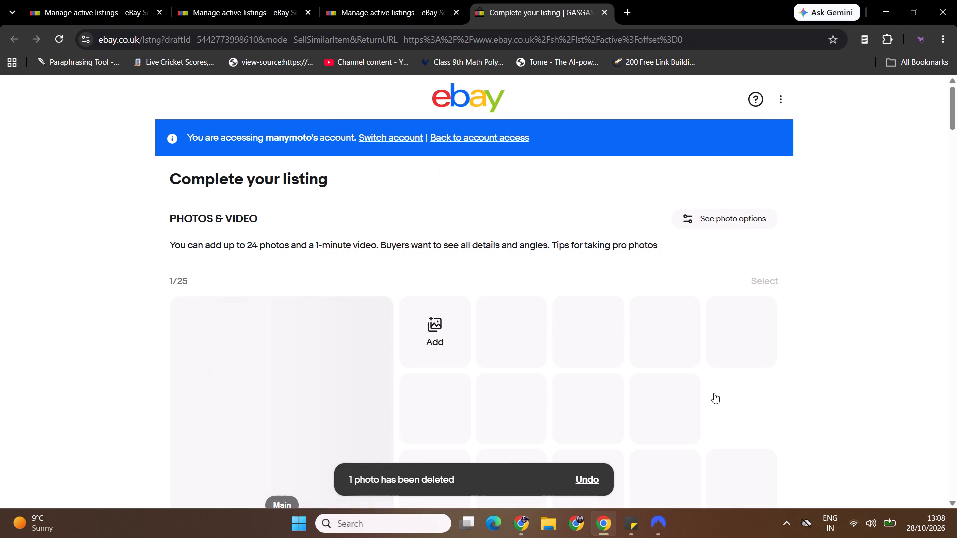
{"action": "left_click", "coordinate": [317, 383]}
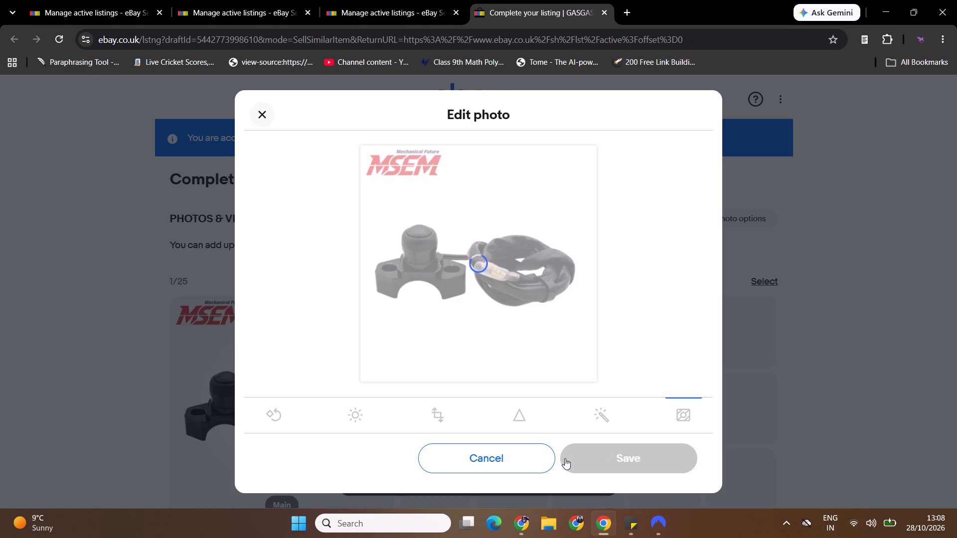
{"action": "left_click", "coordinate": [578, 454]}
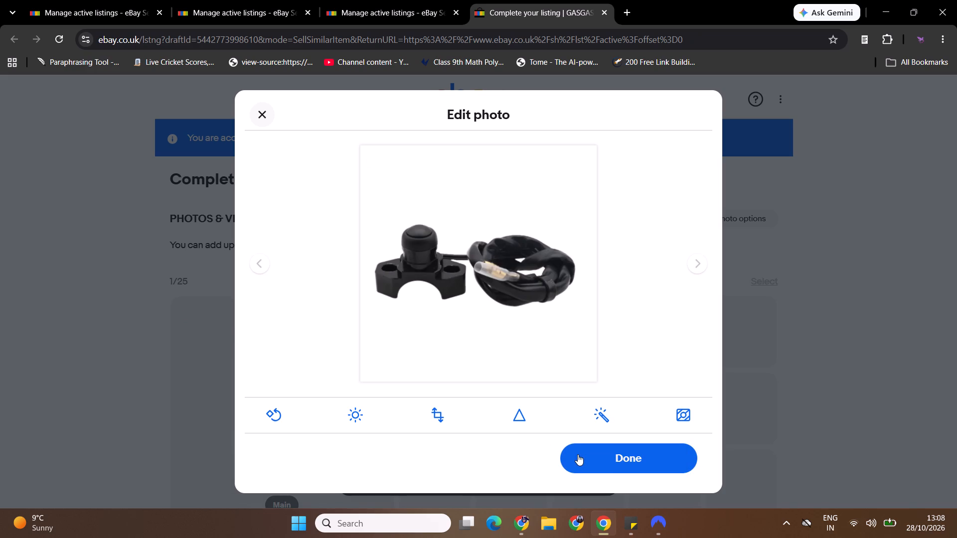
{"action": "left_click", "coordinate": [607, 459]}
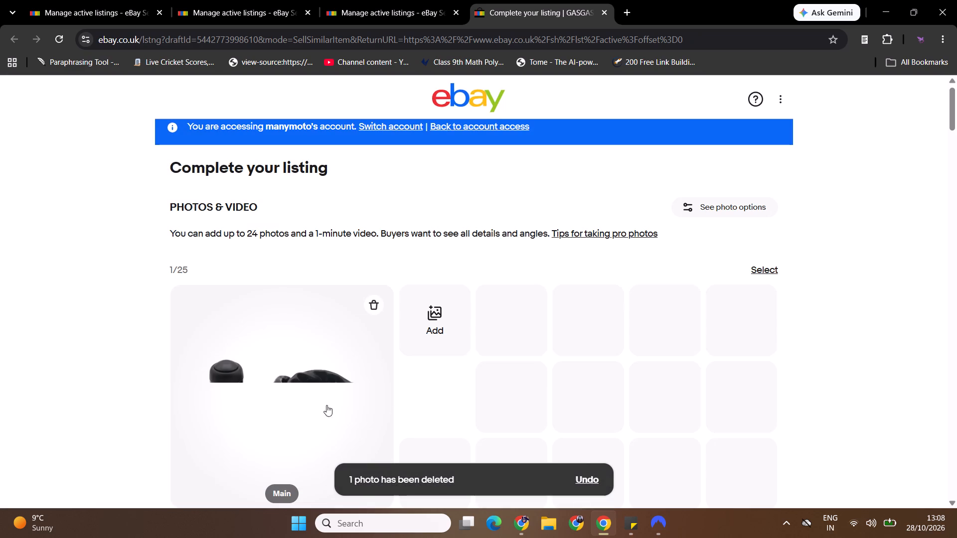
Delete the main photo, upload the original black kill switch image from Downloads, and crop off the top strip with the MSEM logo.
{"action": "left_click", "coordinate": [382, 301]}
{"action": "left_click", "coordinate": [455, 412]}
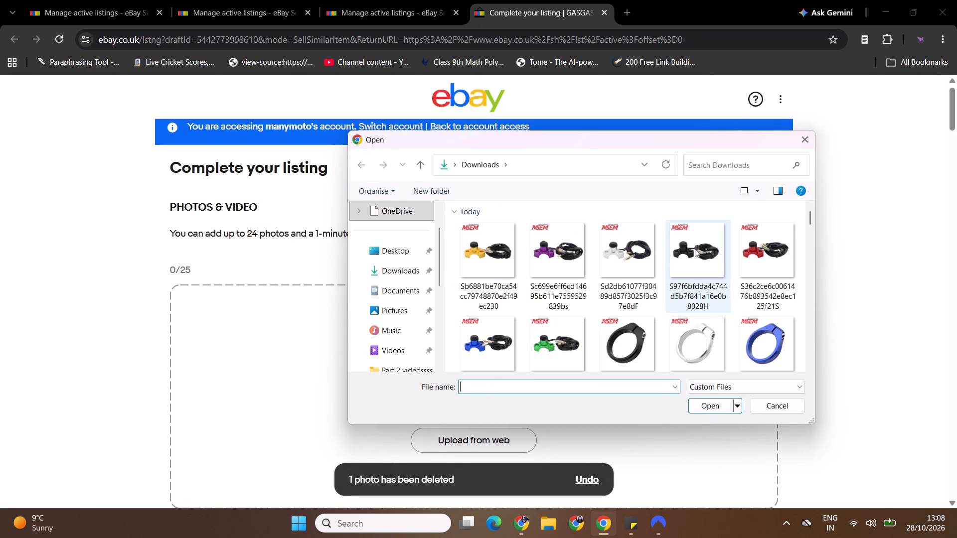
{"action": "left_click", "coordinate": [695, 249]}
{"action": "left_click", "coordinate": [712, 411]}
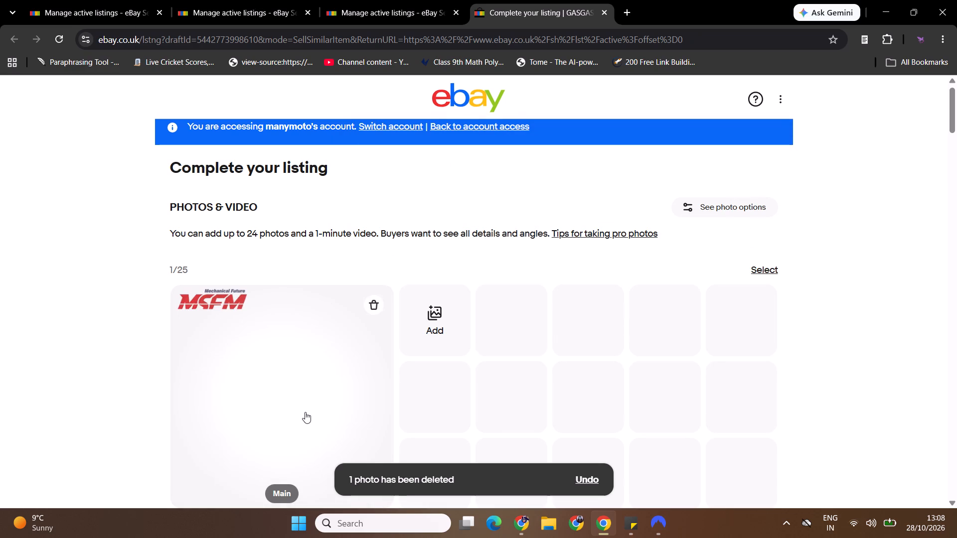
{"action": "left_click", "coordinate": [305, 412]}
{"action": "left_click", "coordinate": [433, 414]}
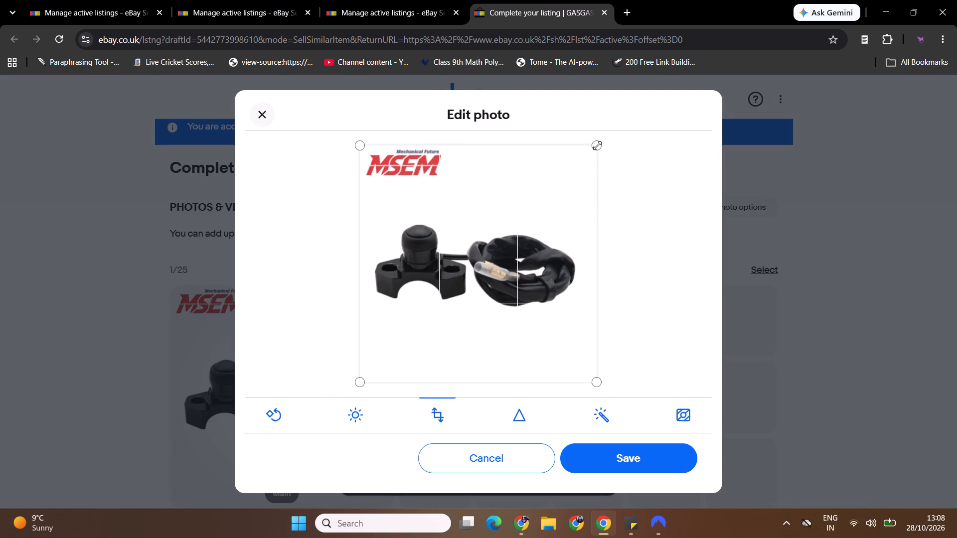
{"action": "left_click_drag", "start_coordinate": [597, 134], "coordinate": [597, 148]}
{"action": "left_click_drag", "start_coordinate": [597, 148], "coordinate": [600, 172]}
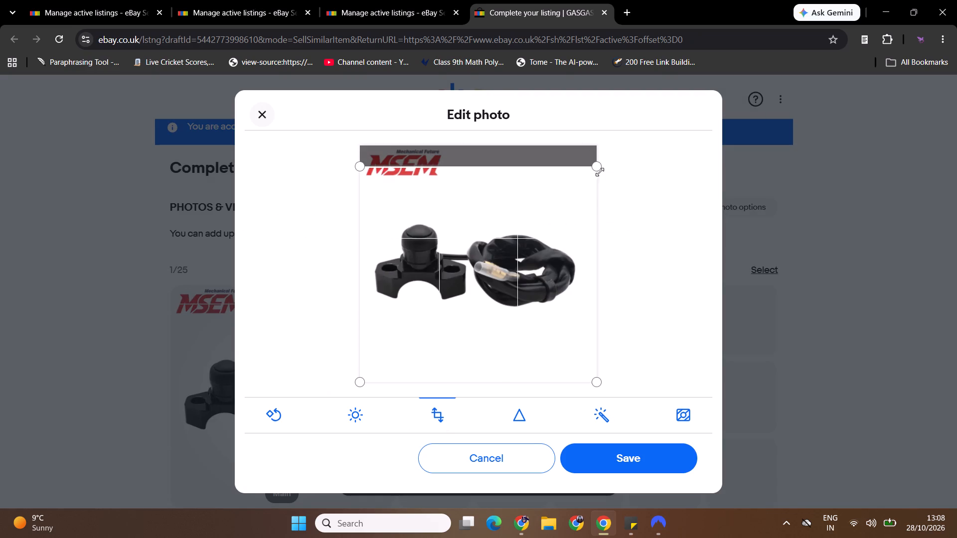
{"action": "left_click_drag", "start_coordinate": [600, 172], "coordinate": [601, 183]}
{"action": "left_click", "coordinate": [592, 451]}
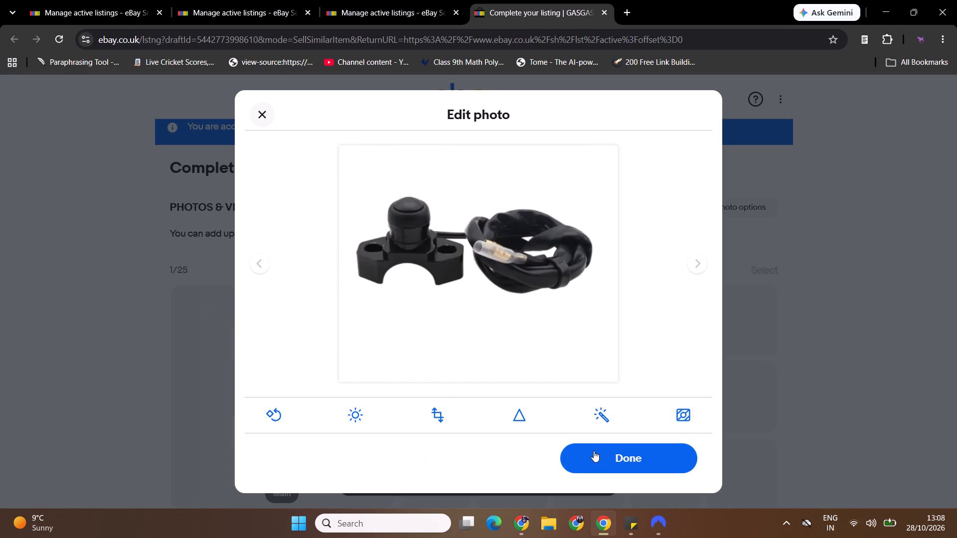
{"action": "left_click", "coordinate": [594, 451]}
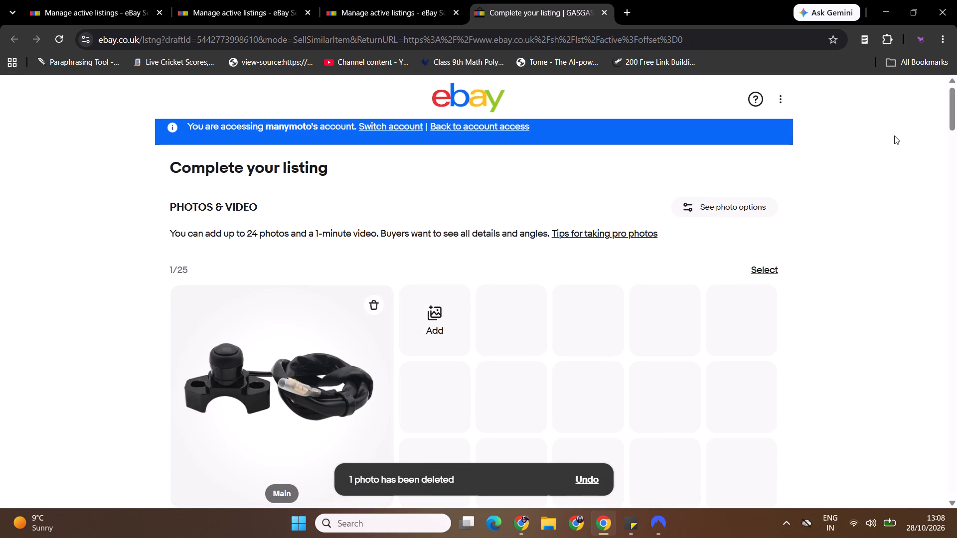
Review the draft's title, item specifics, description and fitment, and check the AliExpress product page.
{"action": "left_click_drag", "start_coordinate": [956, 117], "coordinate": [956, 143]}
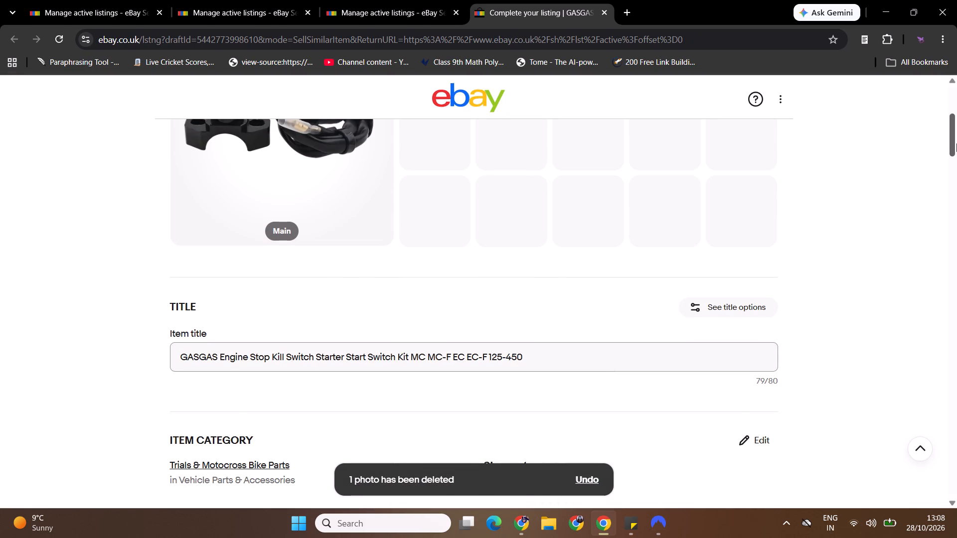
{"action": "left_click_drag", "start_coordinate": [956, 143], "coordinate": [956, 194]}
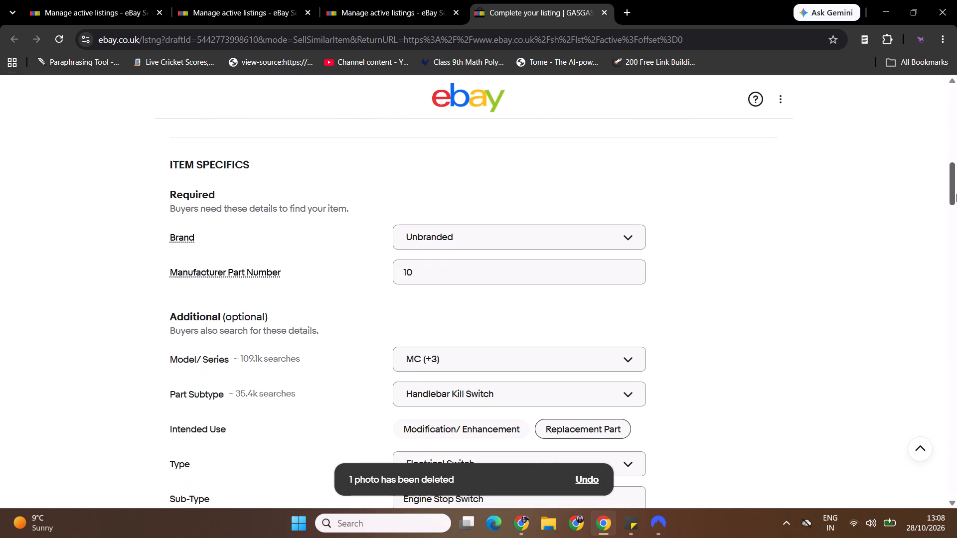
{"action": "left_click_drag", "start_coordinate": [956, 194], "coordinate": [952, 233]}
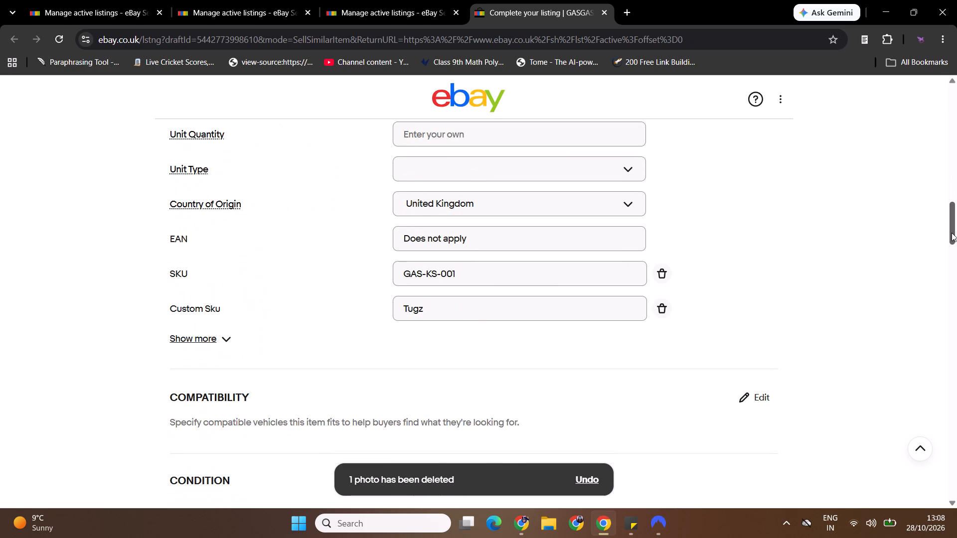
{"action": "left_click_drag", "start_coordinate": [952, 233], "coordinate": [942, 274]}
{"action": "left_click_drag", "start_coordinate": [773, 267], "coordinate": [772, 355]}
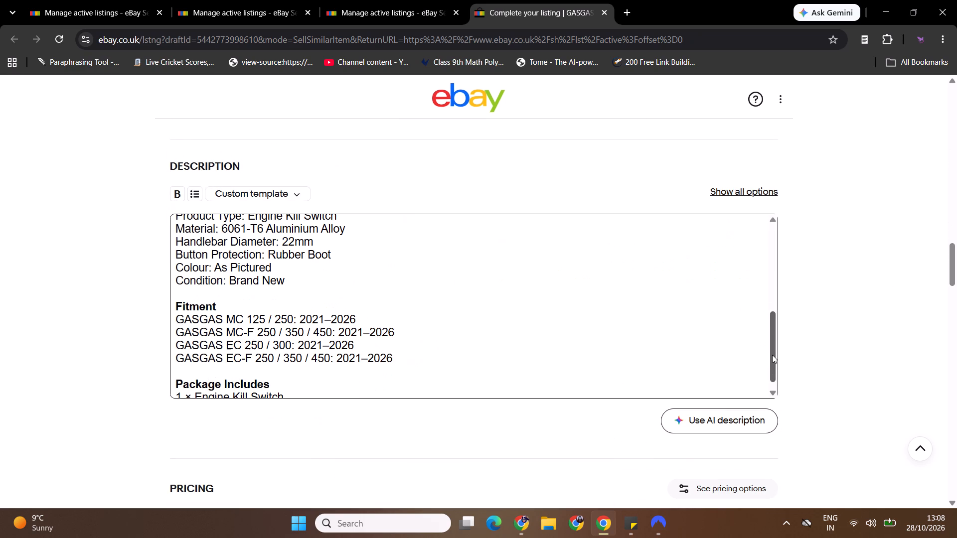
{"action": "left_click_drag", "start_coordinate": [772, 355], "coordinate": [772, 395]}
{"action": "left_click_drag", "start_coordinate": [956, 263], "coordinate": [956, 298]}
{"action": "key", "text": "alt+Tab"}
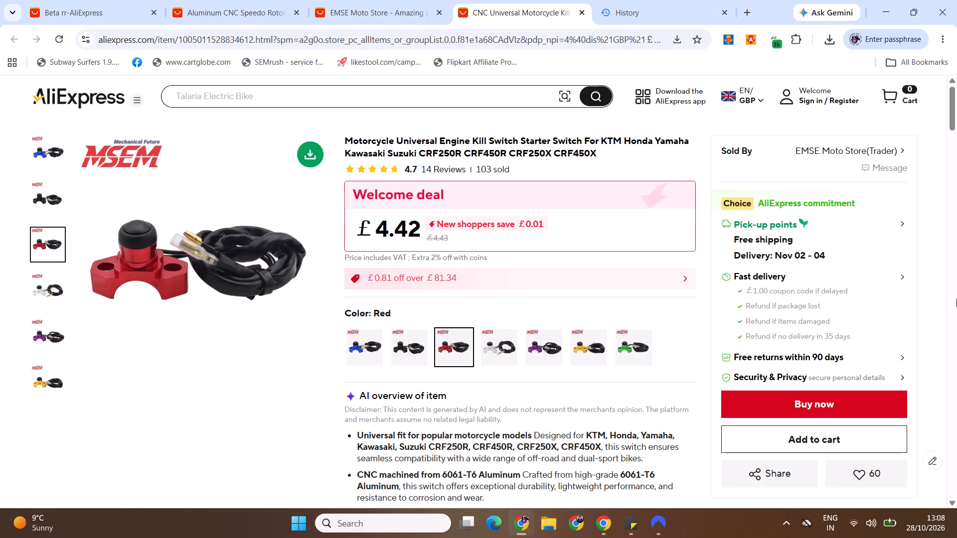
{"action": "key", "text": "alt+Tab"}
Publish the black GASGAS listing with the displayed fees and return to the active listings.
{"action": "left_click_drag", "start_coordinate": [952, 298], "coordinate": [956, 537]}
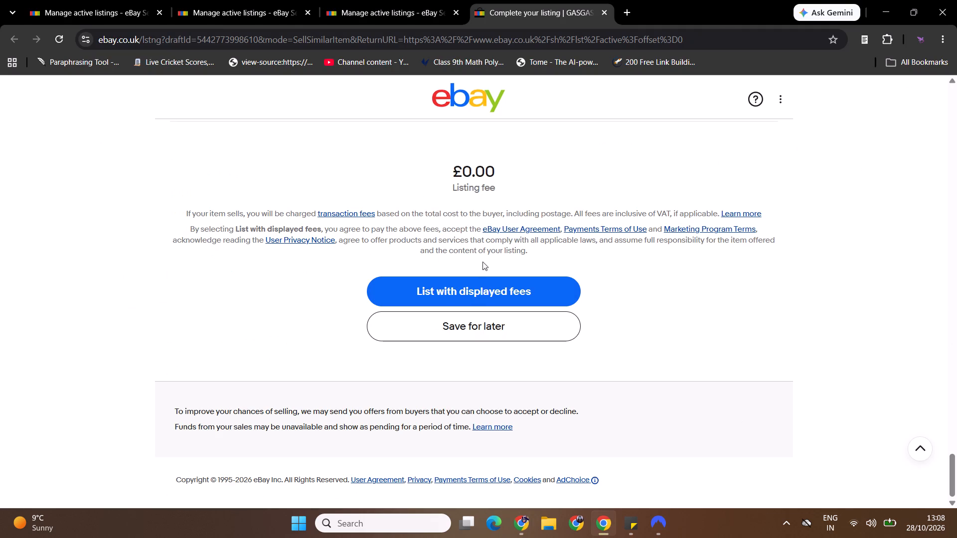
{"action": "left_click", "coordinate": [480, 290]}
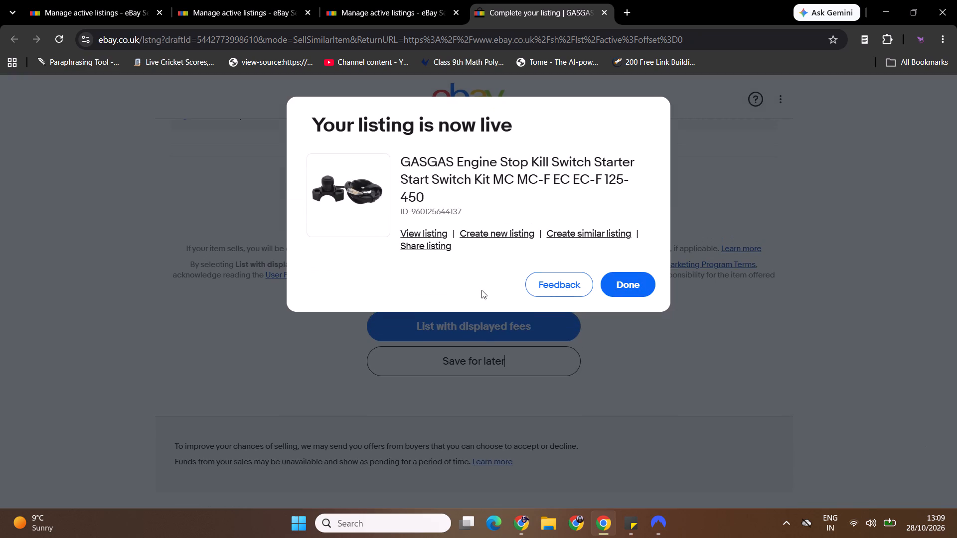
{"action": "left_click", "coordinate": [638, 282]}
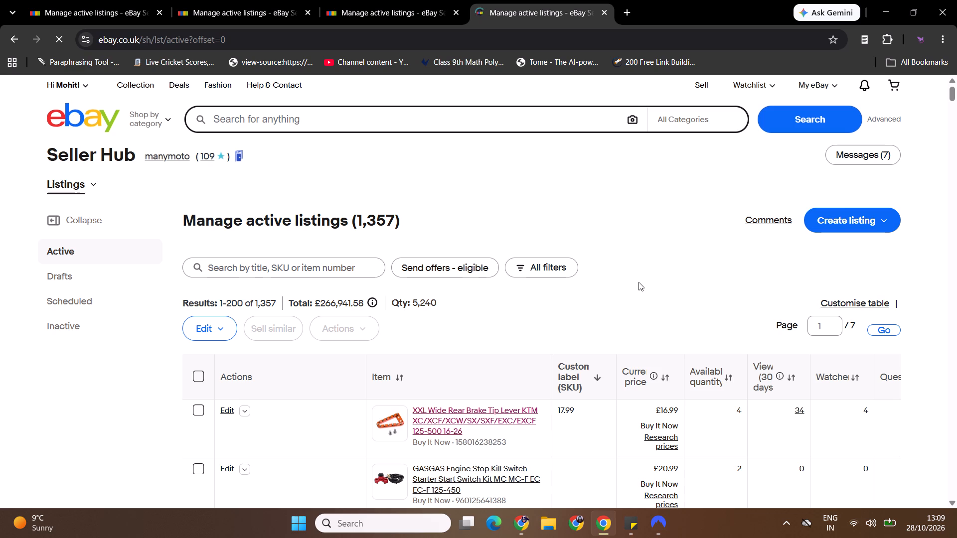
Refresh the active listings page and close two redundant listings tabs.
{"action": "left_click_drag", "start_coordinate": [955, 94], "coordinate": [955, 105]}
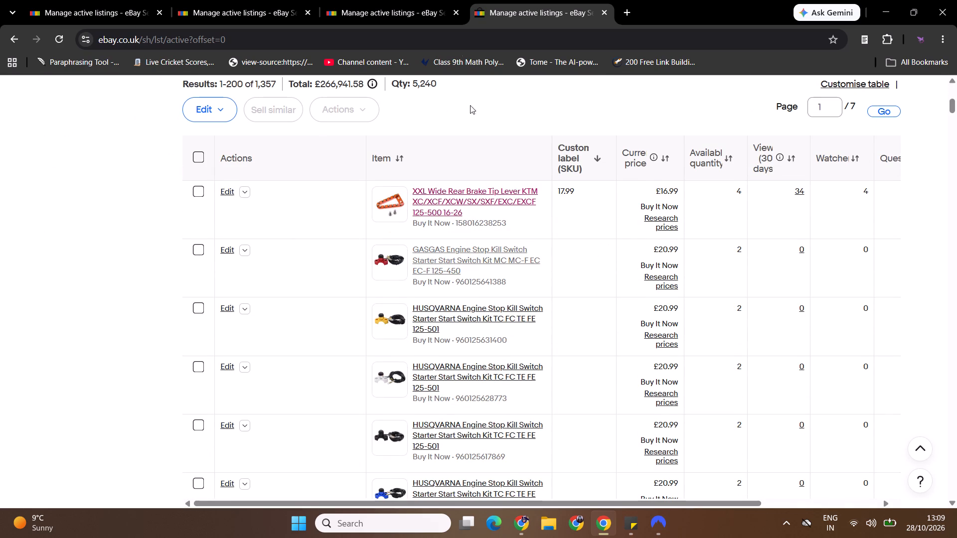
{"action": "left_click", "coordinate": [503, 0]}
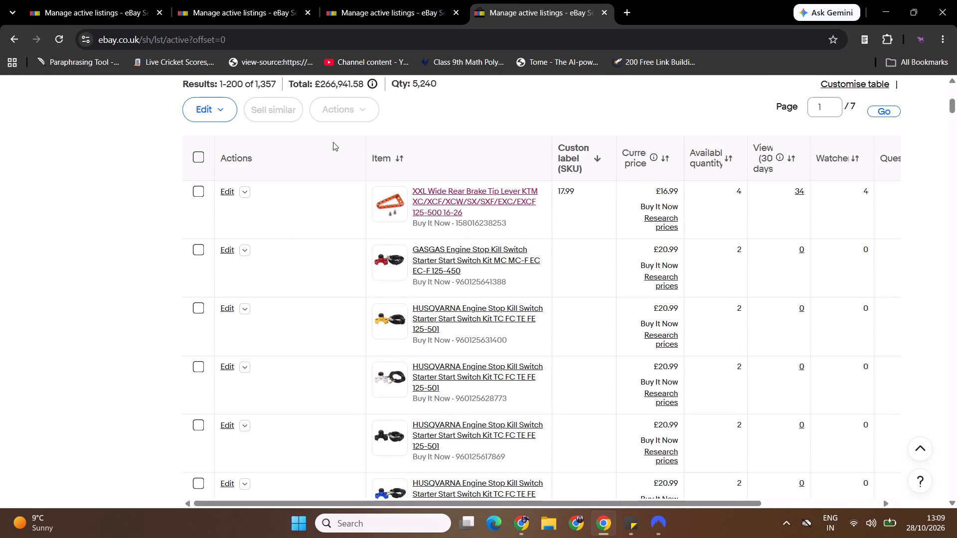
{"action": "left_click", "coordinate": [59, 42]}
{"action": "left_click", "coordinate": [303, 13]}
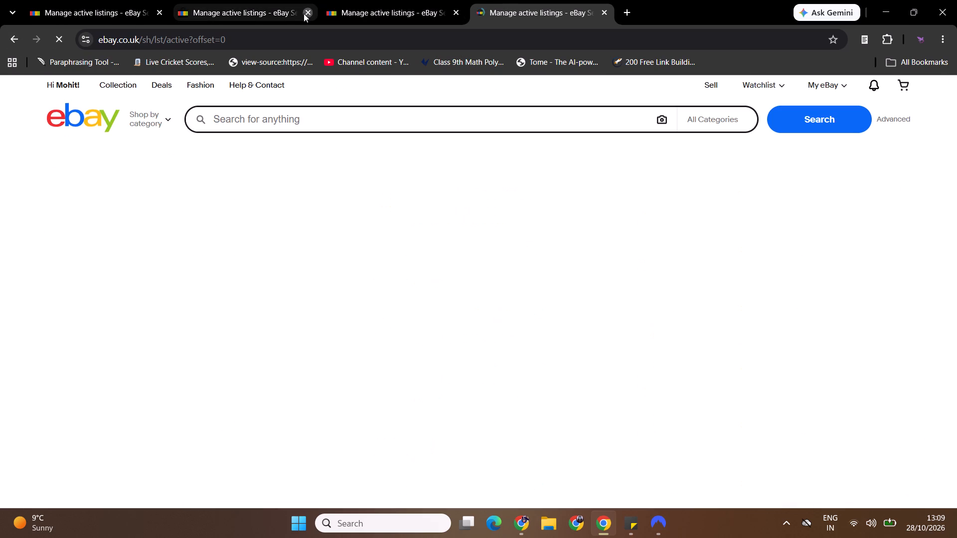
{"action": "left_click", "coordinate": [311, 12]}
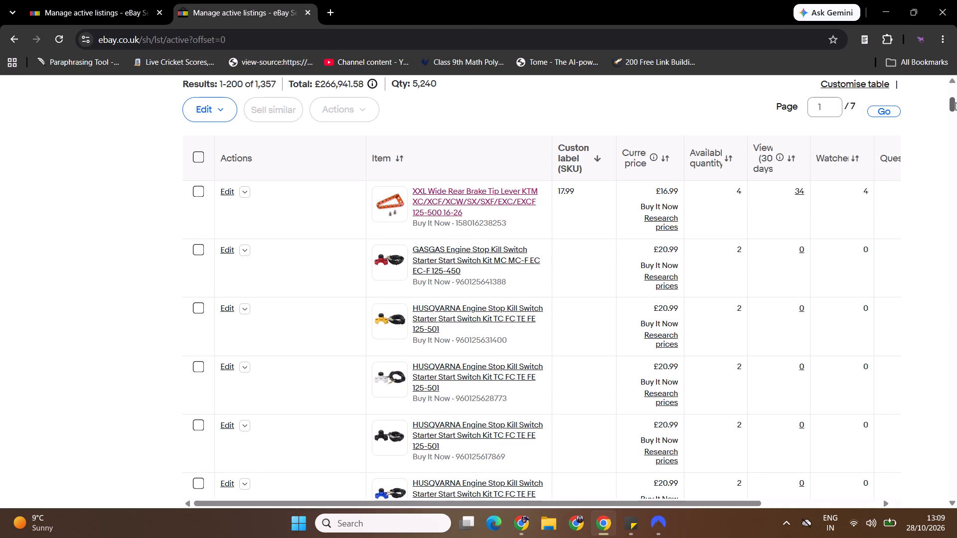
Create another similar listing draft from the red GASGAS kill switch listing in a separate tab and switch to it.
{"action": "left_click", "coordinate": [954, 103]}
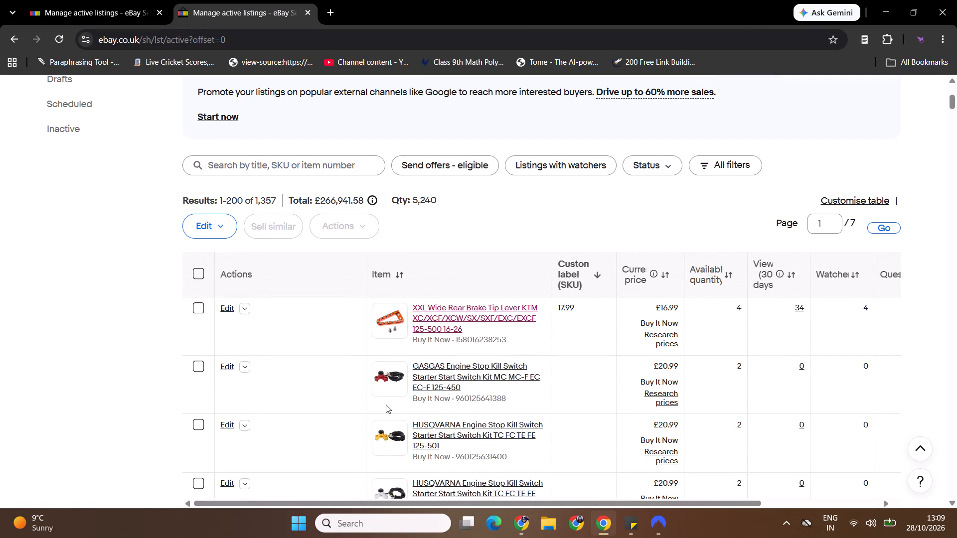
{"action": "left_click", "coordinate": [248, 369]}
{"action": "middle_click", "coordinate": [279, 382]}
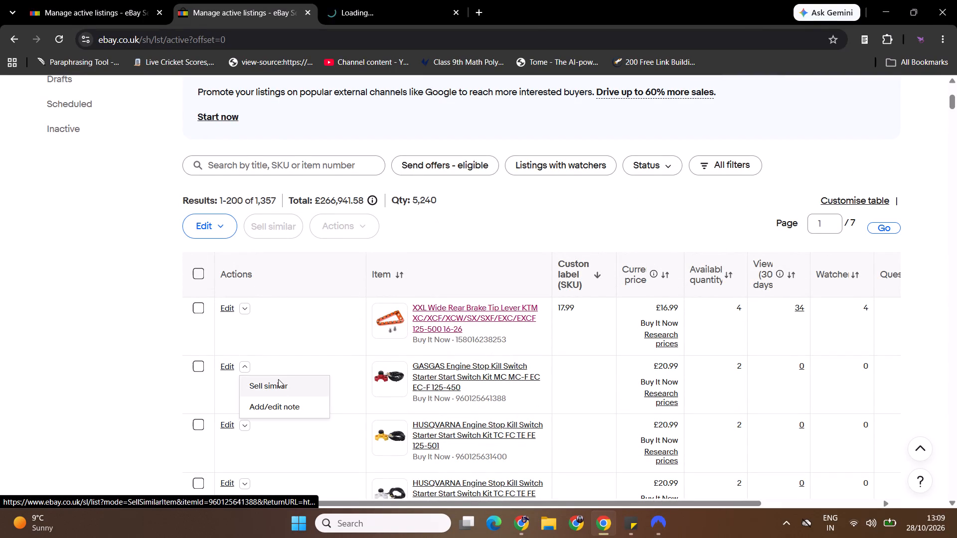
{"action": "left_click", "coordinate": [371, 6]}
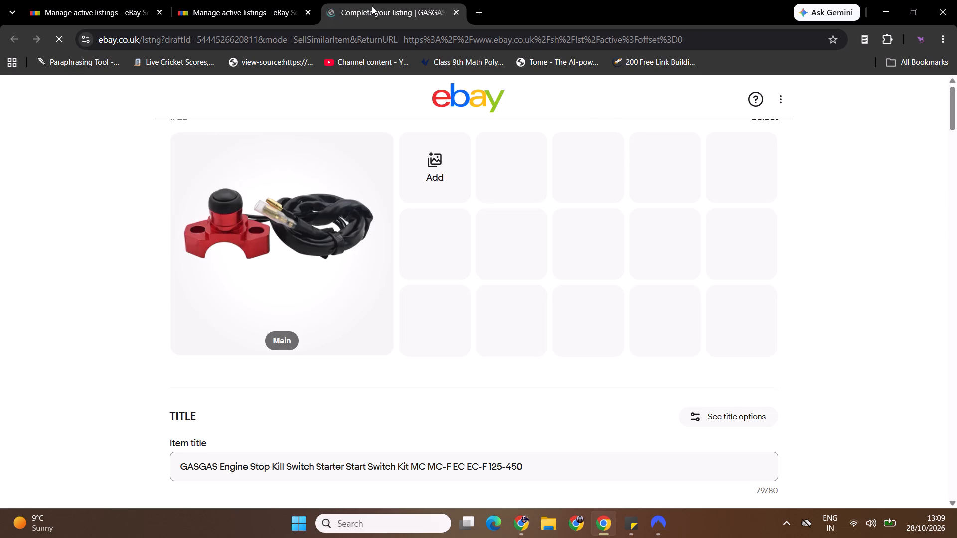
Replace the draft's red main photo with the white kill switch image from Downloads.
{"action": "left_click", "coordinate": [374, 157]}
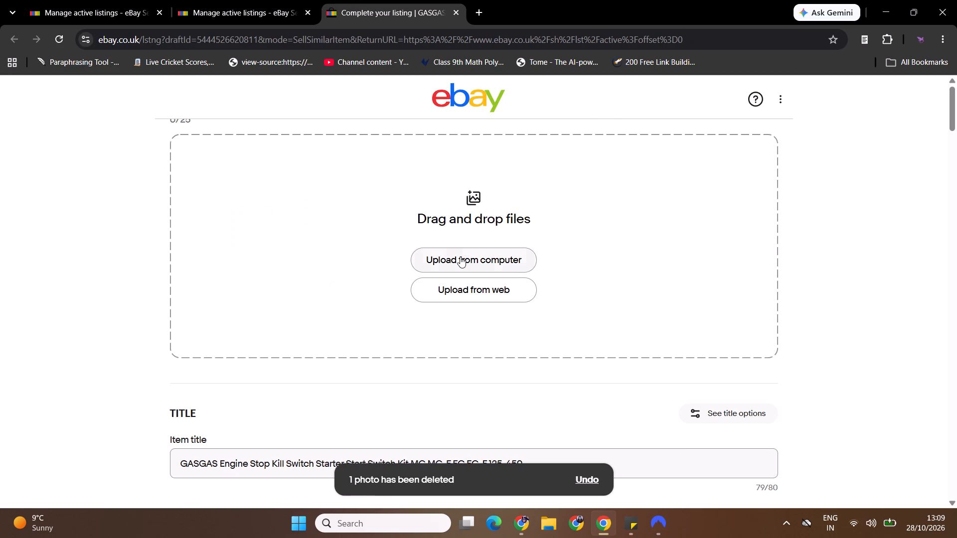
{"action": "left_click", "coordinate": [460, 257]}
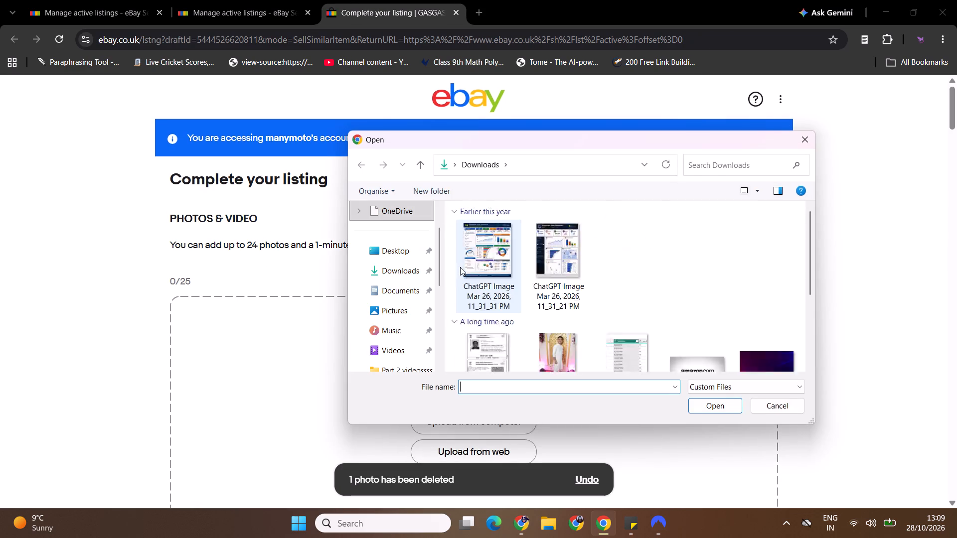
{"action": "left_click", "coordinate": [626, 257]}
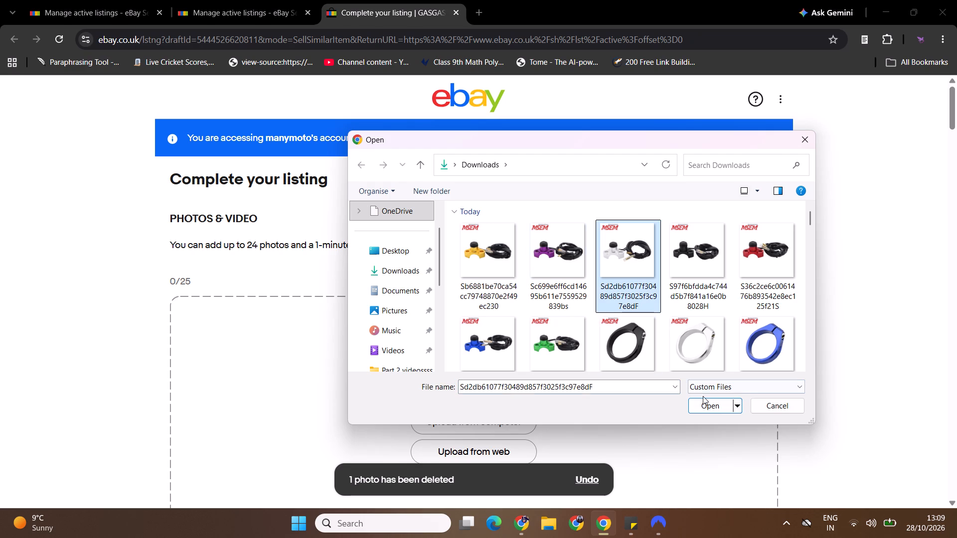
{"action": "left_click", "coordinate": [712, 405]}
Crop the top strip with the MSEM logo off the white kill switch photo and save the edit.
{"action": "left_click_drag", "start_coordinate": [956, 116], "coordinate": [956, 120]}
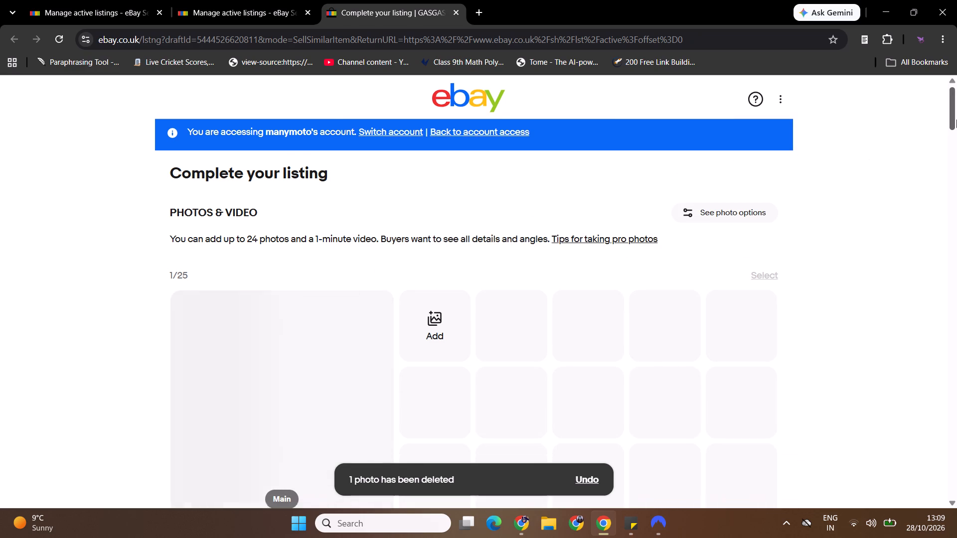
{"action": "left_click_drag", "start_coordinate": [956, 120], "coordinate": [956, 128]}
{"action": "left_click", "coordinate": [237, 318]}
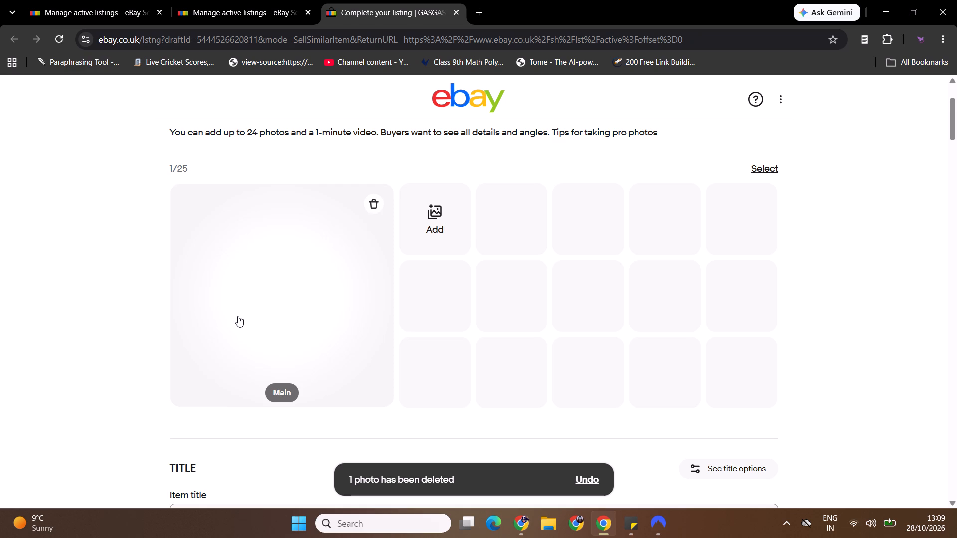
{"action": "left_click", "coordinate": [287, 302]}
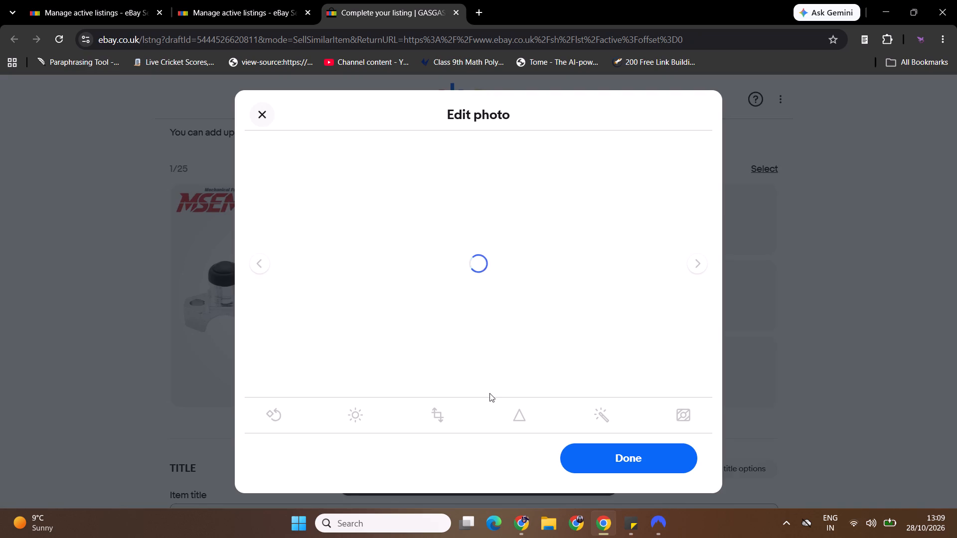
{"action": "left_click", "coordinate": [443, 421]}
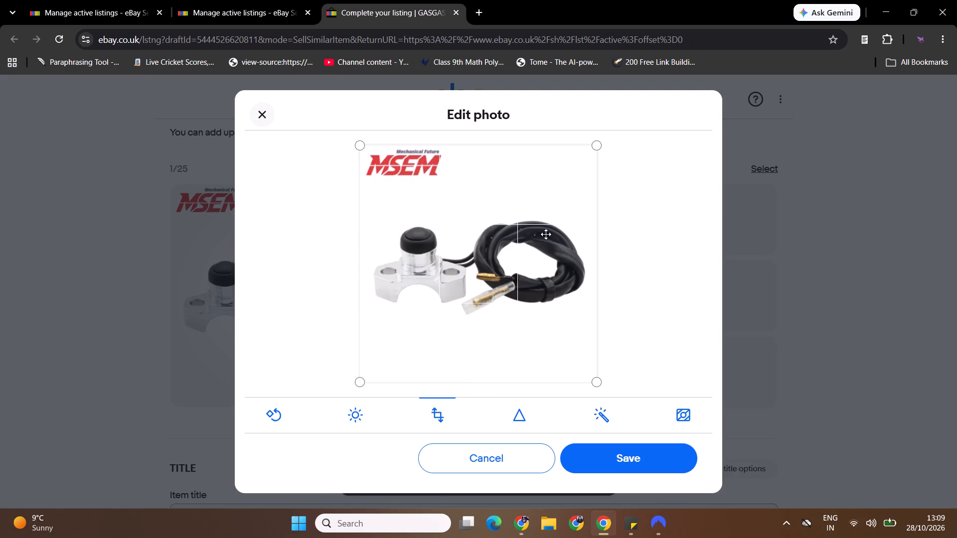
{"action": "left_click_drag", "start_coordinate": [599, 143], "coordinate": [609, 177]}
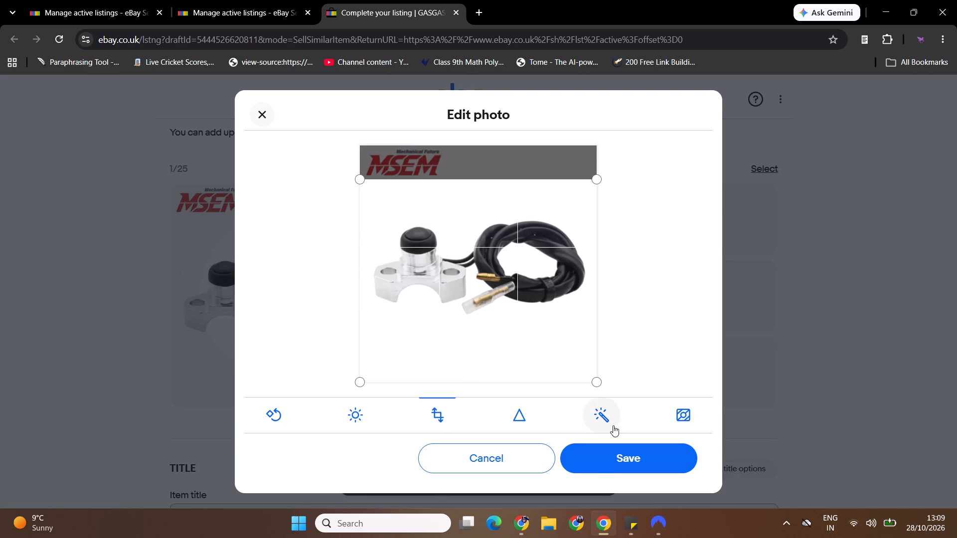
{"action": "left_click", "coordinate": [600, 469]}
{"action": "left_click", "coordinate": [600, 465]}
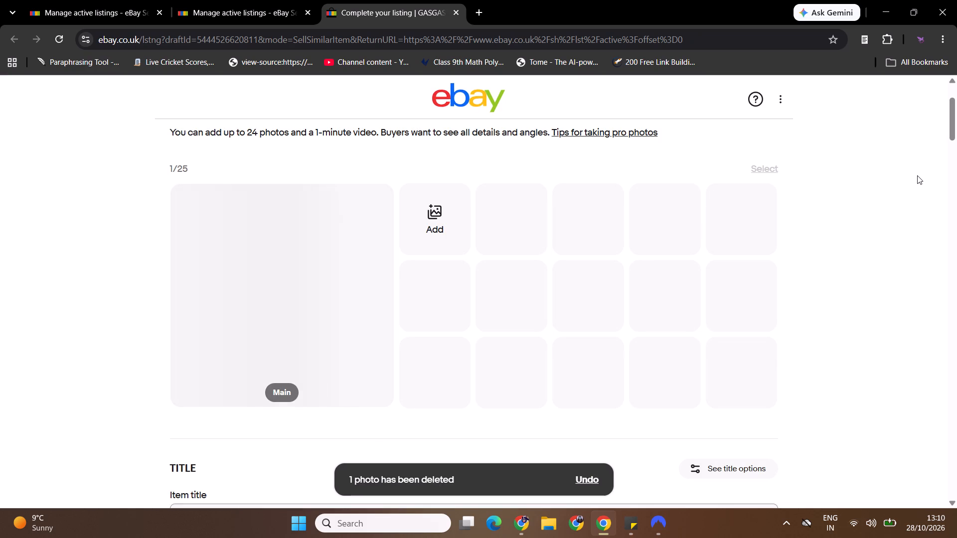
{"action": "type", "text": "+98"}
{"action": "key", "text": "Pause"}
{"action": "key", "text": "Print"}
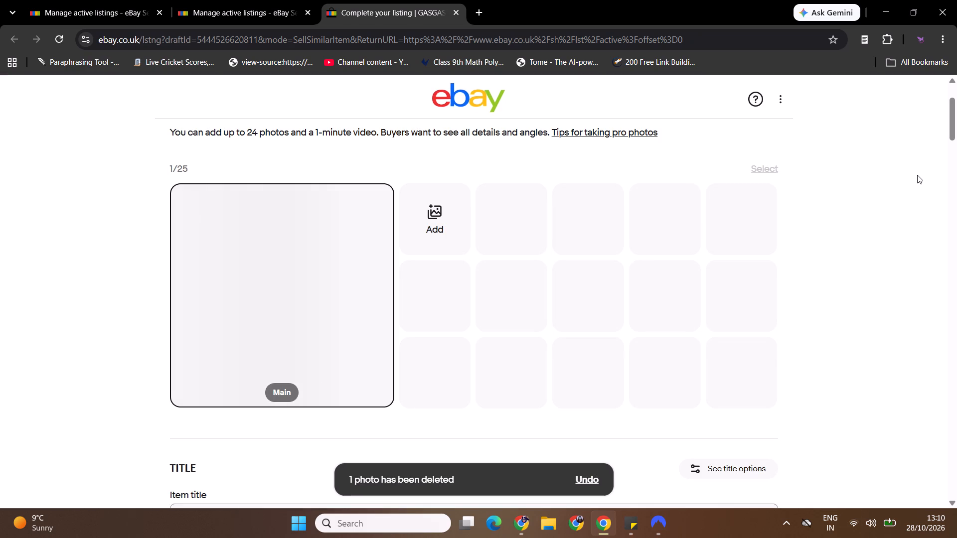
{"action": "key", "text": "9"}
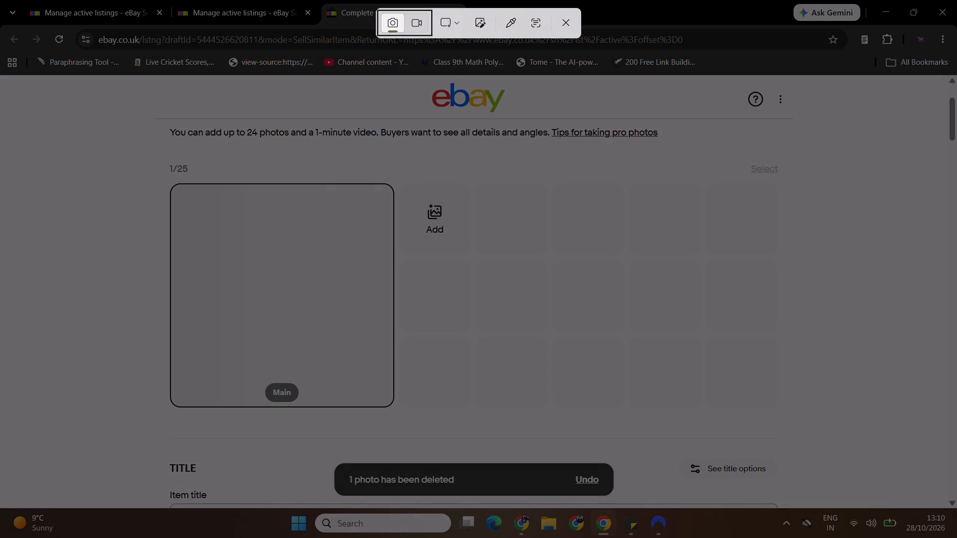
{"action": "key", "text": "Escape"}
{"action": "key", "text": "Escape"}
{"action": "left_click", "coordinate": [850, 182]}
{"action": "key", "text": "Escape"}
Publish the white GASGAS kill switch listing with the displayed fees and return to the active listings.
{"action": "left_click_drag", "start_coordinate": [956, 126], "coordinate": [955, 135]}
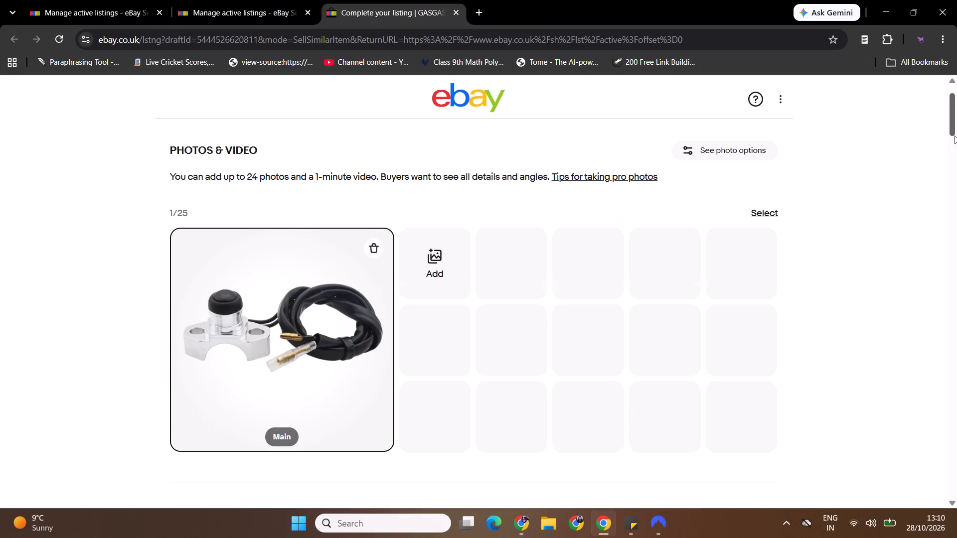
{"action": "left_click_drag", "start_coordinate": [955, 135], "coordinate": [956, 203]}
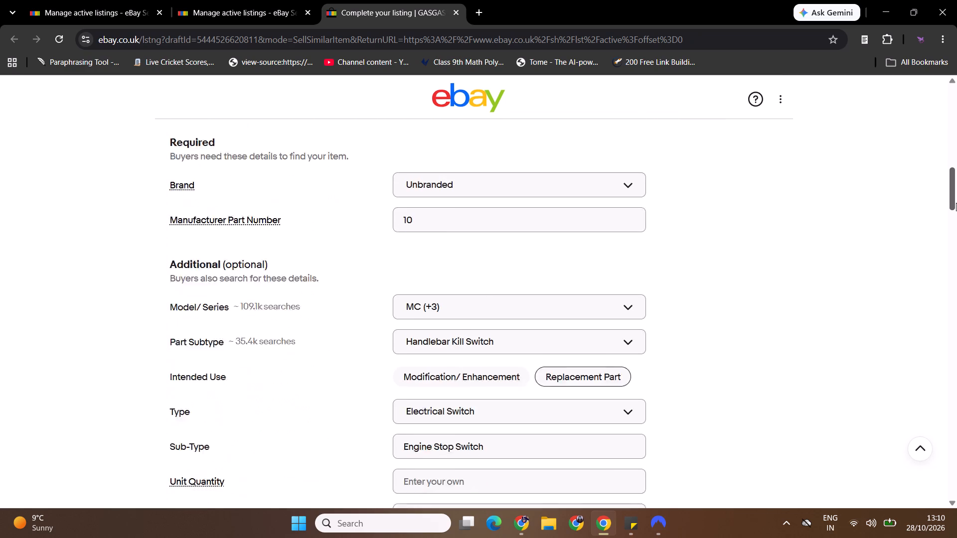
{"action": "left_click_drag", "start_coordinate": [956, 203], "coordinate": [956, 321]}
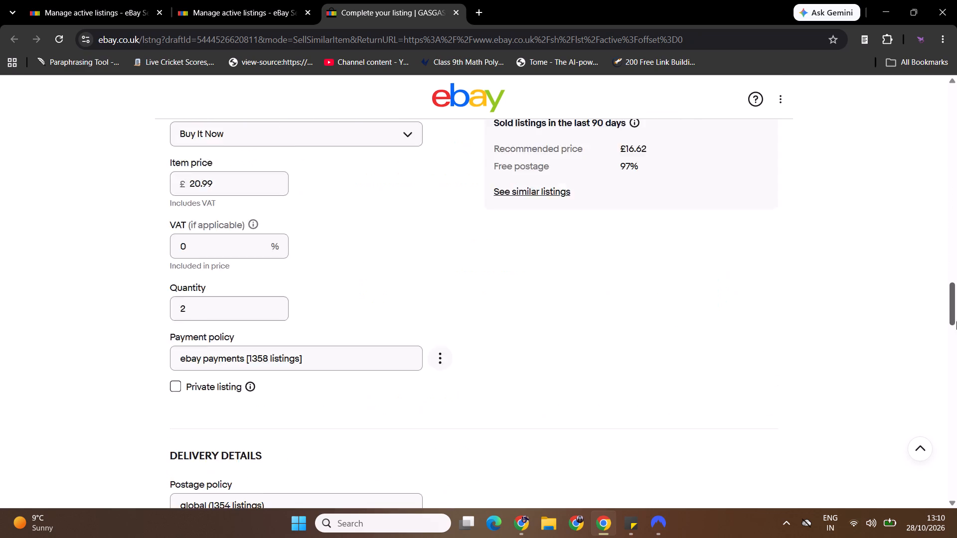
{"action": "left_click_drag", "start_coordinate": [956, 321], "coordinate": [956, 537]}
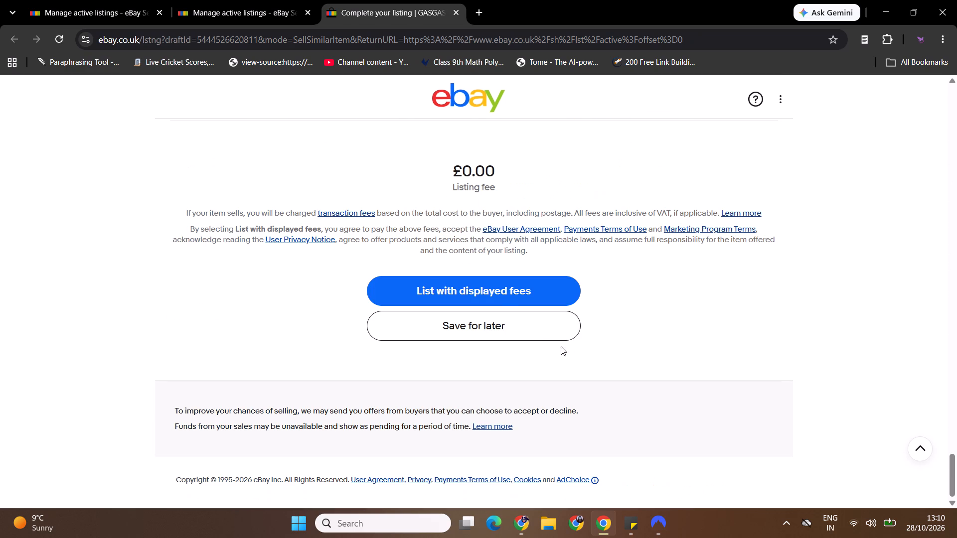
{"action": "left_click", "coordinate": [506, 291]}
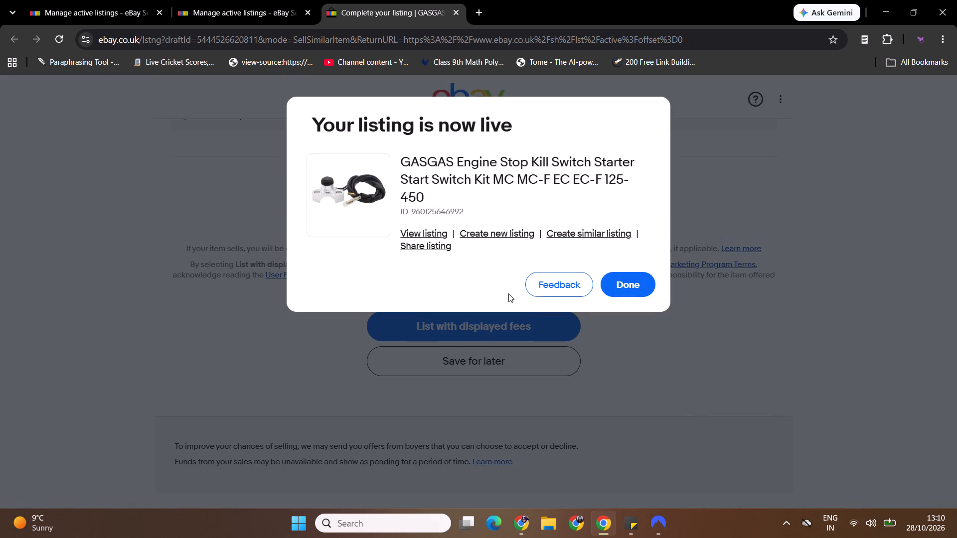
{"action": "left_click", "coordinate": [625, 281]}
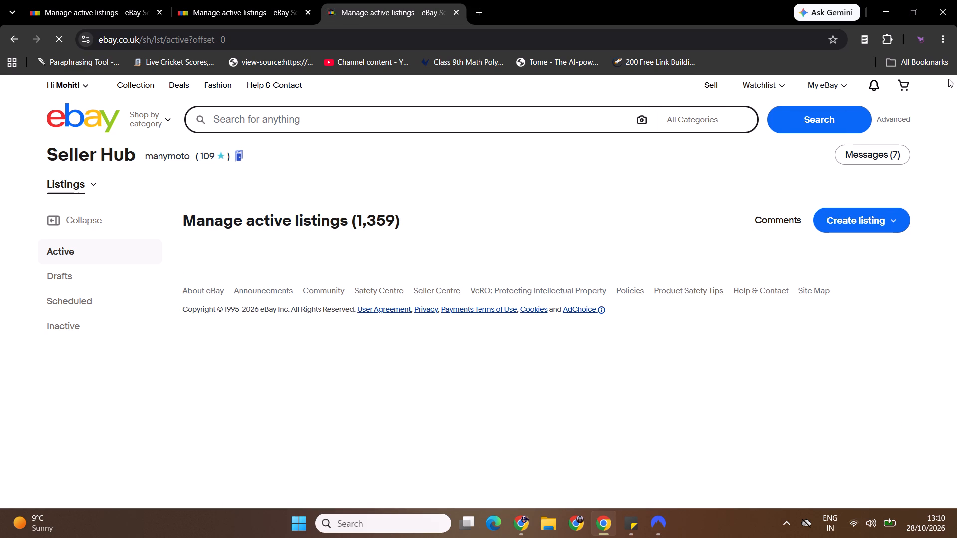
Create a similar listing draft from the white GASGAS kill switch listing in a separate tab, close one redundant listings tab and switch to the draft.
{"action": "left_click_drag", "start_coordinate": [951, 94], "coordinate": [952, 98]}
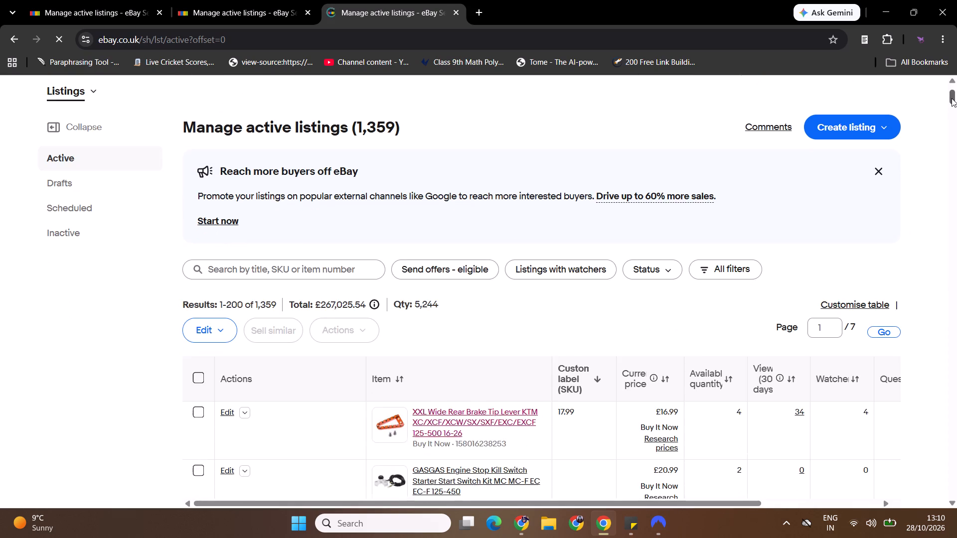
{"action": "left_click_drag", "start_coordinate": [952, 98], "coordinate": [953, 106]}
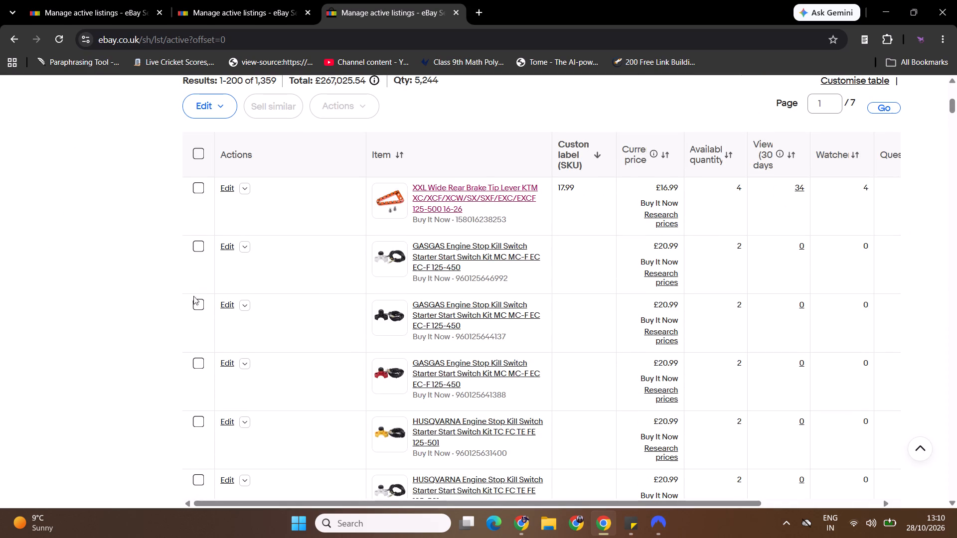
{"action": "left_click", "coordinate": [249, 249]}
{"action": "middle_click", "coordinate": [273, 265]}
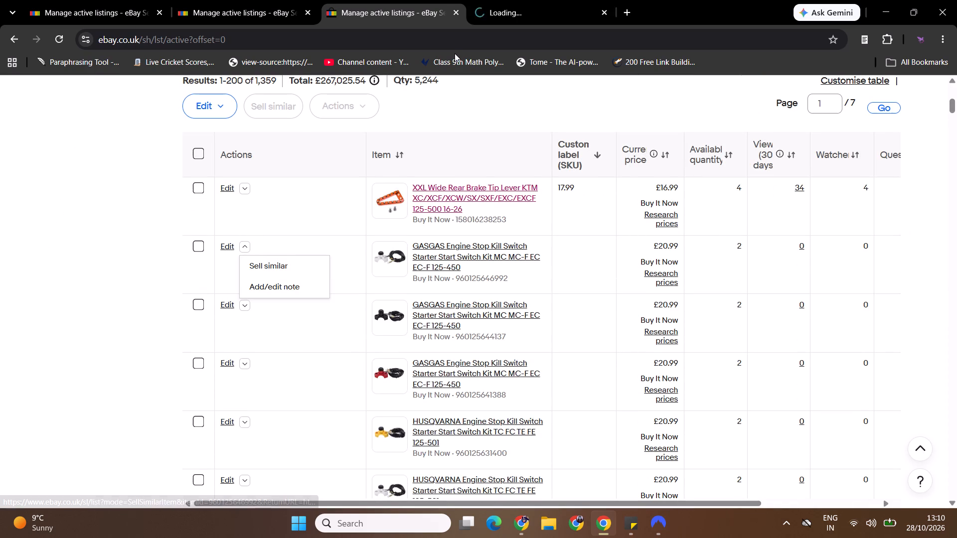
{"action": "left_click", "coordinate": [308, 12]}
{"action": "left_click", "coordinate": [383, 0]}
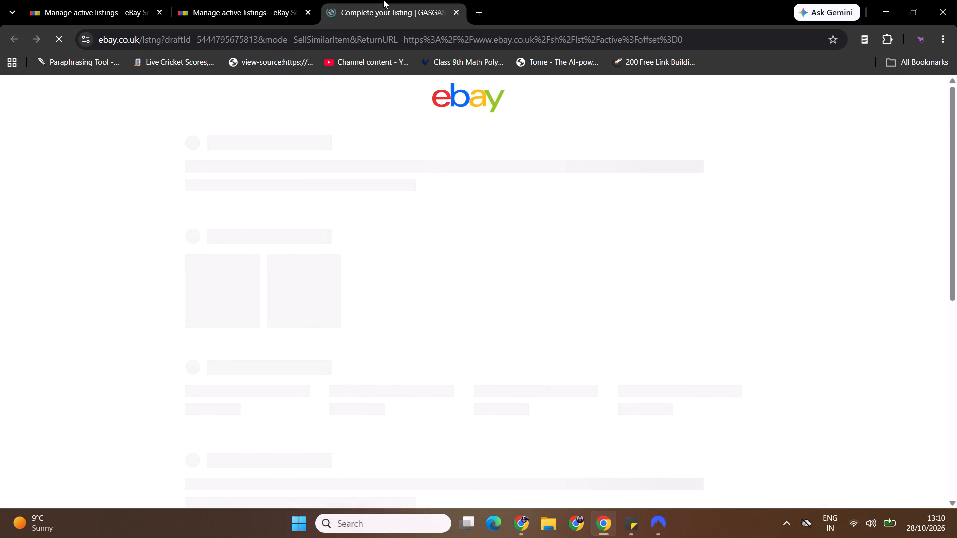
Replace the draft's white main photo with the gold kill switch image from Downloads.
{"action": "left_click", "coordinate": [376, 157]}
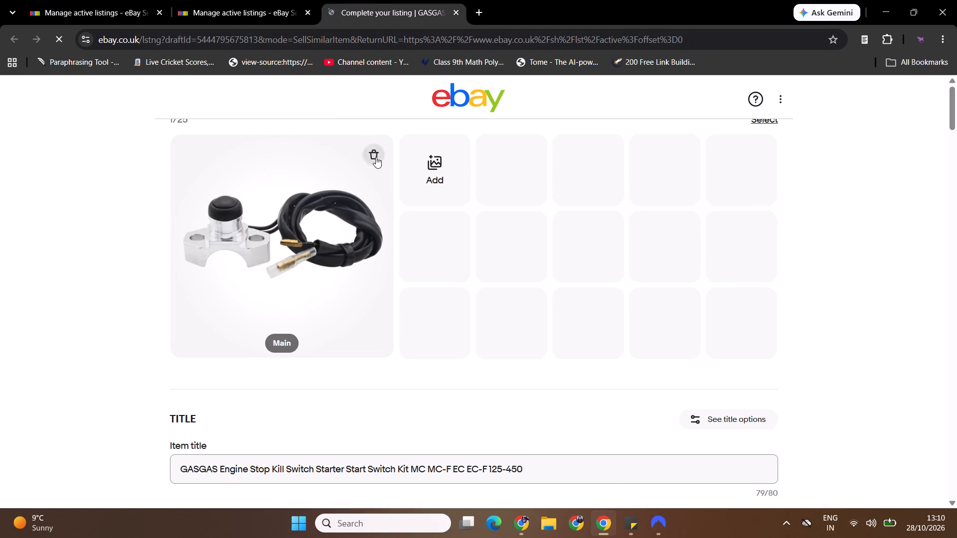
{"action": "left_click", "coordinate": [452, 254]}
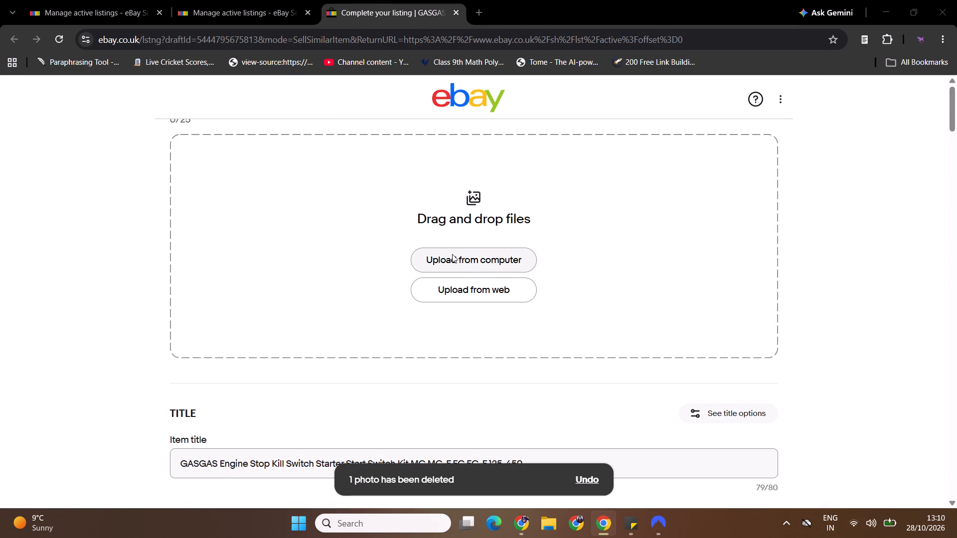
{"action": "left_click", "coordinate": [499, 257]}
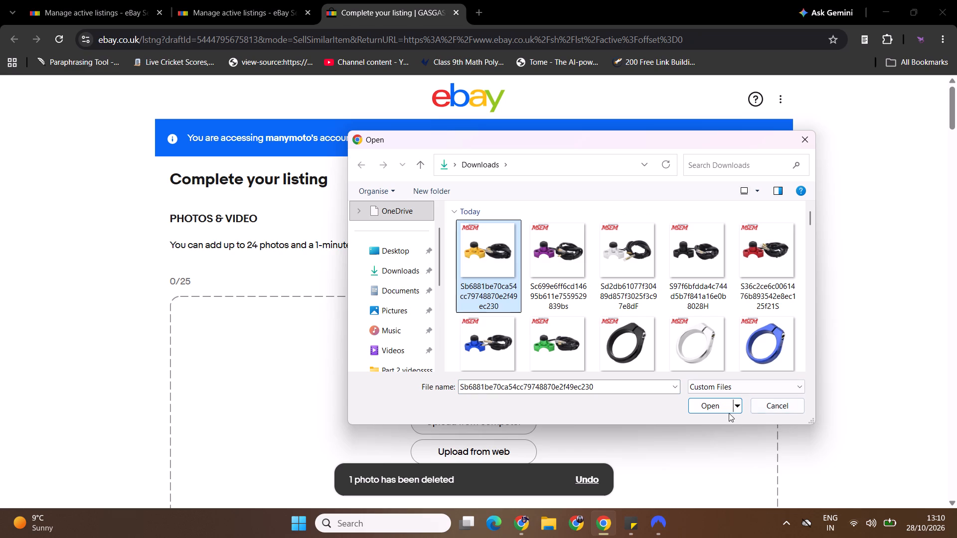
{"action": "left_click", "coordinate": [707, 403]}
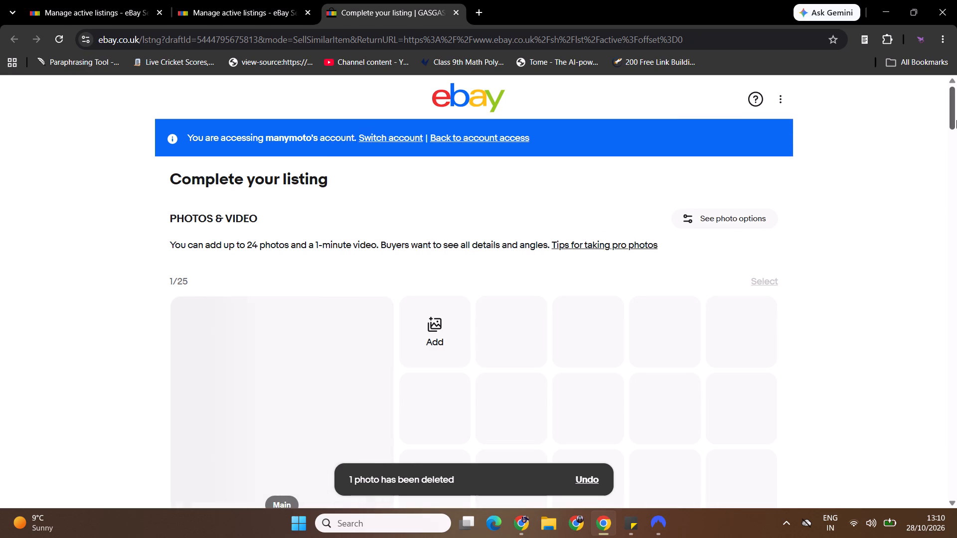
Crop the top strip with the MSEM logo off the gold kill switch photo and save the edit.
{"action": "left_click_drag", "start_coordinate": [956, 120], "coordinate": [956, 133]}
{"action": "left_click", "coordinate": [296, 264]}
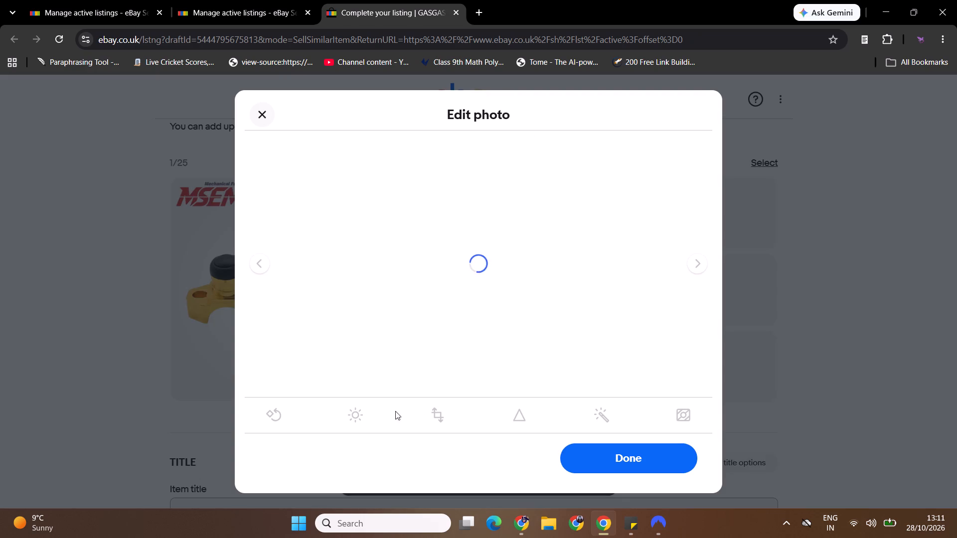
{"action": "left_click", "coordinate": [434, 413]}
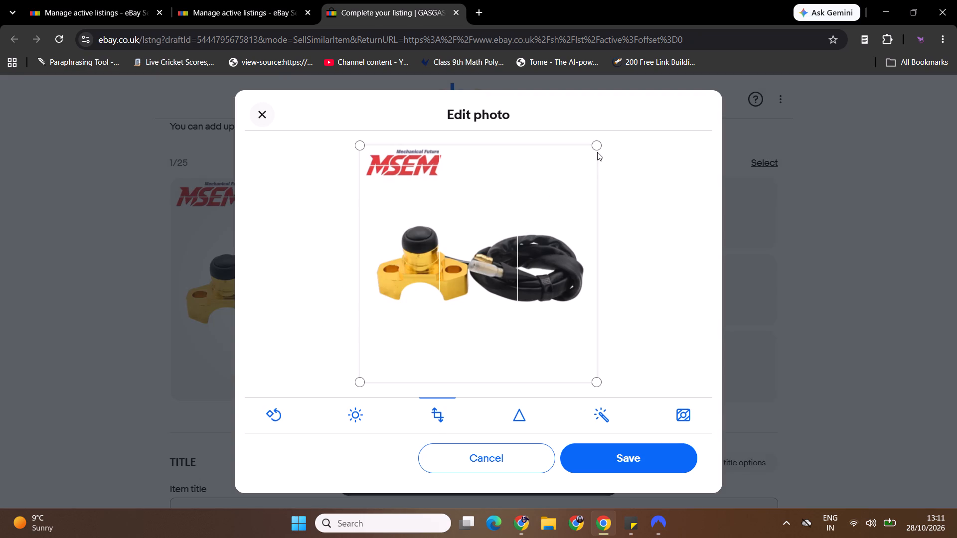
{"action": "left_click_drag", "start_coordinate": [598, 145], "coordinate": [621, 186]}
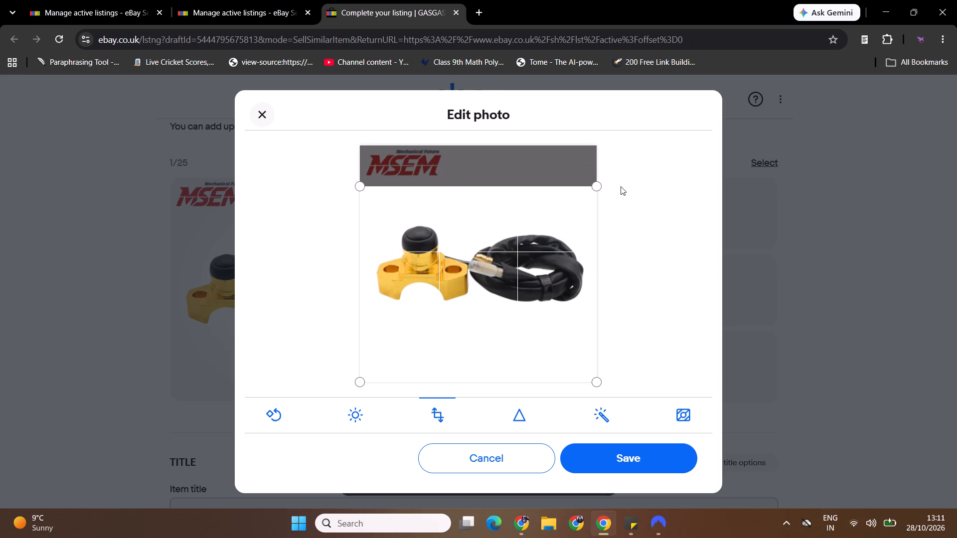
{"action": "left_click", "coordinate": [592, 459]}
{"action": "left_click", "coordinate": [592, 459]}
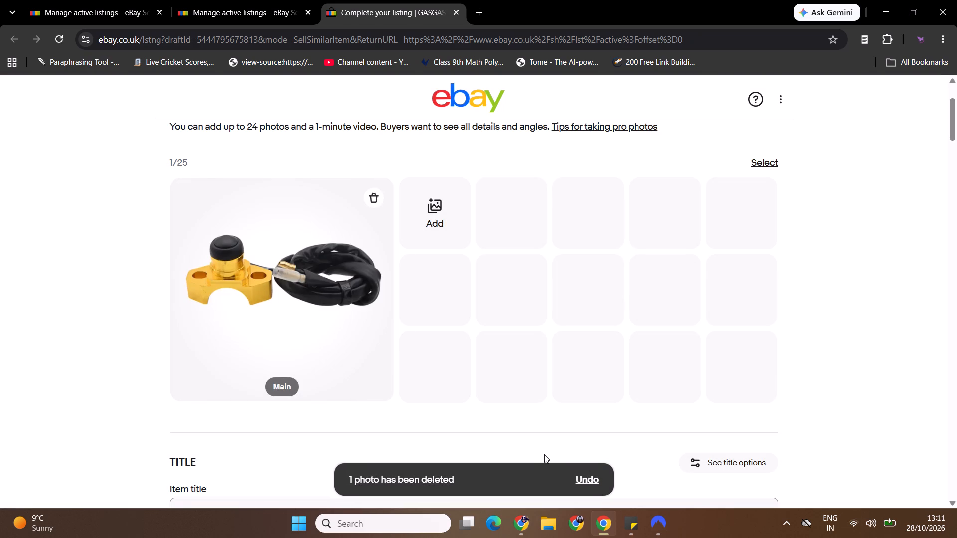
Check the draft's description through to the fitment and package contents, and publish the gold GASGAS listing with the displayed fees.
{"action": "left_click_drag", "start_coordinate": [956, 121], "coordinate": [956, 141]}
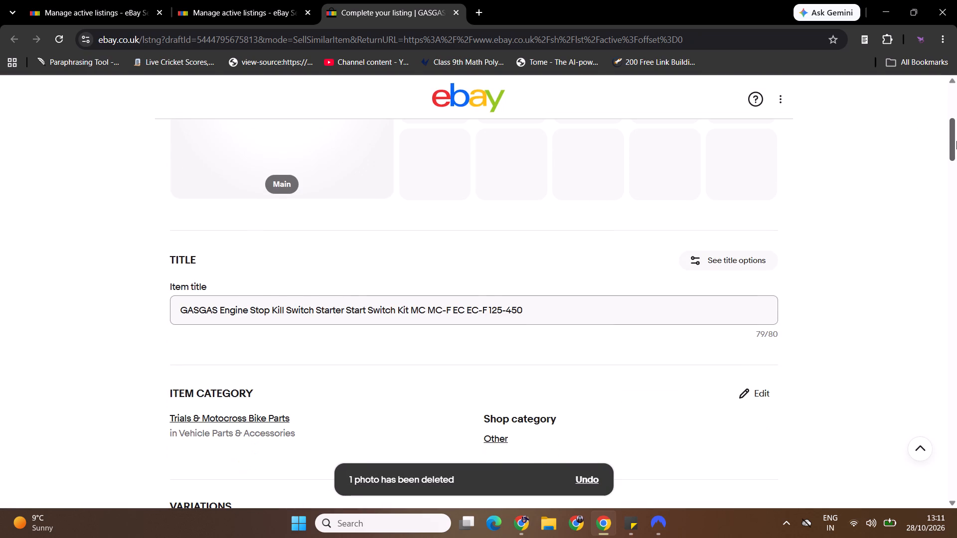
{"action": "left_click_drag", "start_coordinate": [956, 141], "coordinate": [942, 232]}
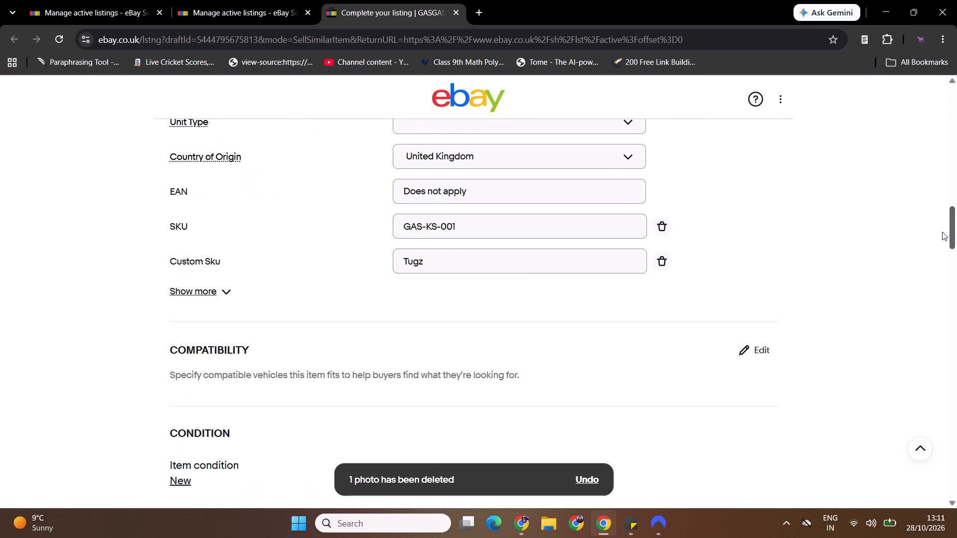
{"action": "left_click_drag", "start_coordinate": [942, 232], "coordinate": [936, 266]}
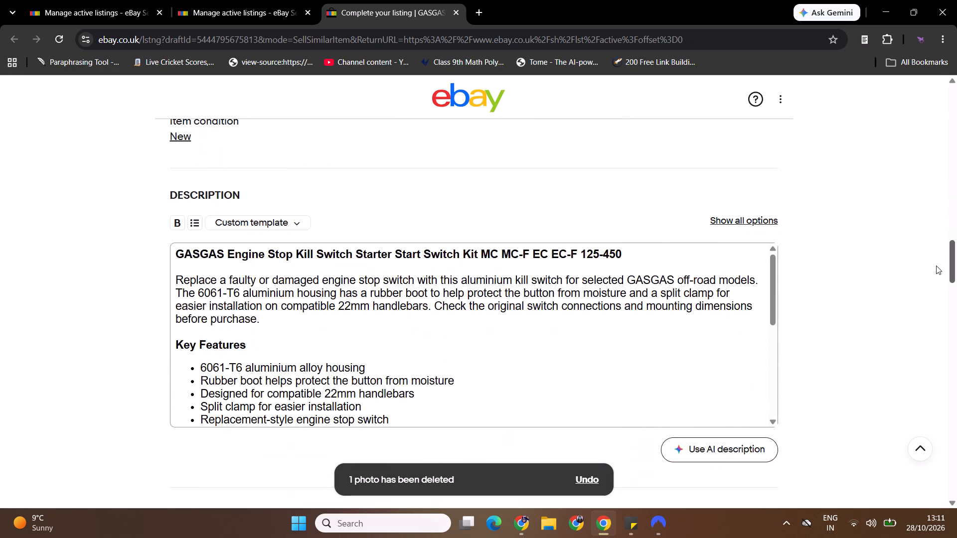
{"action": "left_click_drag", "start_coordinate": [936, 266], "coordinate": [936, 267]}
{"action": "left_click_drag", "start_coordinate": [770, 277], "coordinate": [770, 315]}
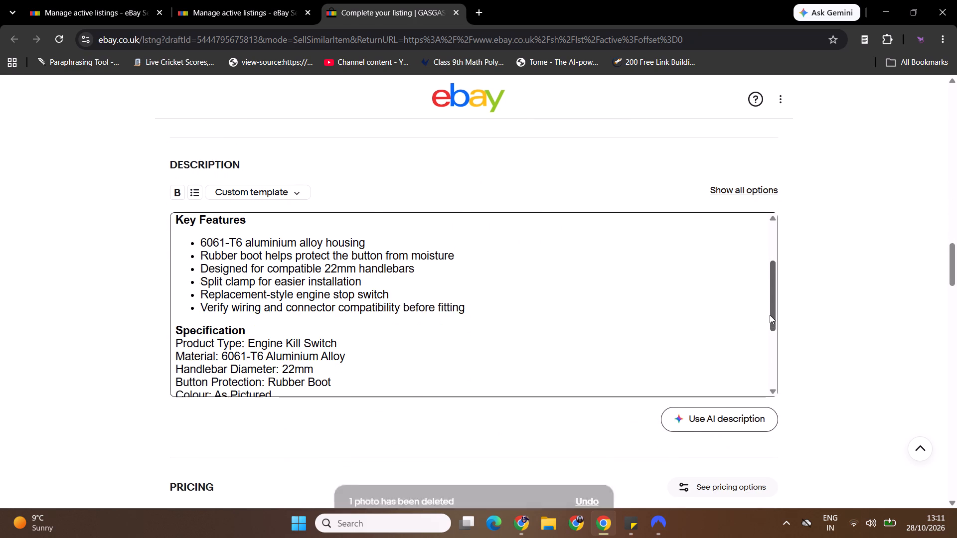
{"action": "left_click_drag", "start_coordinate": [770, 315], "coordinate": [770, 393]}
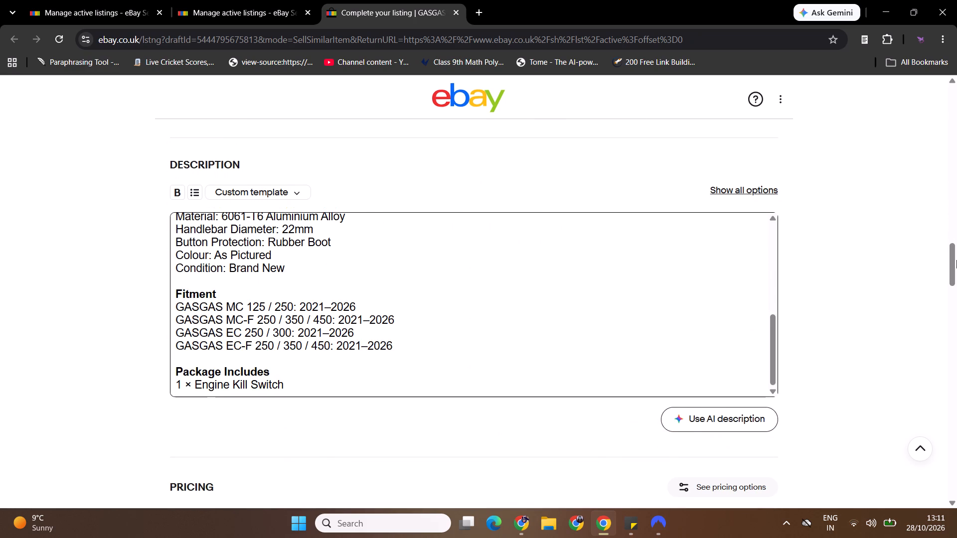
{"action": "left_click_drag", "start_coordinate": [956, 260], "coordinate": [938, 518]}
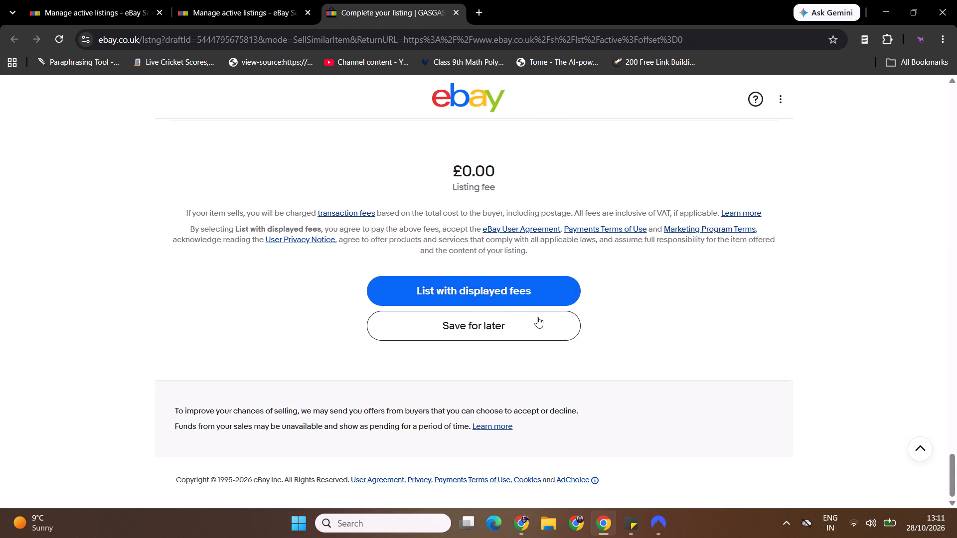
{"action": "left_click", "coordinate": [515, 288]}
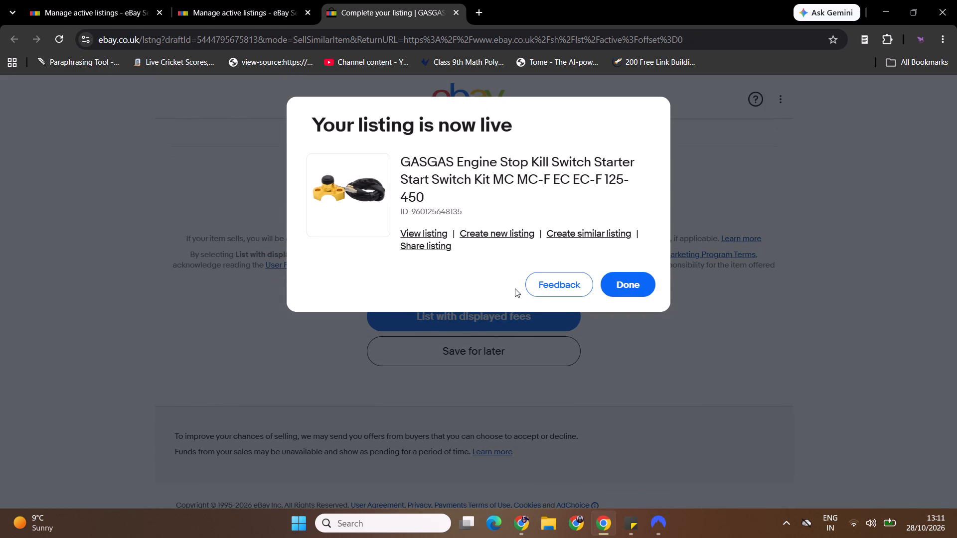
Dismiss the live-listing confirmation and return to the kill switch entries in the active listings.
{"action": "left_click", "coordinate": [628, 287]}
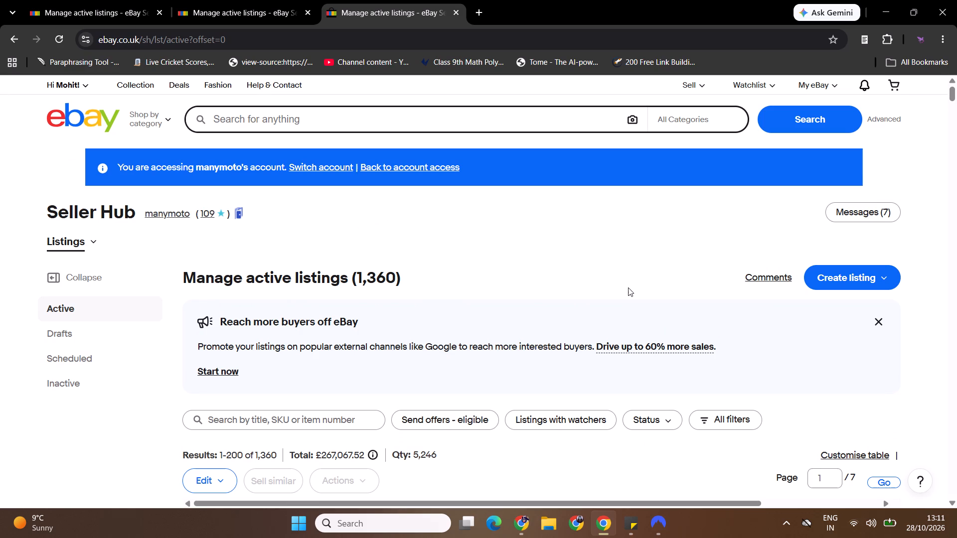
{"action": "left_click", "coordinate": [954, 96]}
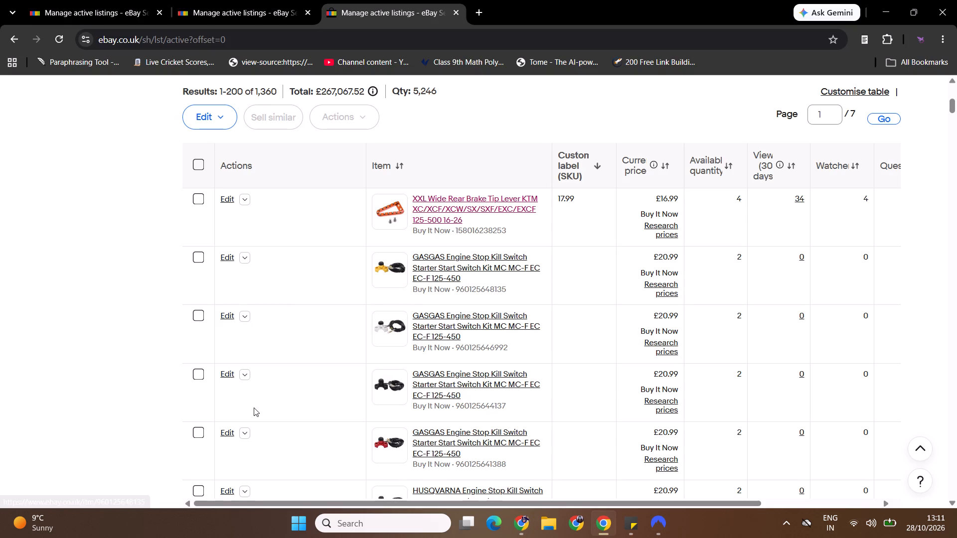
{"action": "left_click", "coordinate": [246, 259]}
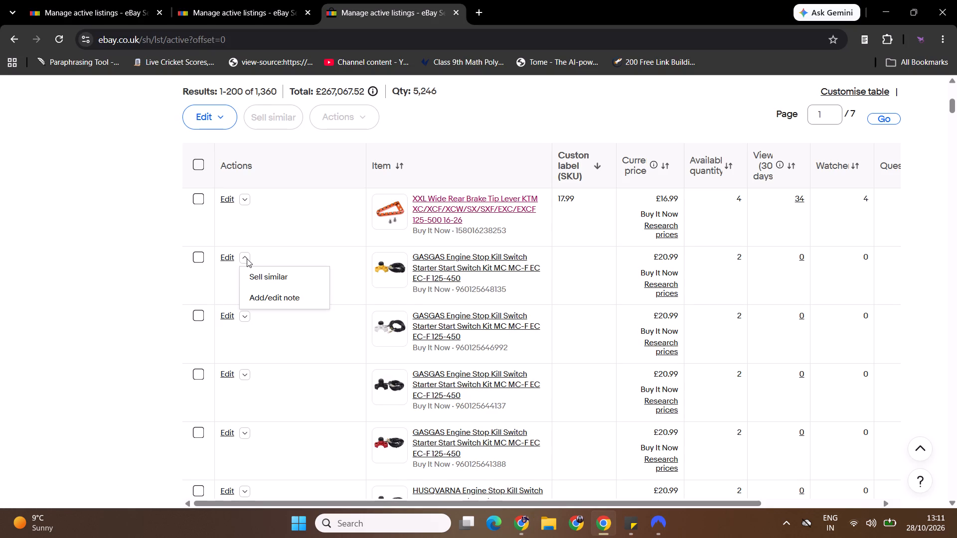
{"action": "left_click", "coordinate": [266, 275], "text": "ctrl"}
{"action": "left_click", "coordinate": [523, 0]}
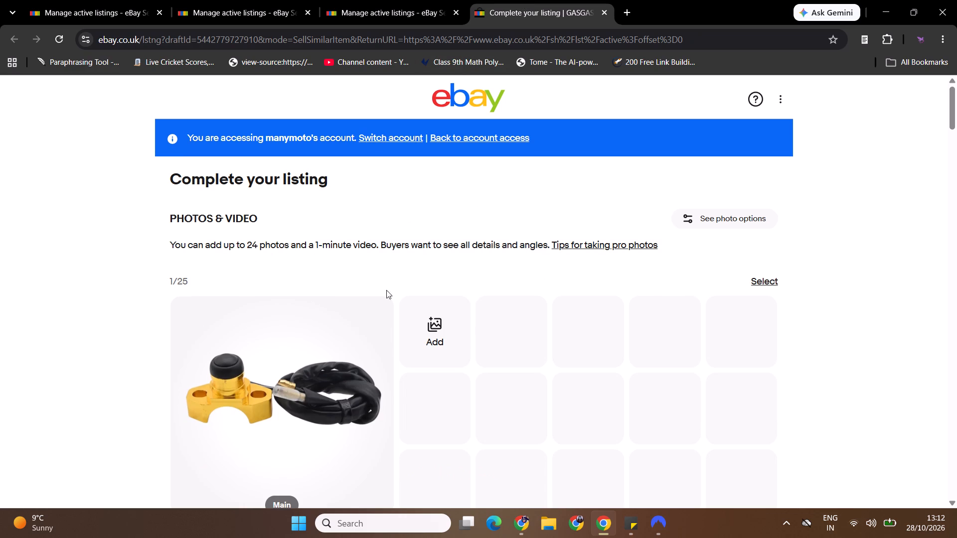
Replace the brand at the start of the draft's item title with SUZUKI.
{"action": "left_click_drag", "start_coordinate": [956, 91], "coordinate": [956, 127]}
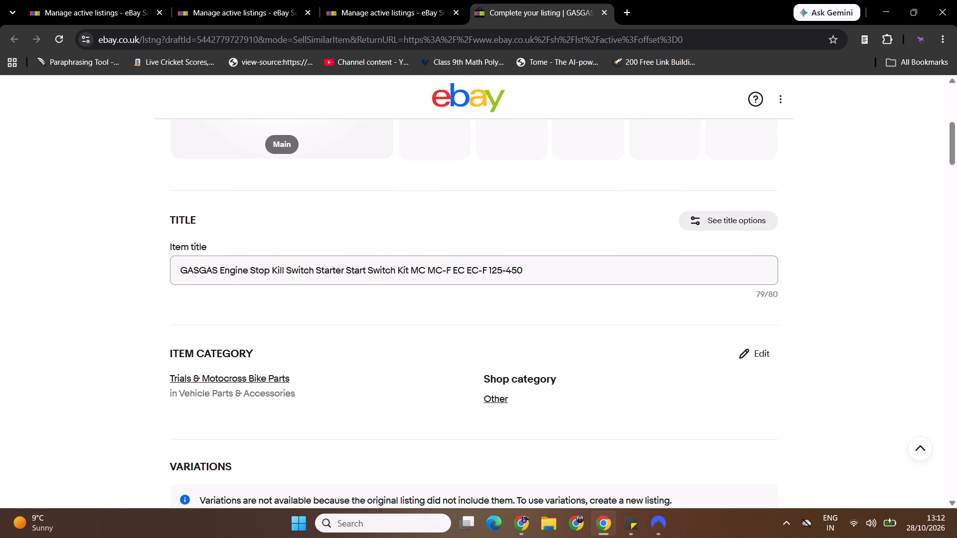
{"action": "double_click", "coordinate": [207, 274]}
{"action": "type", "text": "SUZU"}
{"action": "type", "text": "KI"}
{"action": "key", "text": "space"}
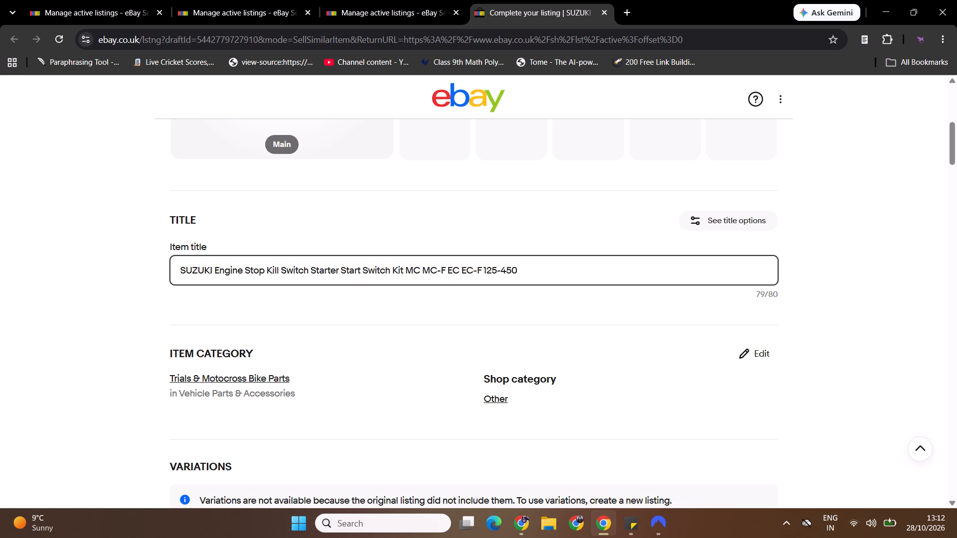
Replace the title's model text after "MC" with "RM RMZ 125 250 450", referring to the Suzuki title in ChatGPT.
{"action": "left_click_drag", "start_coordinate": [422, 270], "coordinate": [548, 262]}
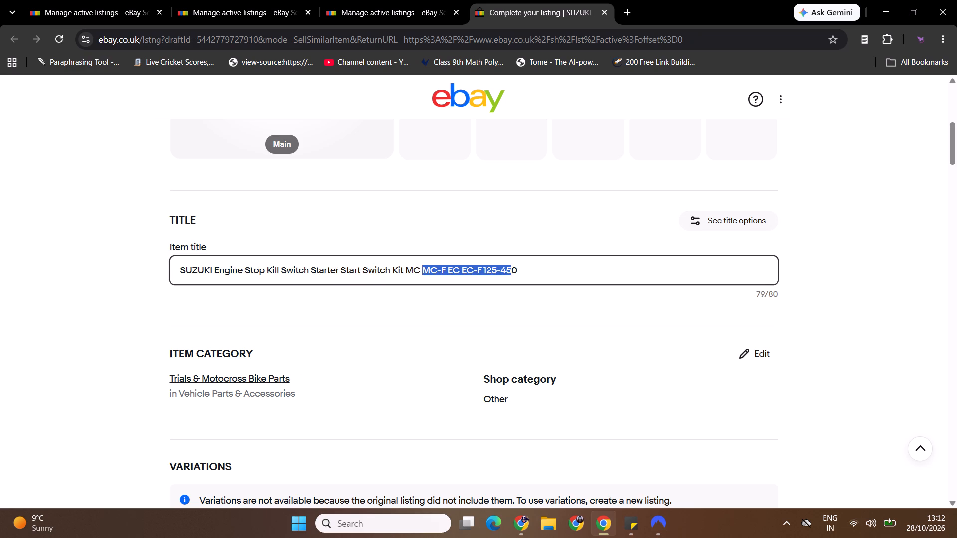
{"action": "left_click_drag", "start_coordinate": [548, 262], "coordinate": [618, 262]}
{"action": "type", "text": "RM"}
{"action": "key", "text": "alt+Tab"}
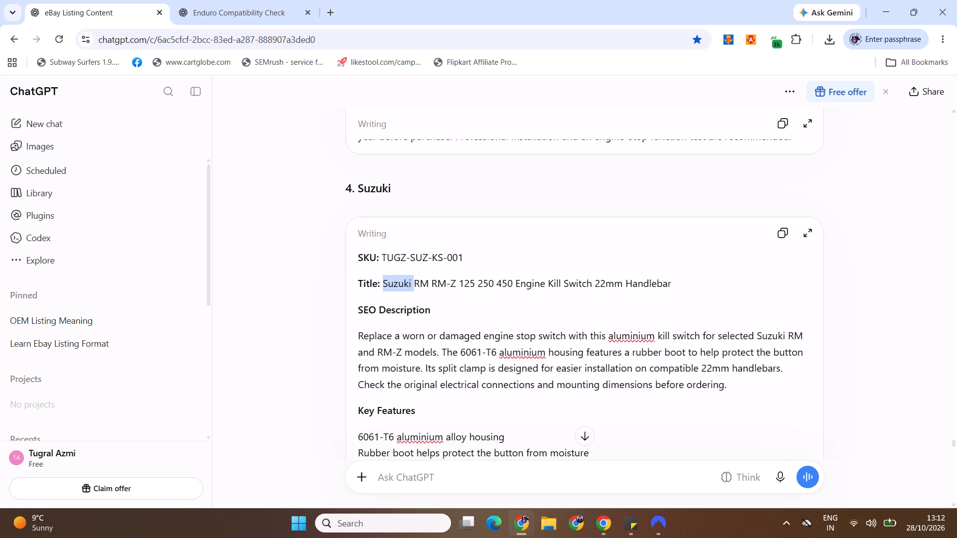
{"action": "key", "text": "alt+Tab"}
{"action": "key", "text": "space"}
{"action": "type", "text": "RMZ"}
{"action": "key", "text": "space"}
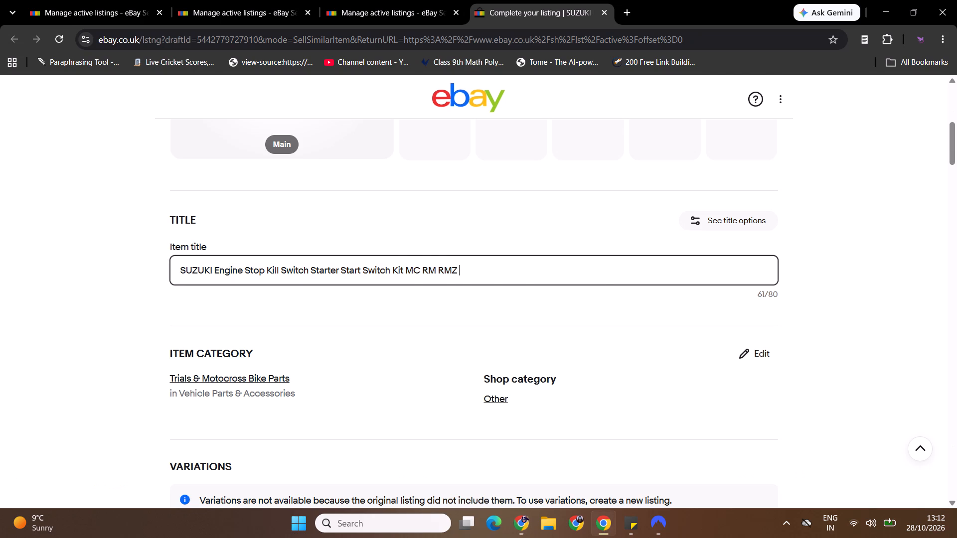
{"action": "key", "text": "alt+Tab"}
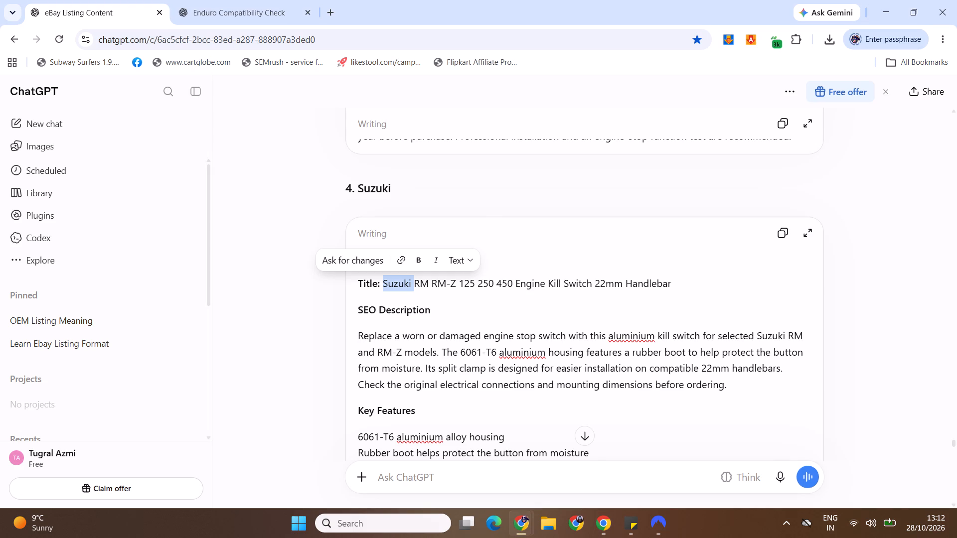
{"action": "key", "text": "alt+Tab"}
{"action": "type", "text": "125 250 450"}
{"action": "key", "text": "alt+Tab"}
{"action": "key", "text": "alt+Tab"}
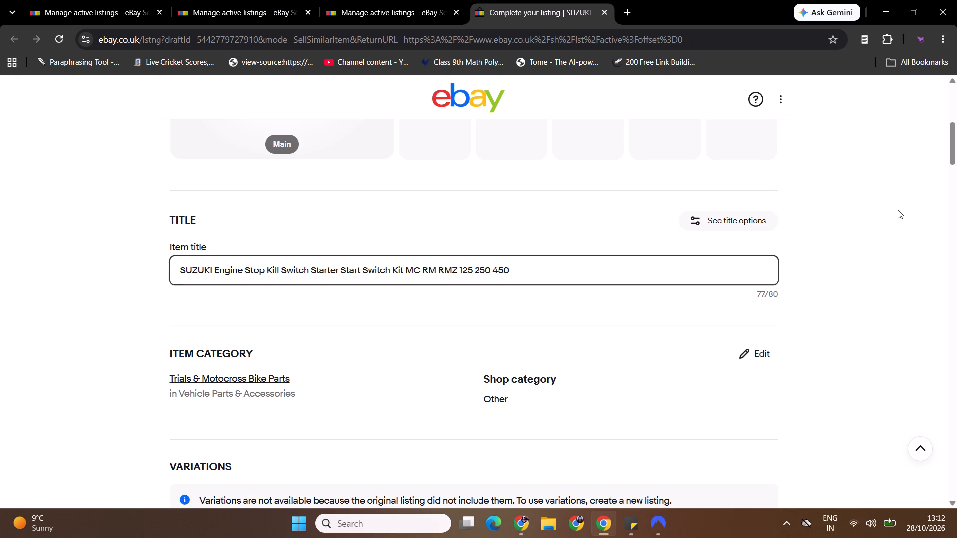
Clear the Model/Series selections in the item specifics and add the custom values RM and RMZ.
{"action": "left_click_drag", "start_coordinate": [956, 145], "coordinate": [956, 125]}
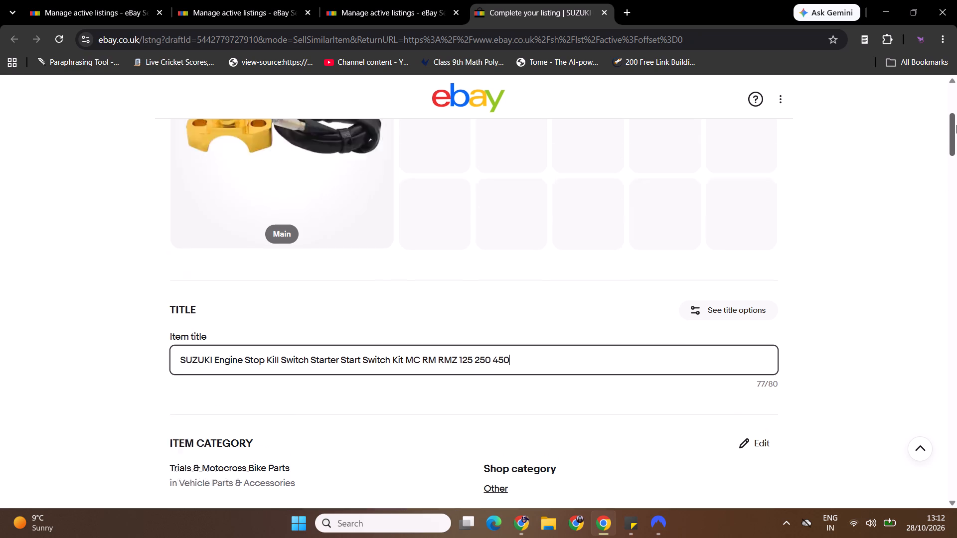
{"action": "left_click_drag", "start_coordinate": [956, 125], "coordinate": [956, 196]}
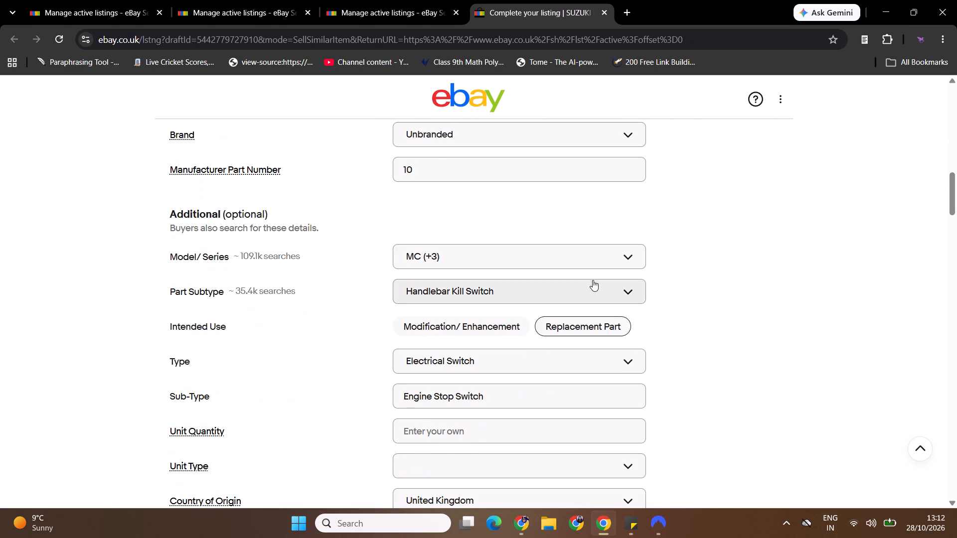
{"action": "left_click", "coordinate": [592, 264]}
{"action": "left_click", "coordinate": [611, 312]}
{"action": "left_click", "coordinate": [605, 284]}
{"action": "type", "text": "RM"}
{"action": "left_click", "coordinate": [497, 335]}
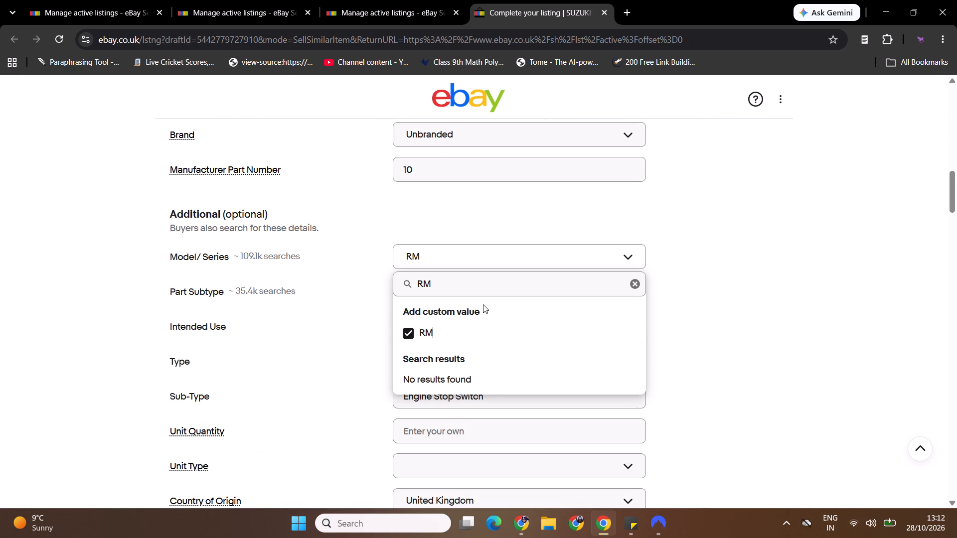
{"action": "left_click", "coordinate": [485, 280]}
{"action": "key", "text": "shift+z"}
{"action": "left_click", "coordinate": [462, 326]}
{"action": "left_click_drag", "start_coordinate": [777, 346], "coordinate": [785, 347]}
Copy SUZ-KS-001 from the Suzuki SKU line in ChatGPT and set it as the draft's SKU.
{"action": "left_click_drag", "start_coordinate": [956, 196], "coordinate": [956, 228]}
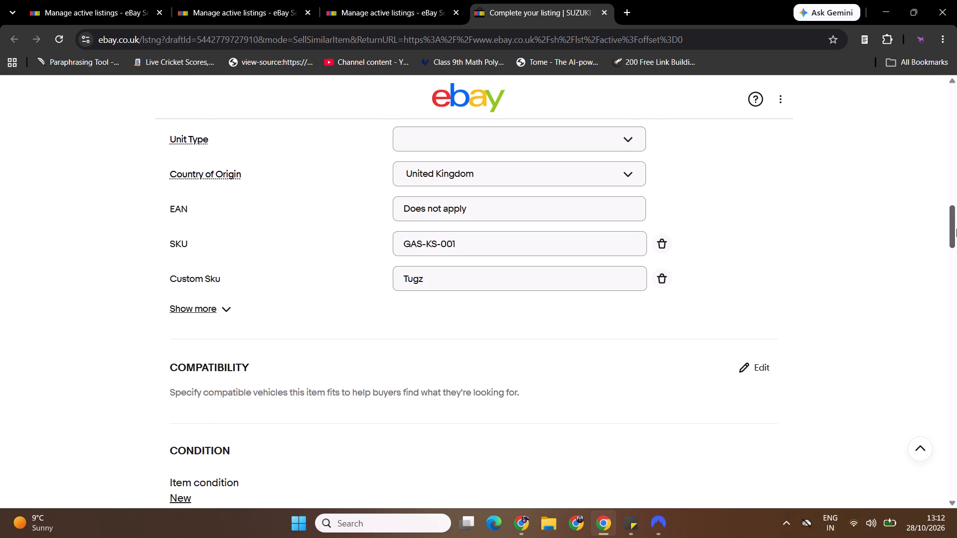
{"action": "key", "text": "alt+Tab"}
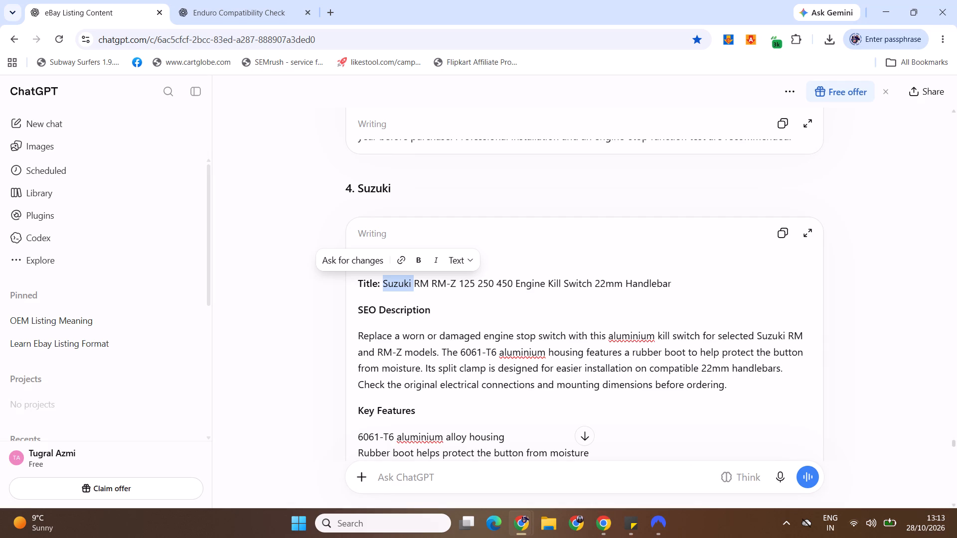
{"action": "left_click", "coordinate": [461, 286]}
{"action": "left_click", "coordinate": [422, 240]}
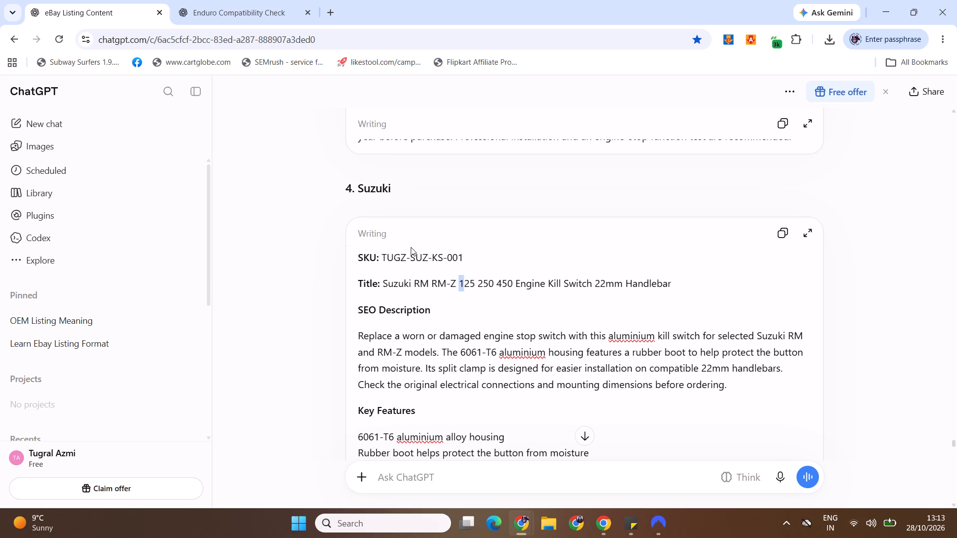
{"action": "left_click_drag", "start_coordinate": [412, 254], "coordinate": [513, 248]}
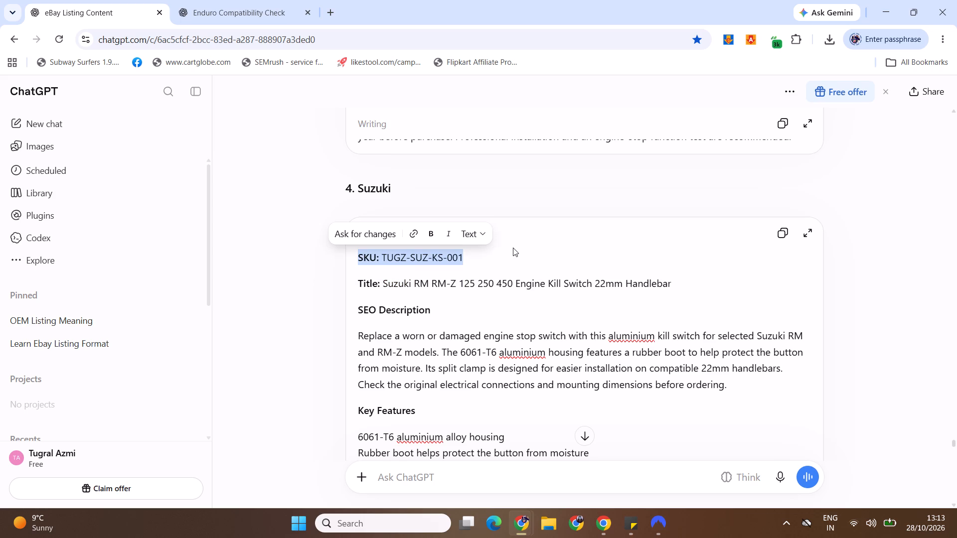
{"action": "left_click", "coordinate": [513, 248]}
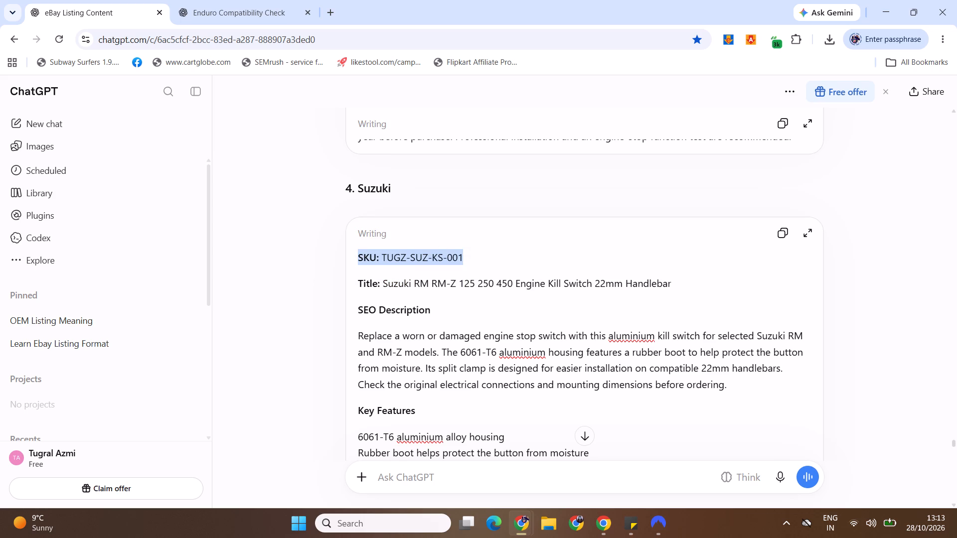
{"action": "left_click", "coordinate": [417, 266]}
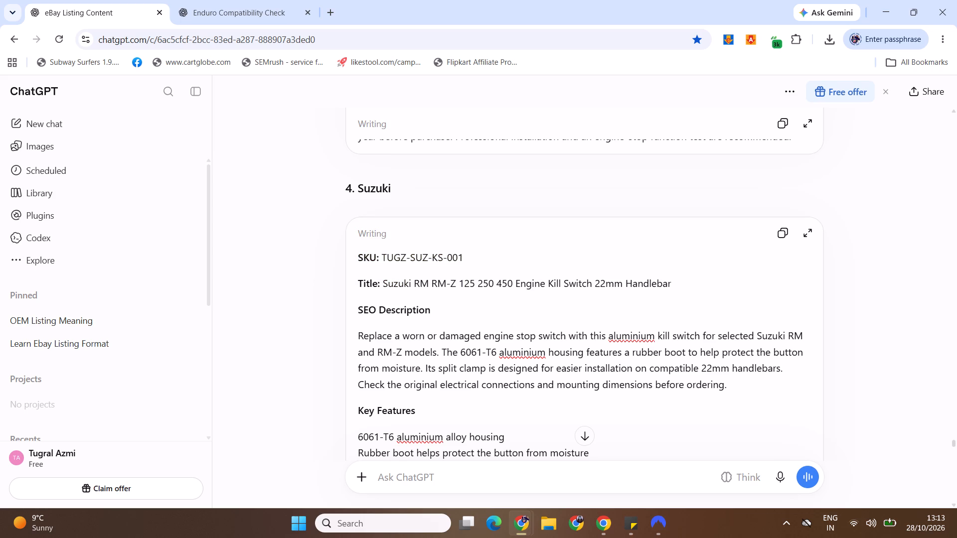
{"action": "left_click_drag", "start_coordinate": [412, 256], "coordinate": [467, 253]}
{"action": "key", "text": "ctrl+c"}
{"action": "key", "text": "ctrl+c"}
{"action": "key", "text": "ctrl+c"}
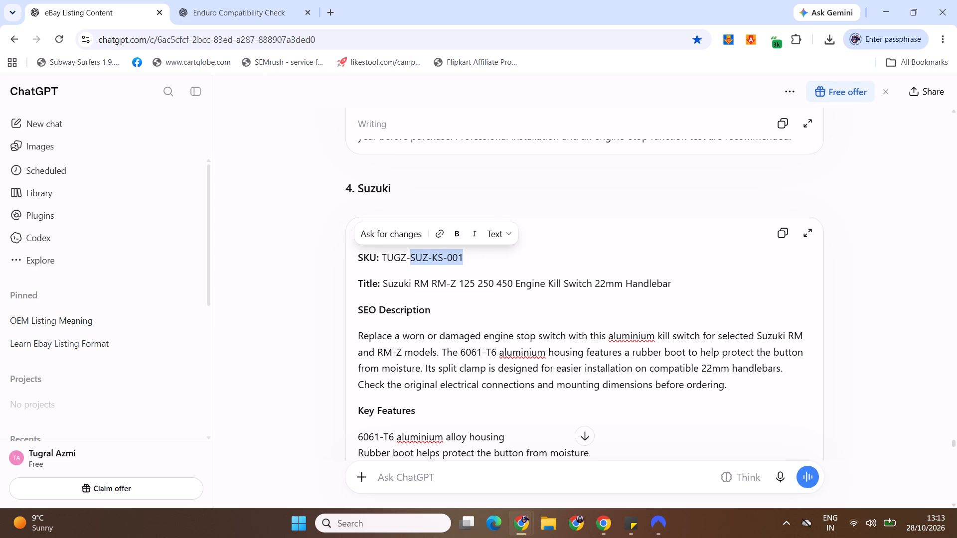
{"action": "key", "text": "alt+Tab"}
{"action": "left_click", "coordinate": [475, 246]}
{"action": "key", "text": "ctrl+a"}
{"action": "key", "text": "ctrl+v"}
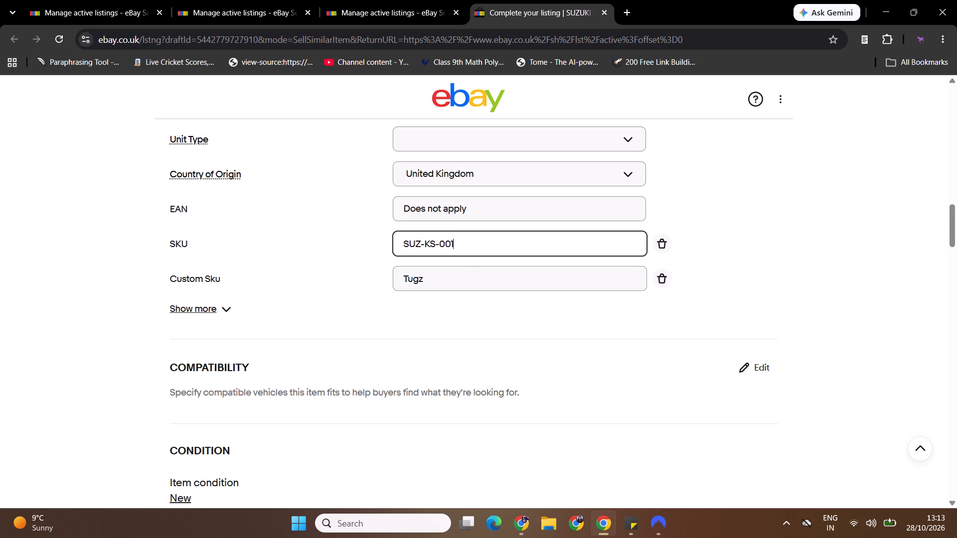
{"action": "left_click", "coordinate": [769, 252]}
{"action": "left_click_drag", "start_coordinate": [956, 226], "coordinate": [956, 244]}
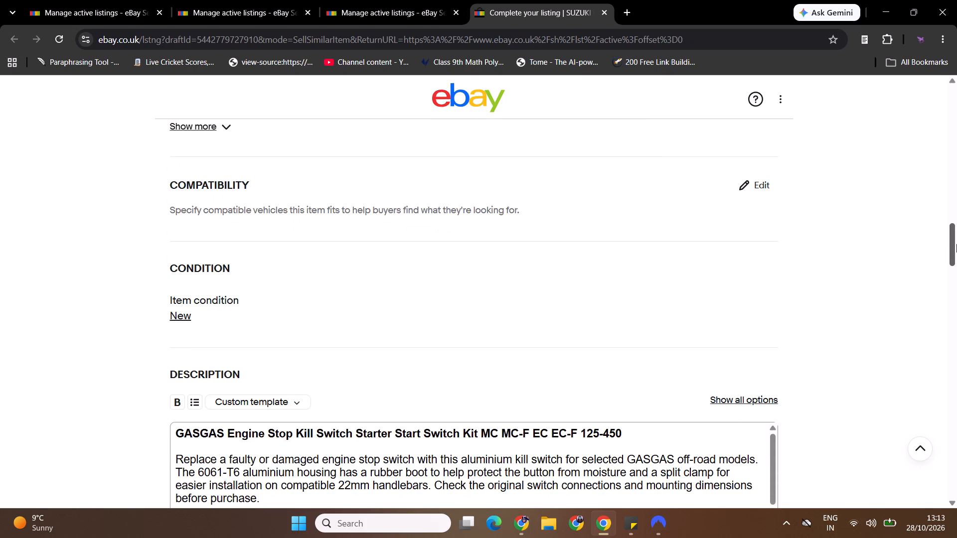
{"action": "left_click_drag", "start_coordinate": [956, 244], "coordinate": [953, 269]}
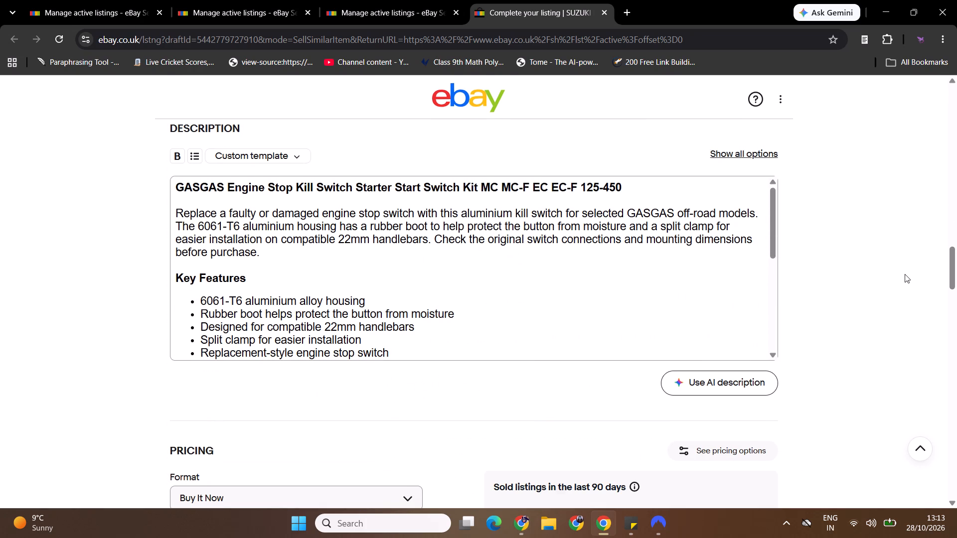
{"action": "key", "text": "alt+Tab"}
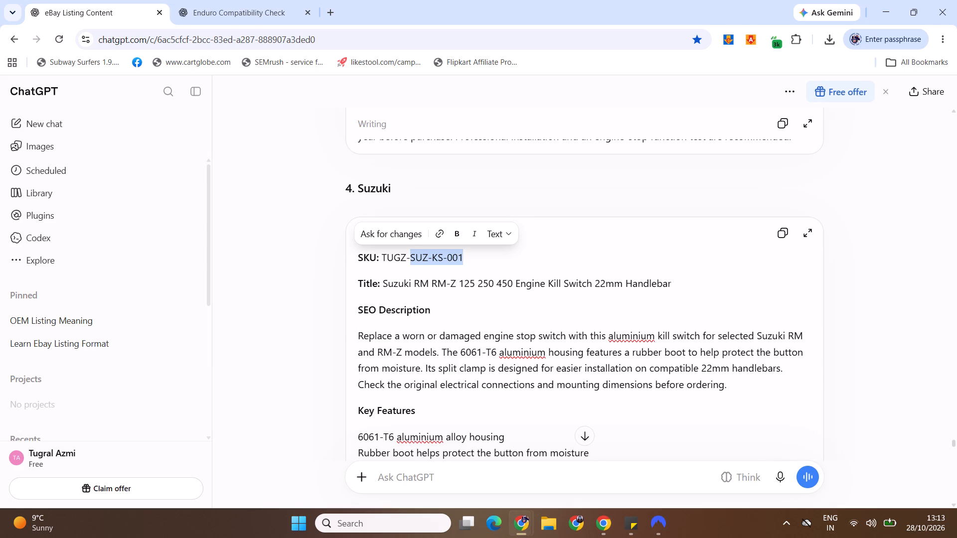
{"action": "left_click_drag", "start_coordinate": [360, 337], "coordinate": [401, 460]}
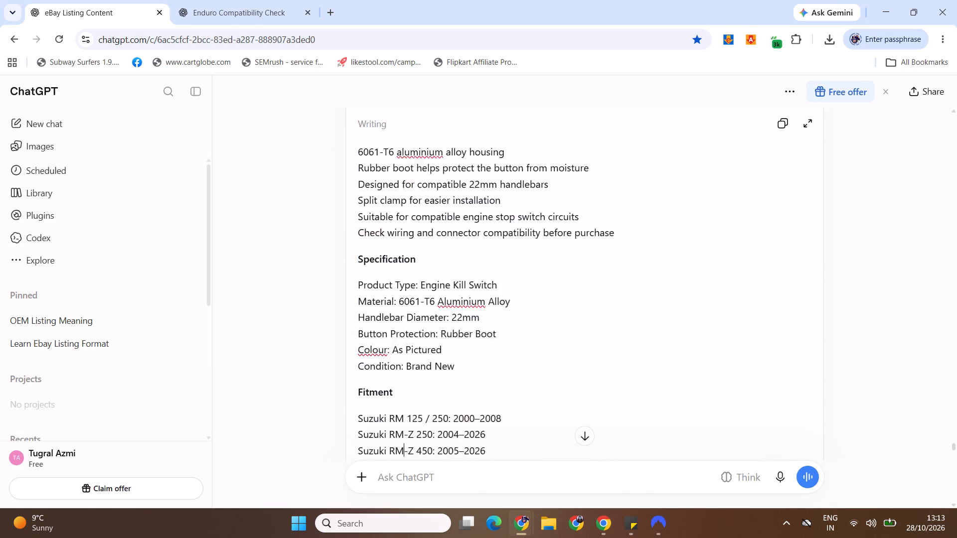
{"action": "left_click_drag", "start_coordinate": [401, 460], "coordinate": [408, 447]}
{"action": "middle_click", "coordinate": [426, 403]}
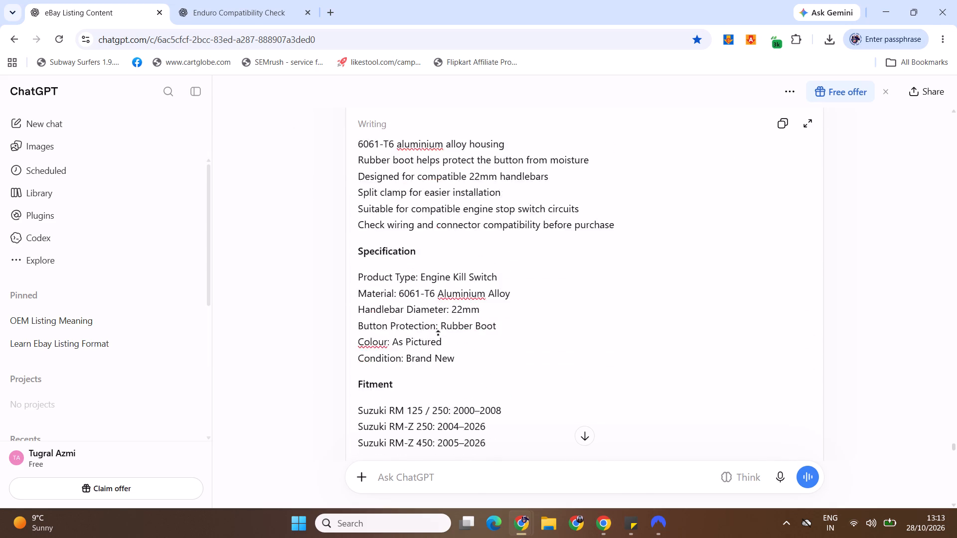
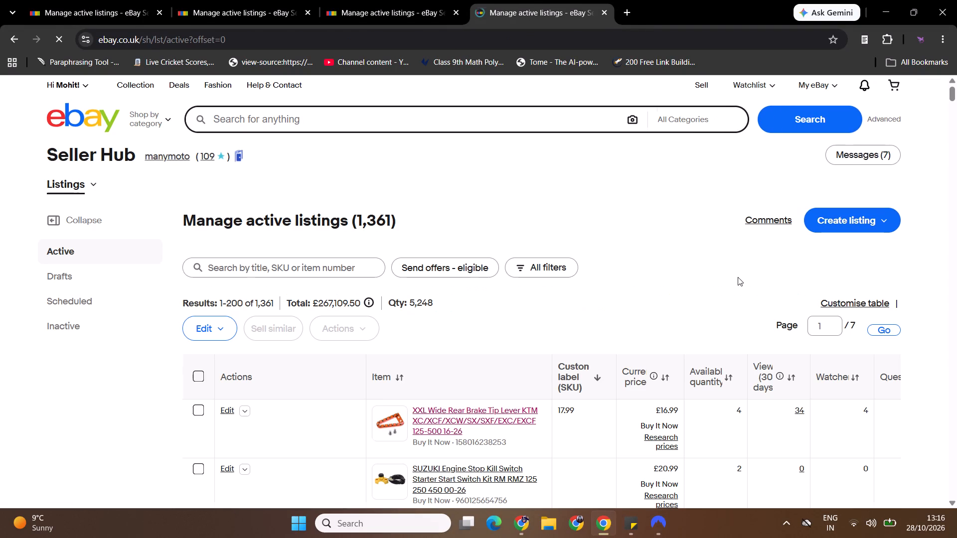
Start a similar listing from the gold SUZUKI kill switch, close the two surplus active-listings tabs, and open the new draft.
{"action": "left_click_drag", "start_coordinate": [951, 97], "coordinate": [954, 109]}
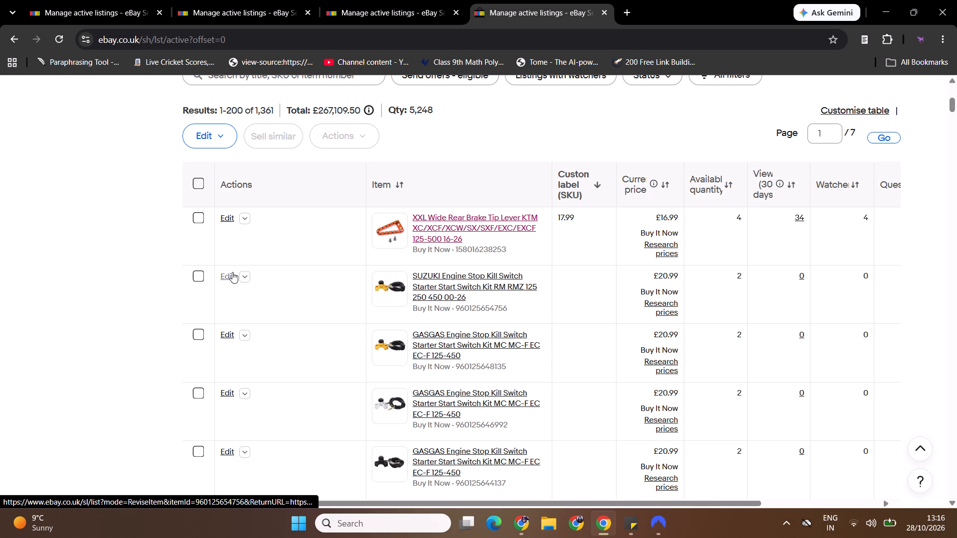
{"action": "left_click", "coordinate": [242, 275]}
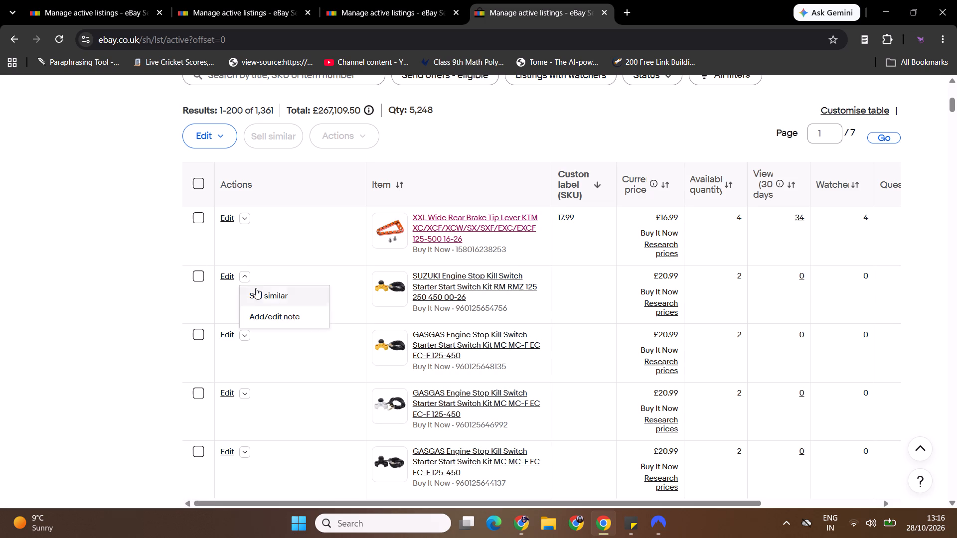
{"action": "left_click", "coordinate": [256, 288], "text": "ctrl"}
{"action": "left_click", "coordinate": [295, 12]}
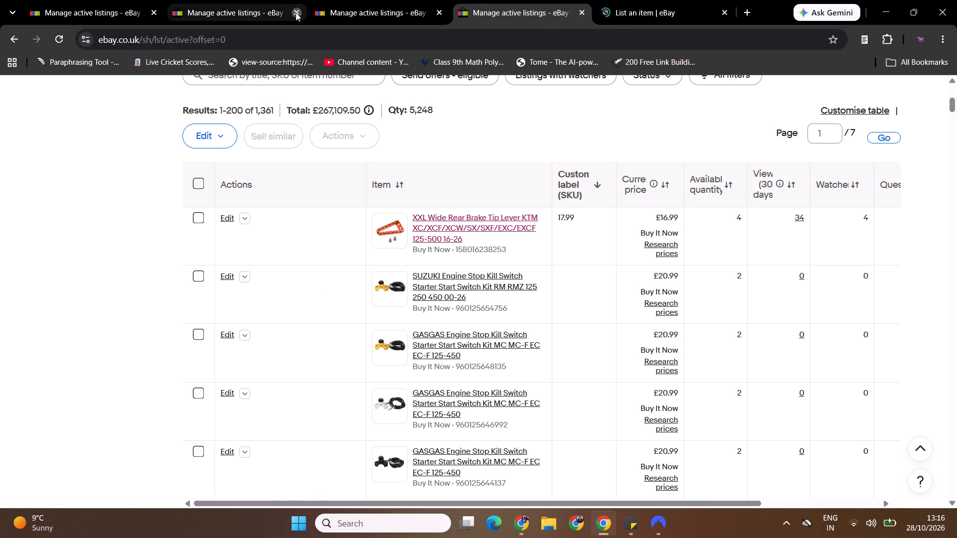
{"action": "left_click", "coordinate": [296, 12]}
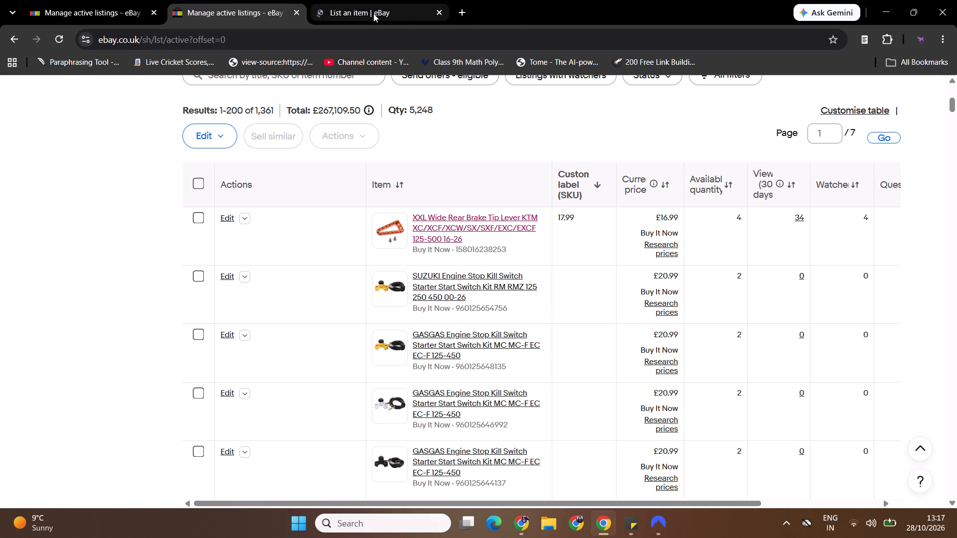
{"action": "left_click", "coordinate": [373, 13]}
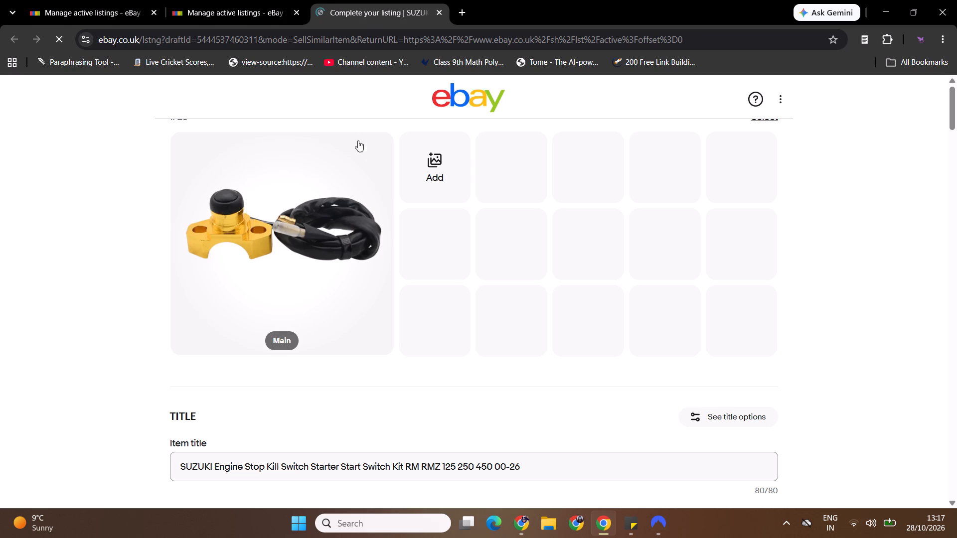
Replace the draft's gold kill switch photo with the silver kill switch photo from the Downloads folder.
{"action": "left_click", "coordinate": [380, 151]}
{"action": "left_click", "coordinate": [464, 262]}
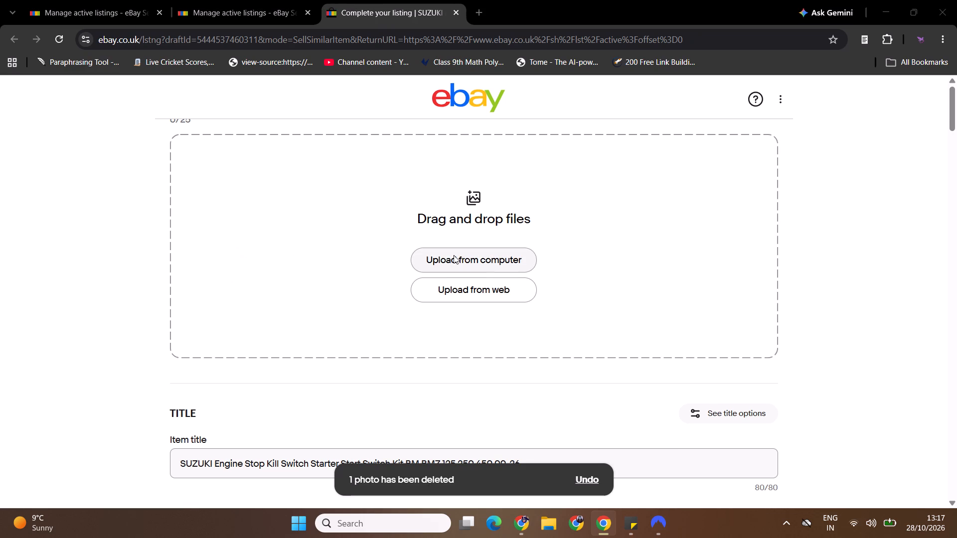
{"action": "left_click", "coordinate": [642, 273]}
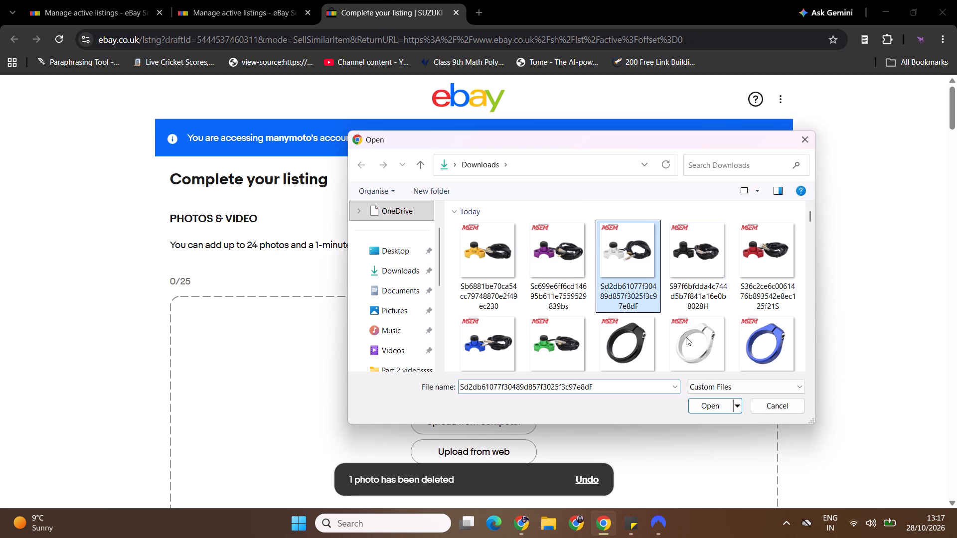
{"action": "left_click", "coordinate": [706, 402]}
Crop the top off the silver kill switch photo to remove the MSEM logo, and save the edited photo.
{"action": "left_click_drag", "start_coordinate": [956, 119], "coordinate": [956, 139]}
{"action": "left_click", "coordinate": [268, 250]}
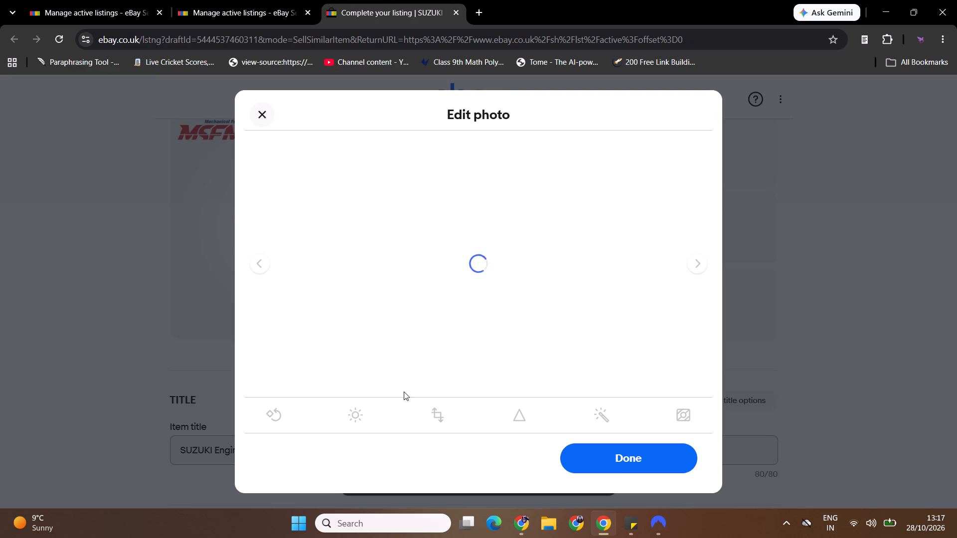
{"action": "left_click", "coordinate": [439, 414]}
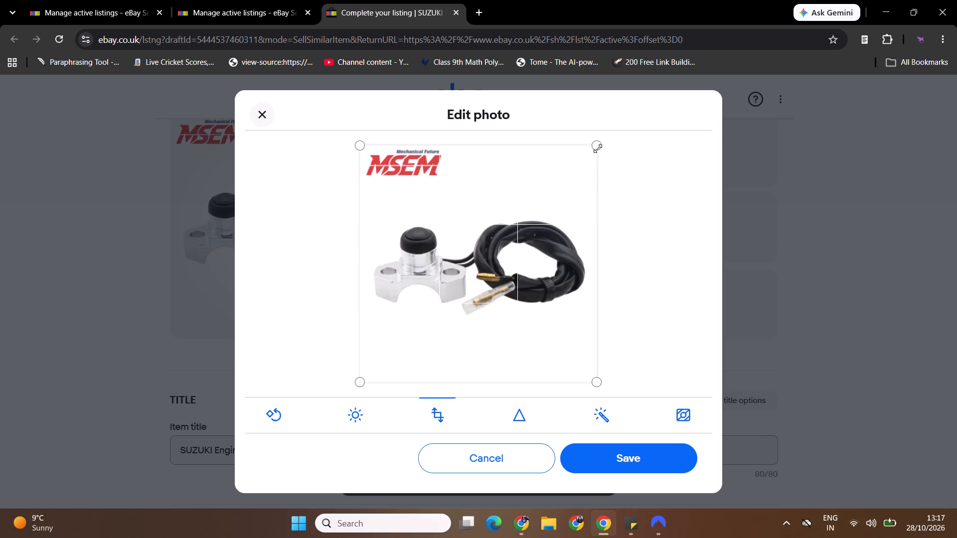
{"action": "left_click_drag", "start_coordinate": [598, 148], "coordinate": [611, 185]}
{"action": "left_click", "coordinate": [589, 464]}
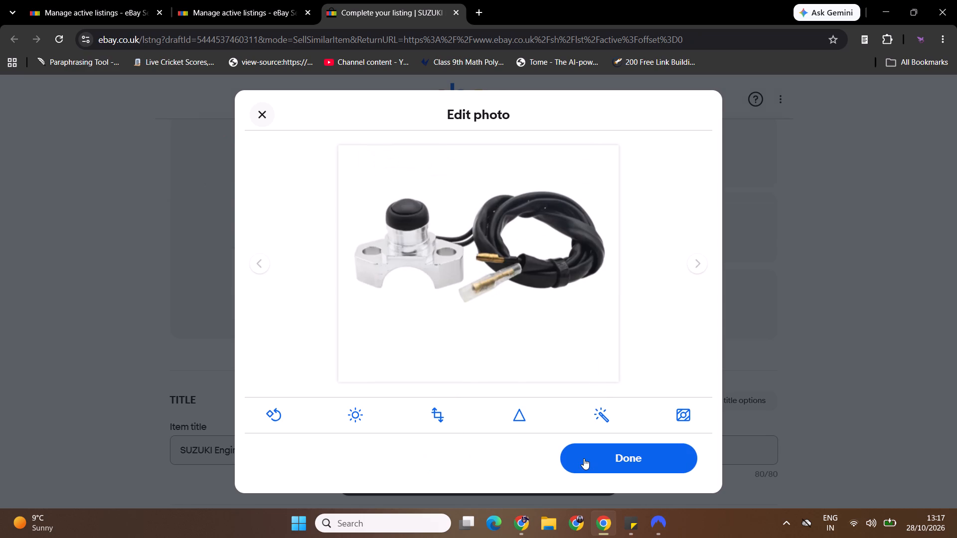
{"action": "left_click", "coordinate": [571, 460]}
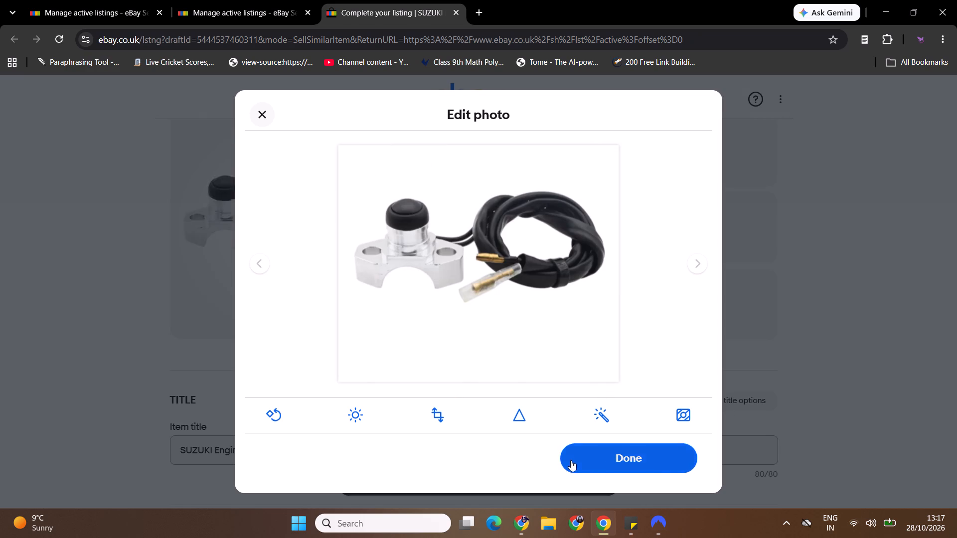
Check the silver SUZUKI draft through to the end, publish it with the displayed fees, and return to the active listings.
{"action": "left_click_drag", "start_coordinate": [956, 120], "coordinate": [956, 157]}
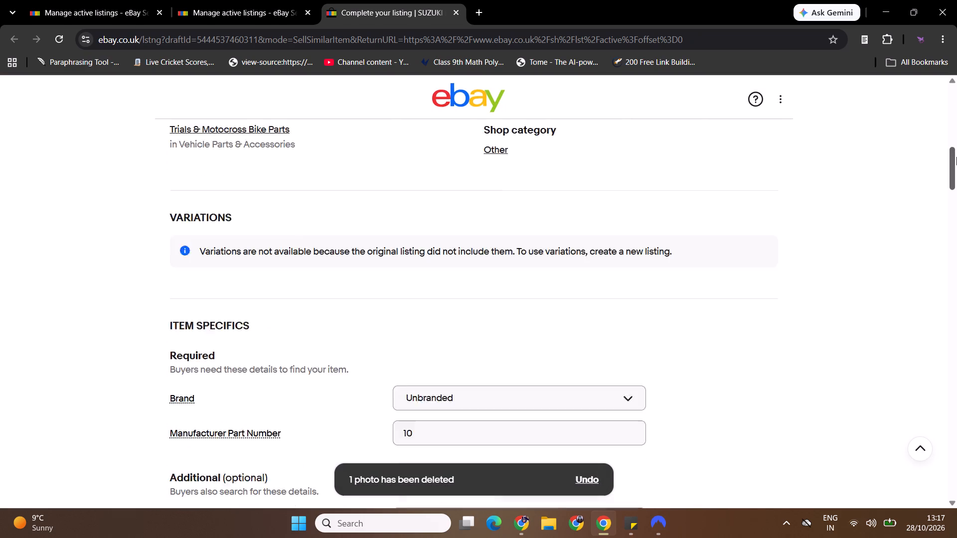
{"action": "left_click_drag", "start_coordinate": [956, 157], "coordinate": [956, 147]}
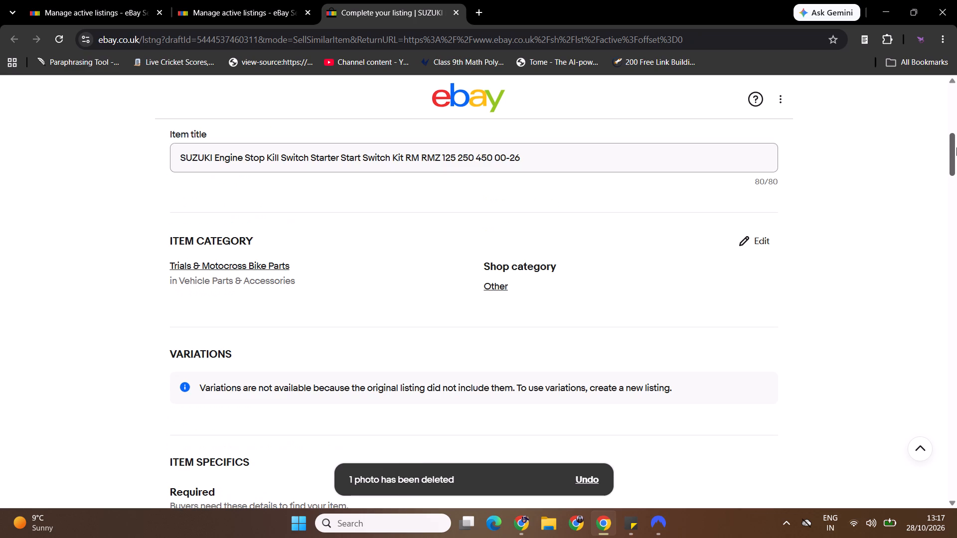
{"action": "left_click_drag", "start_coordinate": [956, 147], "coordinate": [955, 255]}
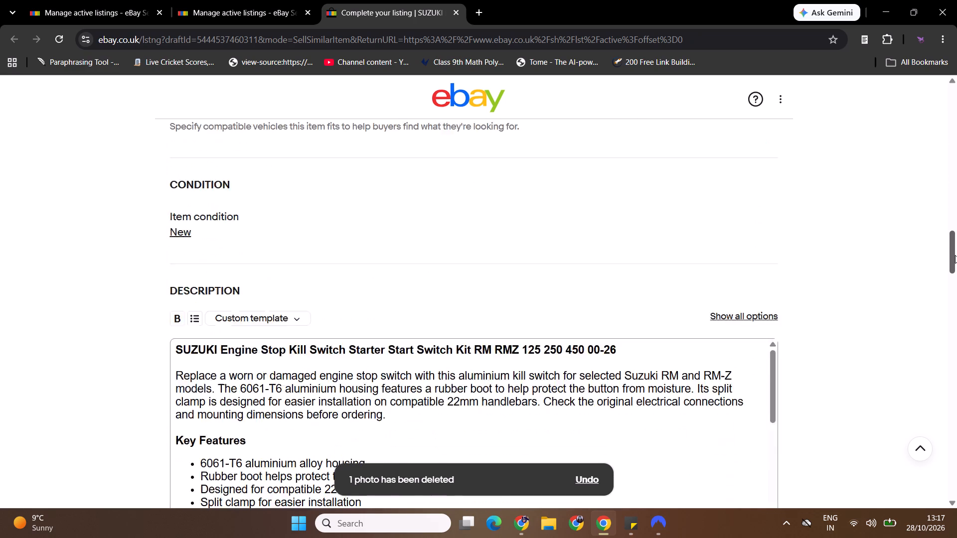
{"action": "left_click_drag", "start_coordinate": [955, 255], "coordinate": [953, 295]}
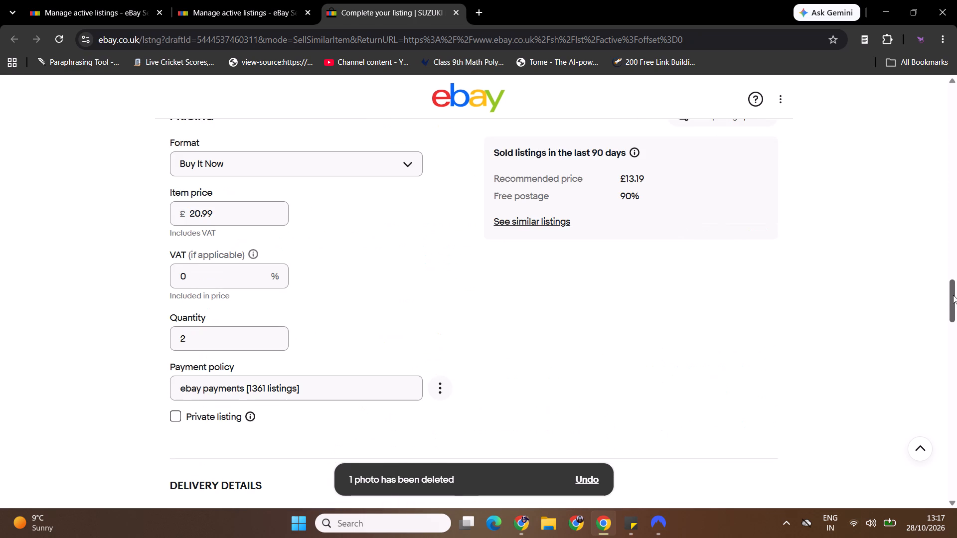
{"action": "left_click_drag", "start_coordinate": [953, 295], "coordinate": [955, 537]}
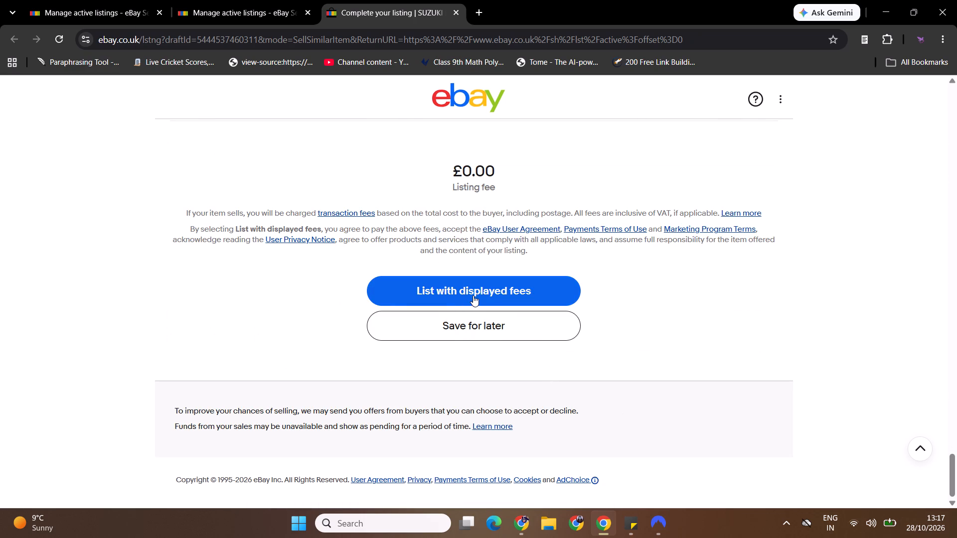
{"action": "left_click", "coordinate": [473, 295]}
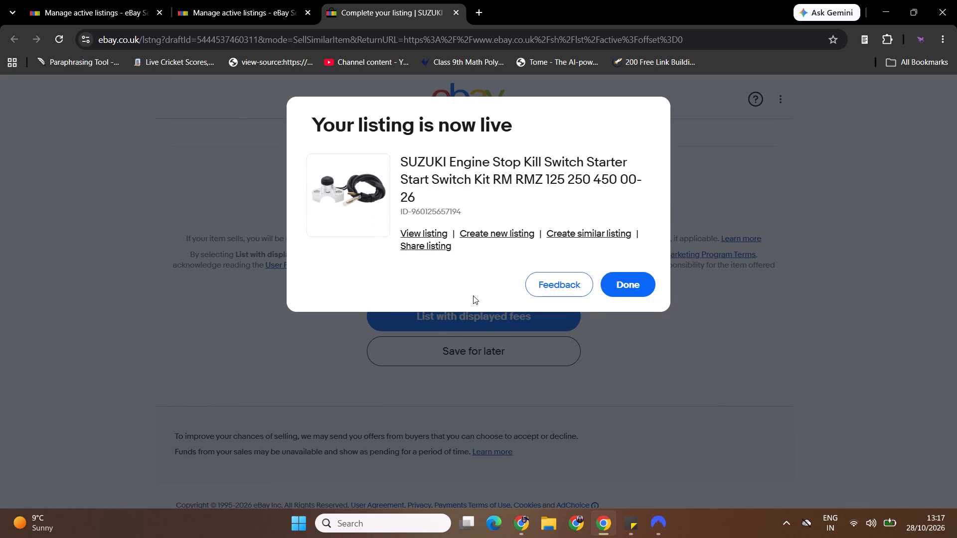
{"action": "left_click", "coordinate": [628, 284]}
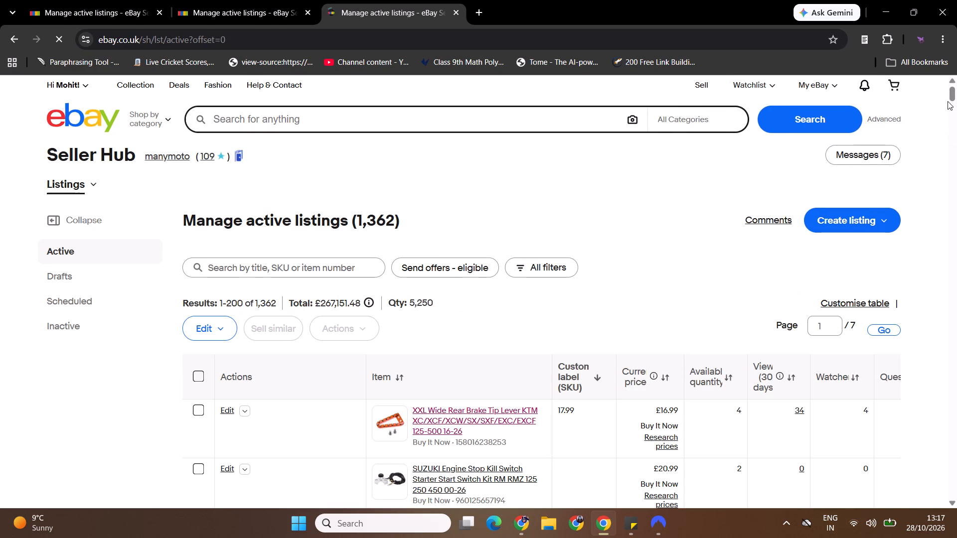
Start a similar listing from the silver SUZUKI kill switch and delete the silver photo from the new draft.
{"action": "left_click_drag", "start_coordinate": [954, 97], "coordinate": [956, 104]}
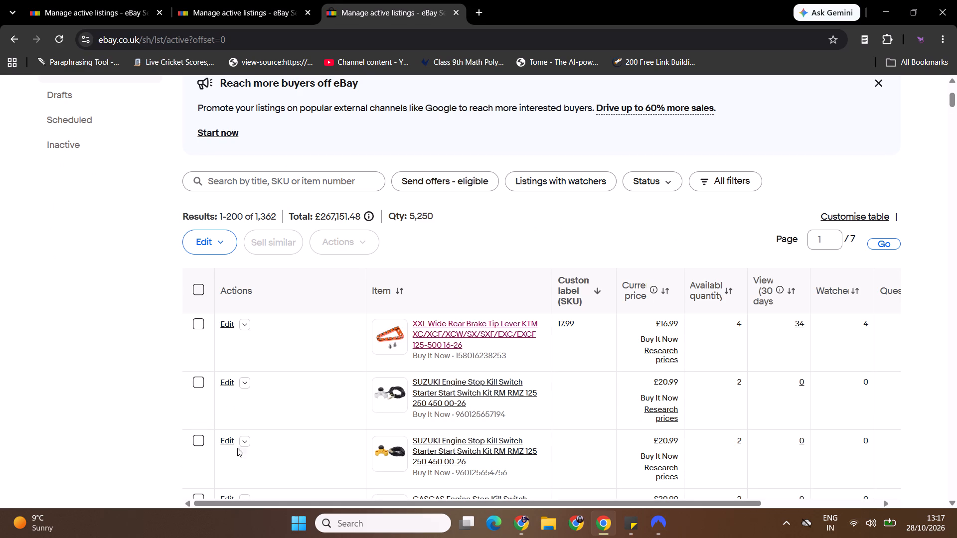
{"action": "left_click", "coordinate": [245, 381]}
{"action": "middle_click", "coordinate": [263, 401]}
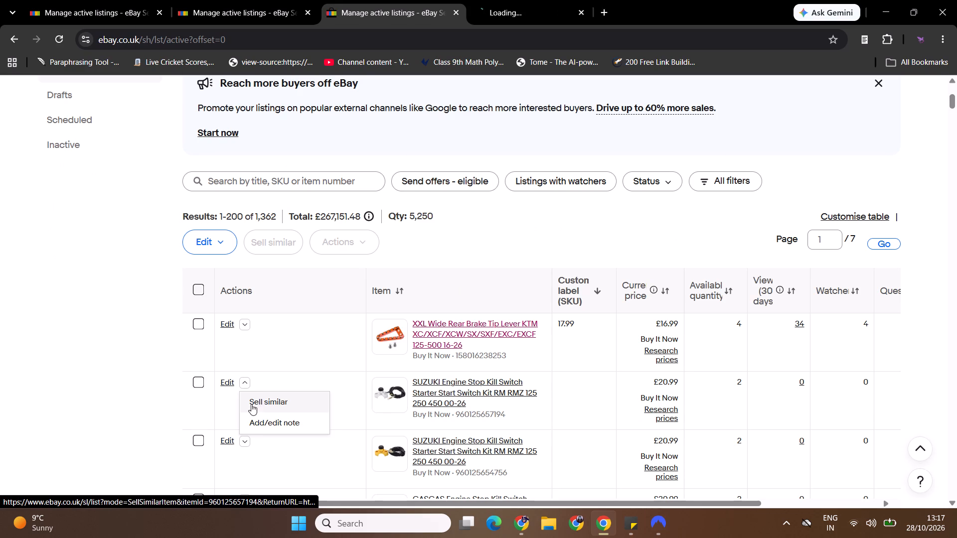
{"action": "left_click", "coordinate": [553, 0]}
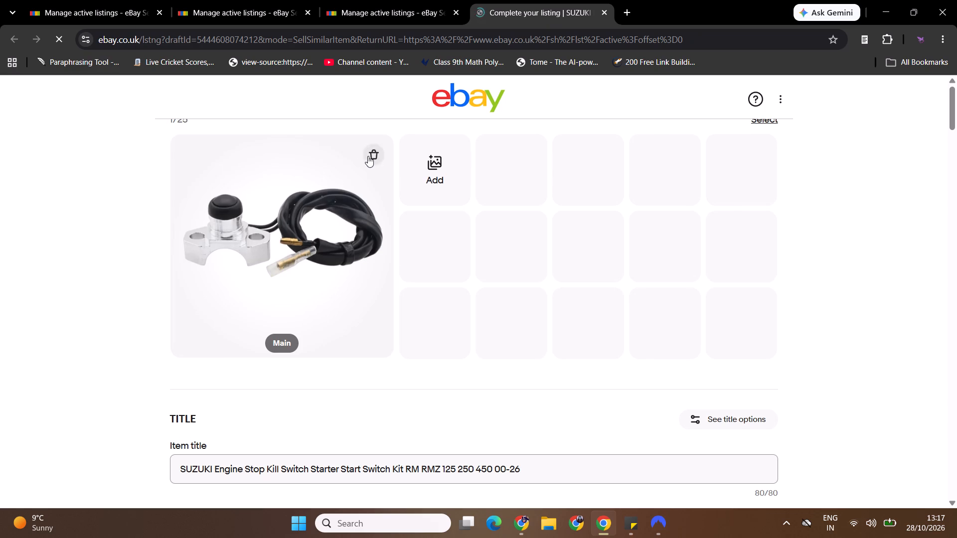
{"action": "left_click", "coordinate": [373, 156]}
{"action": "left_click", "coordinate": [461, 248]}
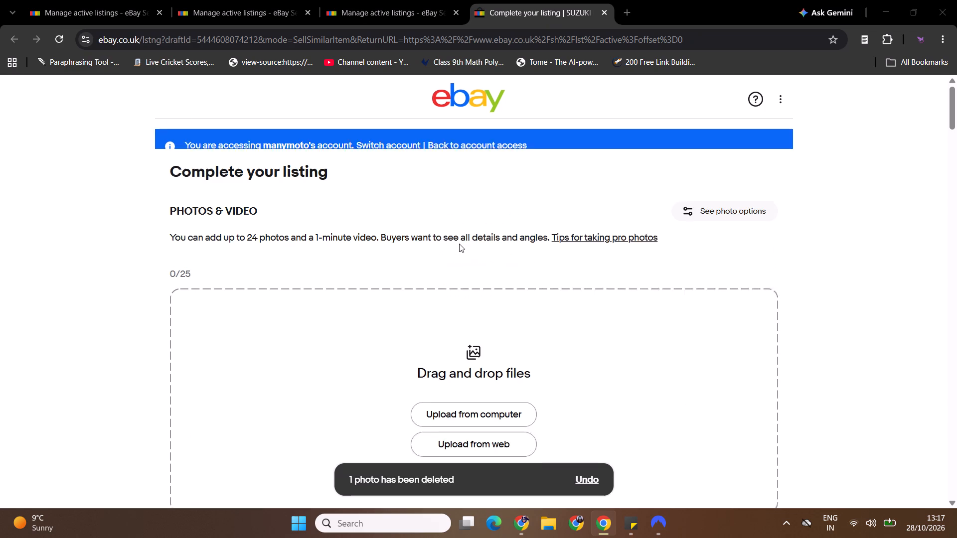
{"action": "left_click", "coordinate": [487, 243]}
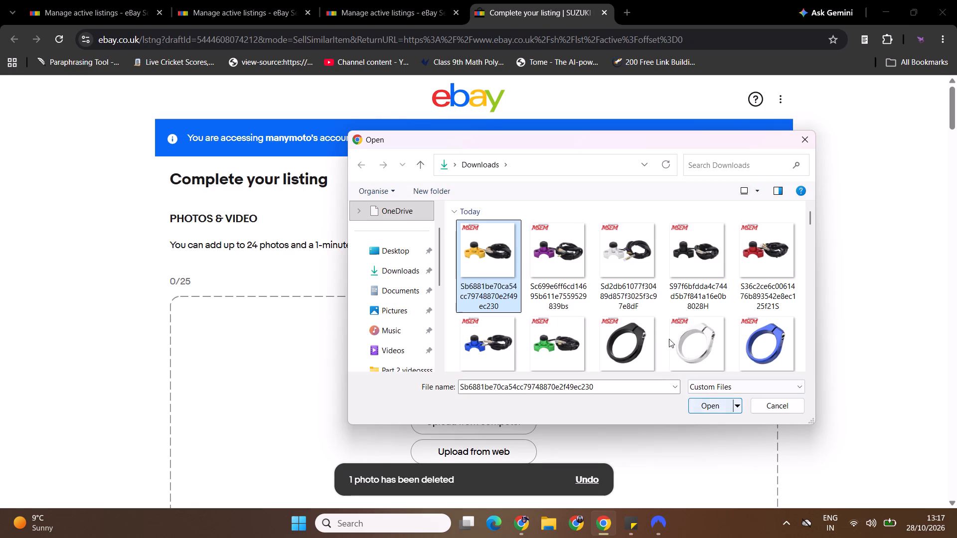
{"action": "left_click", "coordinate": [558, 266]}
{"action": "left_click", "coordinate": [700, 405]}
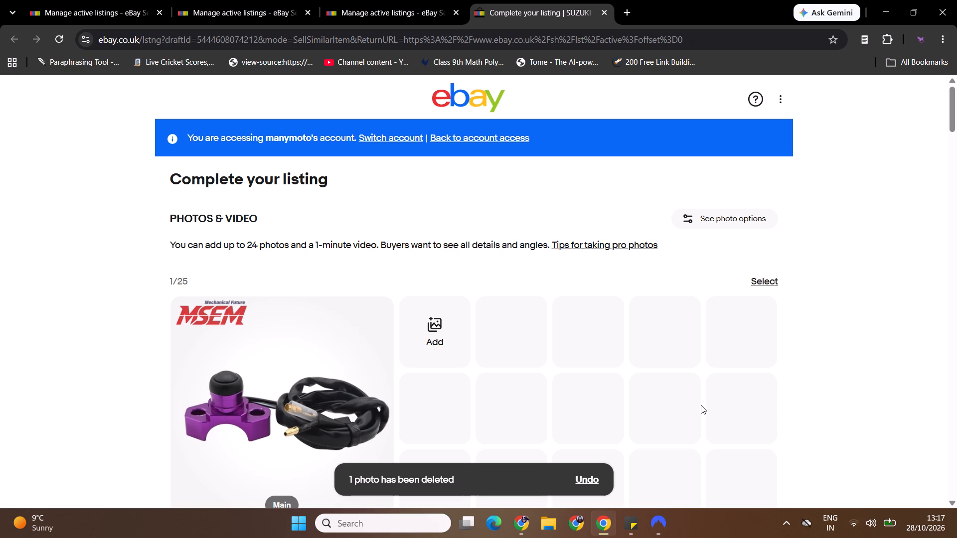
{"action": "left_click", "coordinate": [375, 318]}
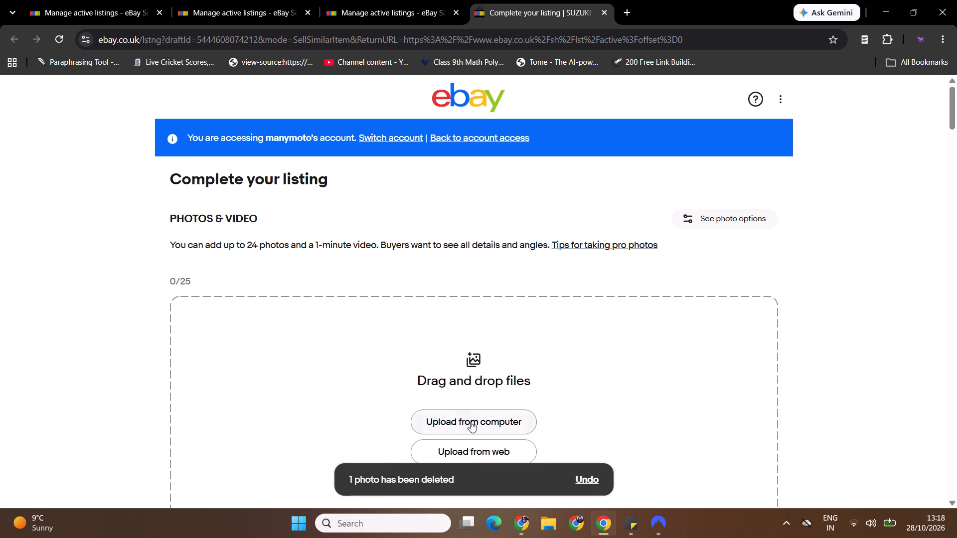
Upload the black kill switch photo from the Downloads folder to the SUZUKI draft.
{"action": "left_click", "coordinate": [473, 426]}
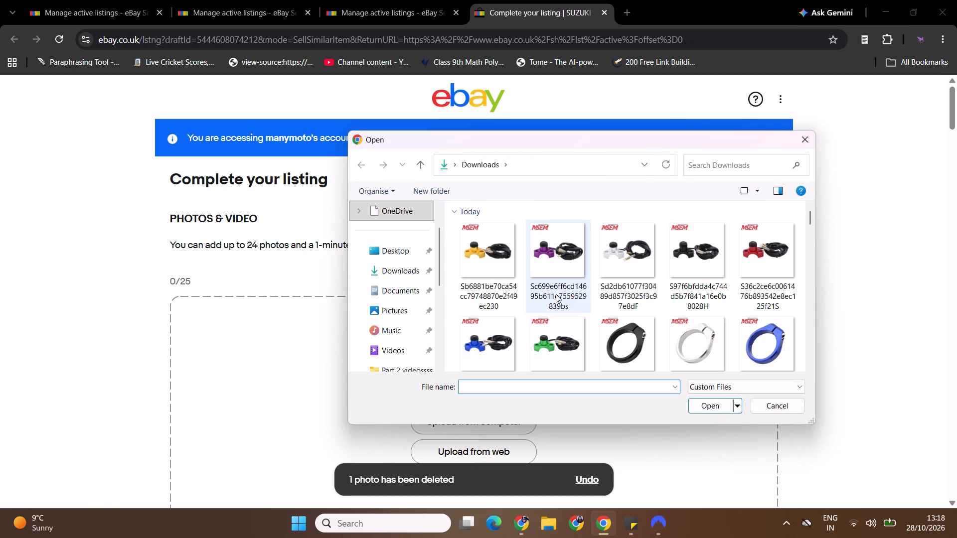
{"action": "left_click", "coordinate": [693, 258]}
{"action": "left_click", "coordinate": [705, 404]}
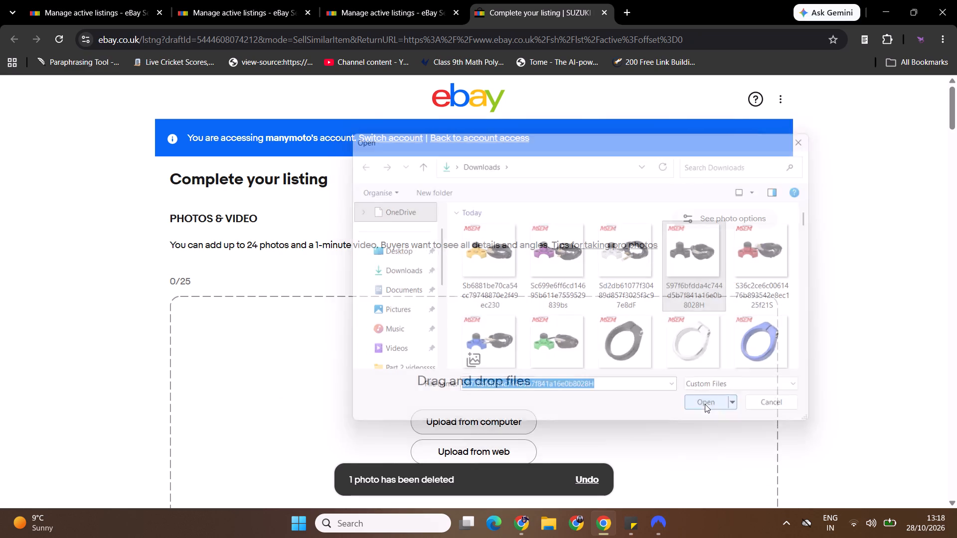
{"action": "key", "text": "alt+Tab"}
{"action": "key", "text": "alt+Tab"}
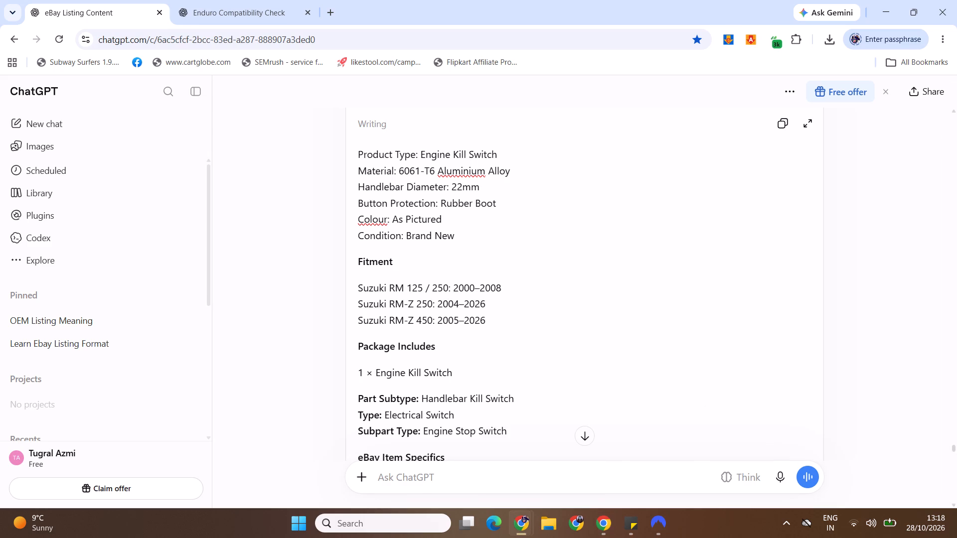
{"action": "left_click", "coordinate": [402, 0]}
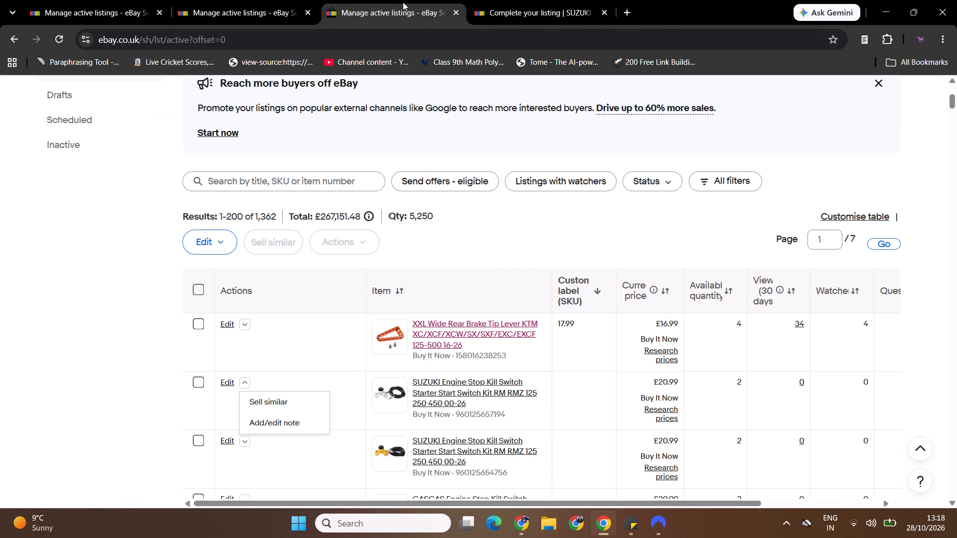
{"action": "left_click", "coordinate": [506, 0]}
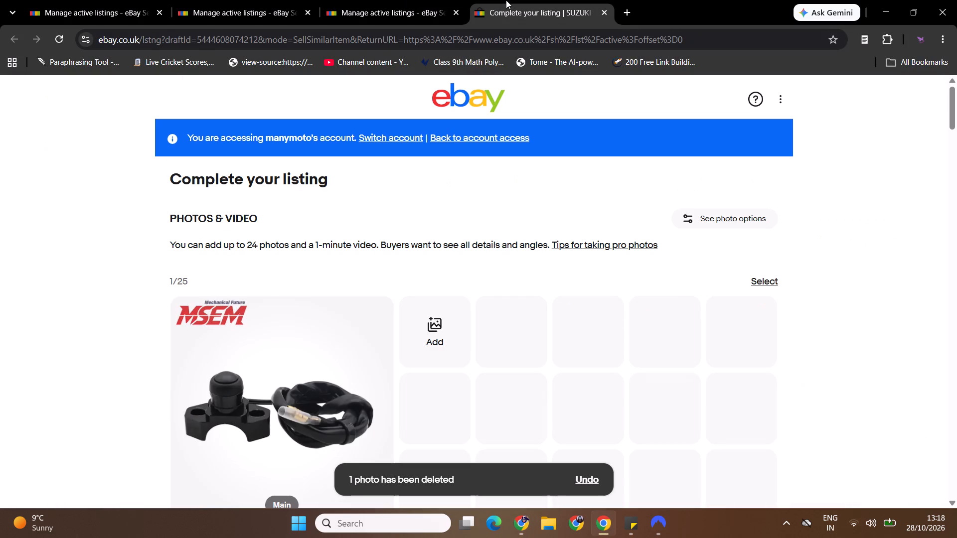
Crop the top off the black kill switch photo to remove the MSEM logo, and save the edited photo.
{"action": "left_click", "coordinate": [260, 427]}
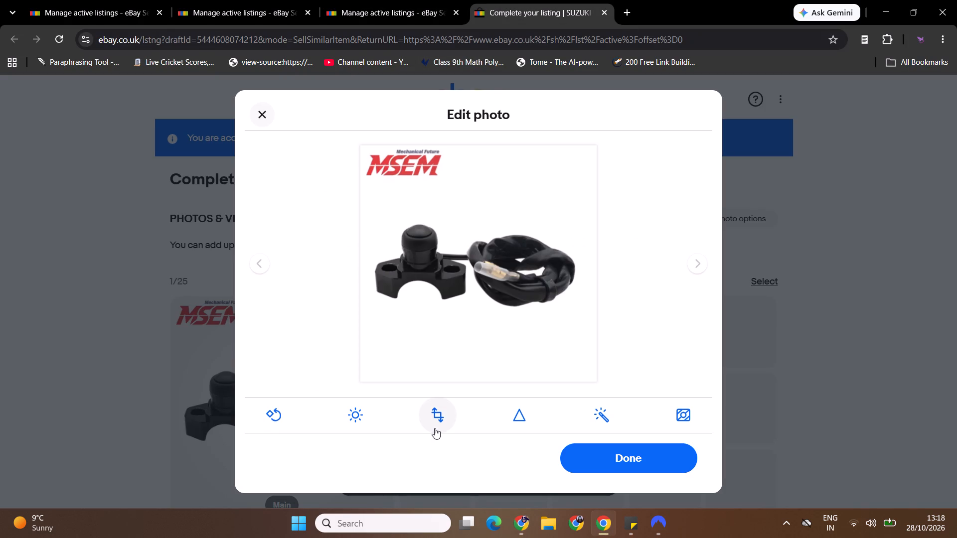
{"action": "left_click", "coordinate": [437, 425]}
{"action": "left_click_drag", "start_coordinate": [596, 145], "coordinate": [601, 158]}
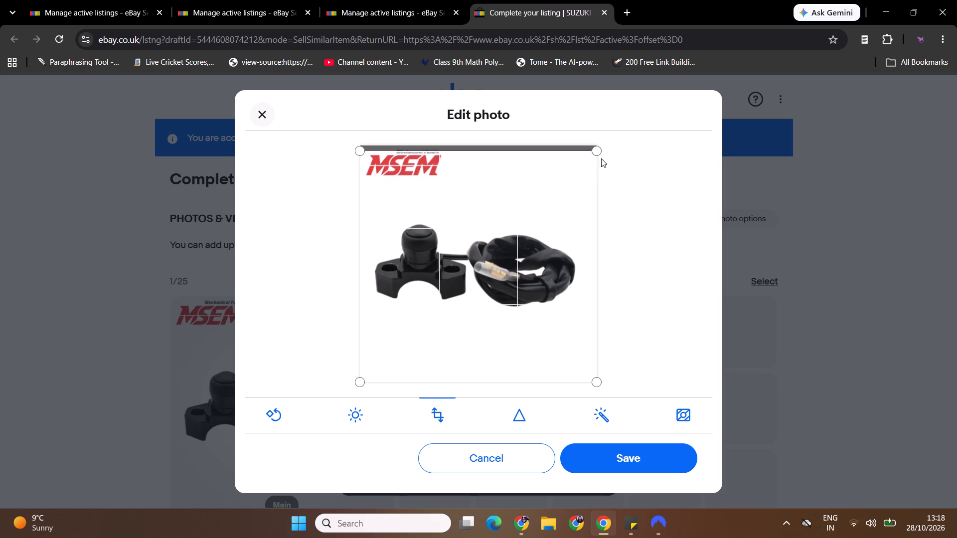
{"action": "left_click_drag", "start_coordinate": [601, 158], "coordinate": [611, 179]}
{"action": "double_click", "coordinate": [602, 449]}
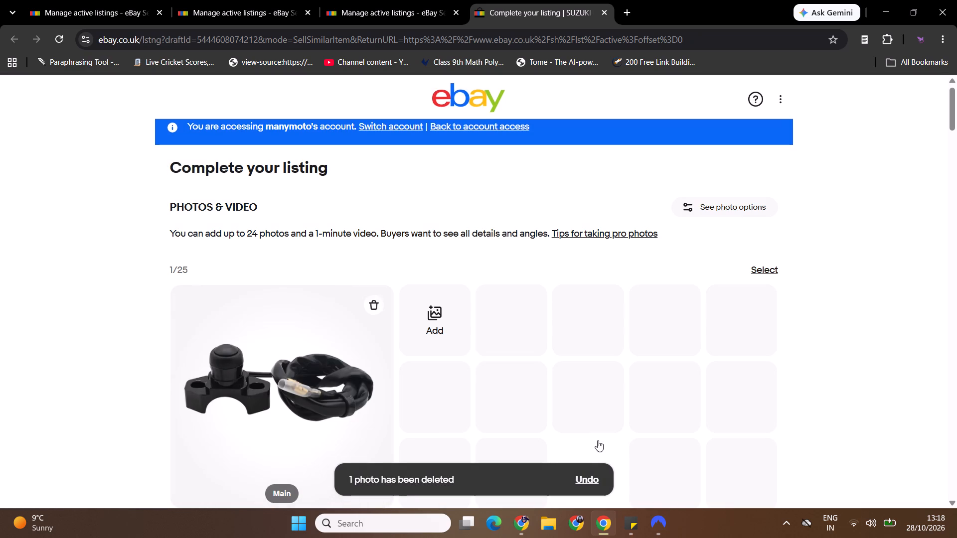
Check the black SUZUKI draft through to the end and submit it for publication with the displayed fees.
{"action": "left_click_drag", "start_coordinate": [956, 114], "coordinate": [950, 212]}
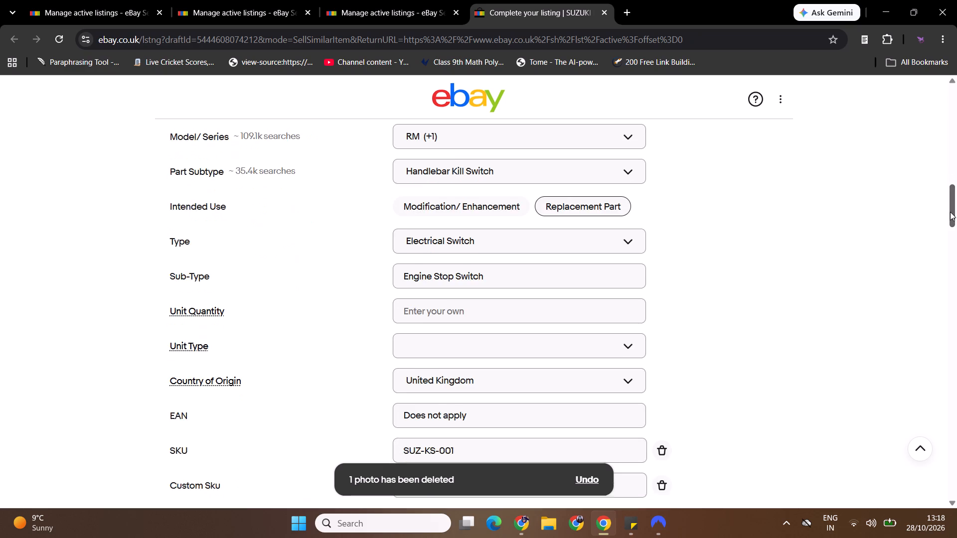
{"action": "left_click_drag", "start_coordinate": [950, 212], "coordinate": [940, 273]}
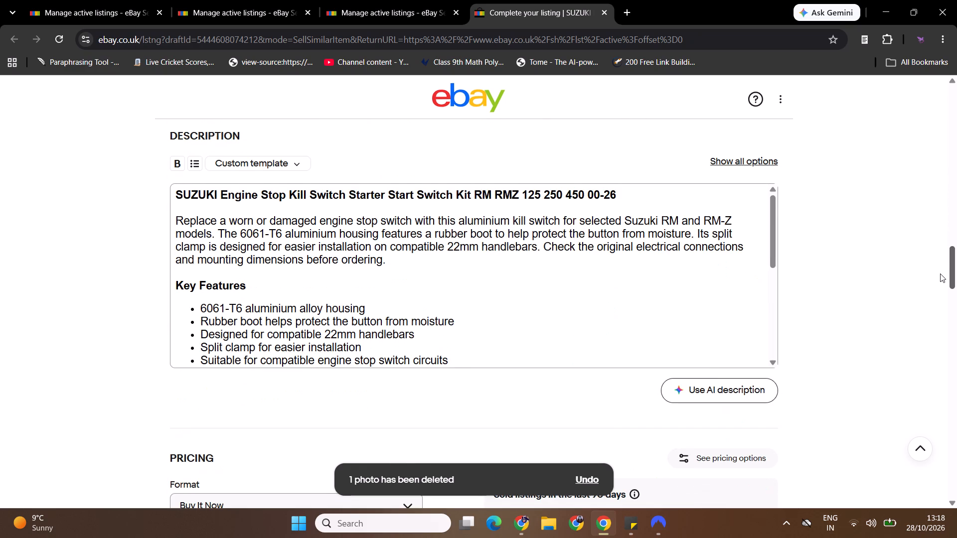
{"action": "left_click_drag", "start_coordinate": [940, 273], "coordinate": [955, 537]}
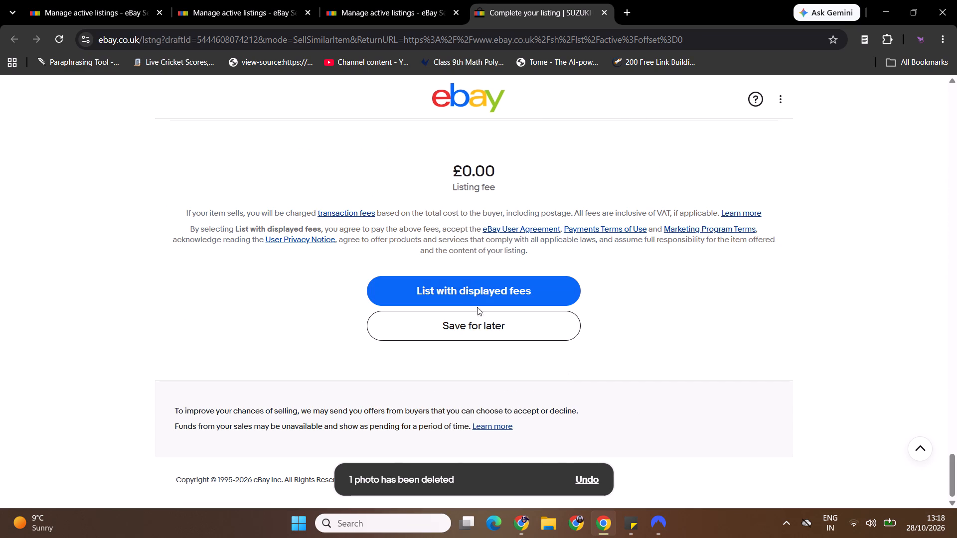
{"action": "left_click", "coordinate": [476, 291]}
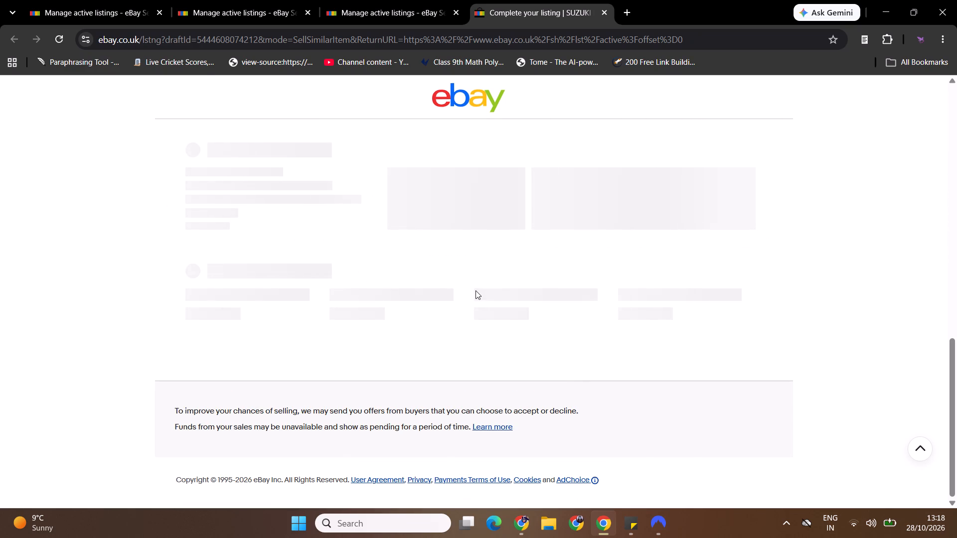
Return to the active listings and close the surplus duplicate active-listings tab.
{"action": "left_click", "coordinate": [368, 0]}
{"action": "left_click", "coordinate": [309, 9]}
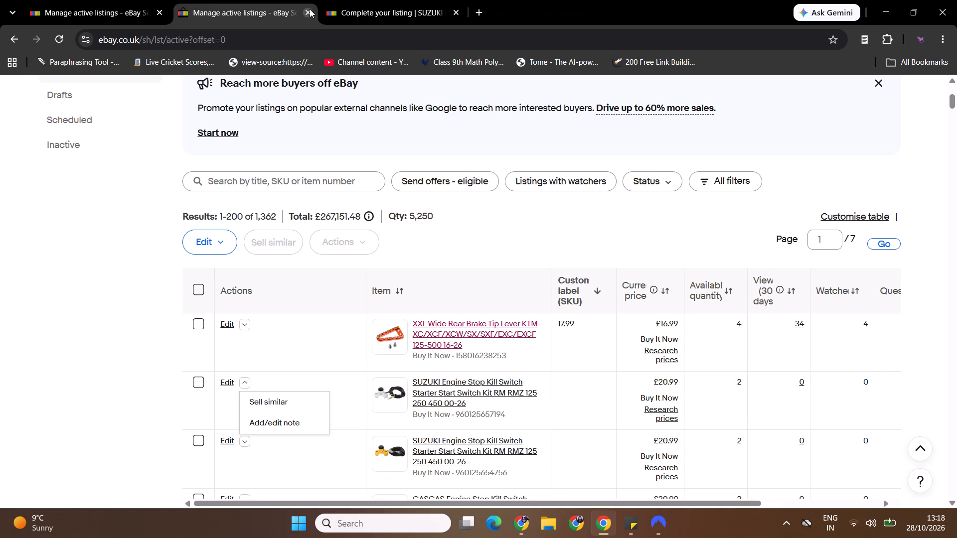
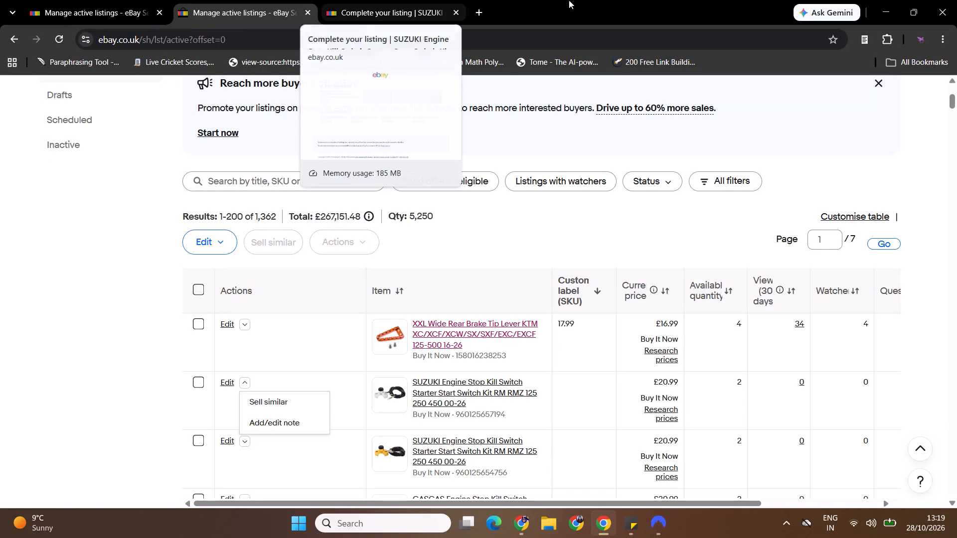
Dismiss the confirmation for the published black SUZUKI listing and close the surplus active-listings tab.
{"action": "left_click", "coordinate": [376, 0]}
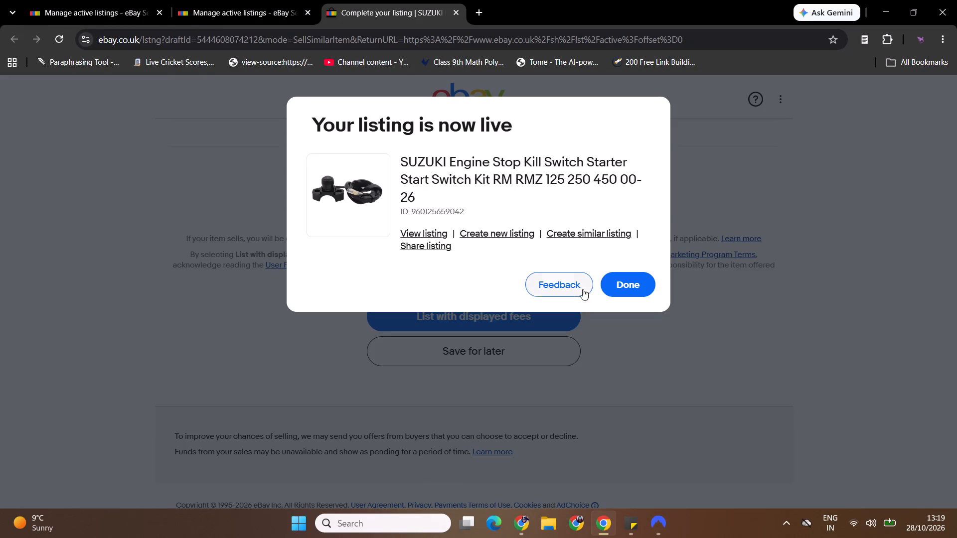
{"action": "left_click", "coordinate": [629, 283]}
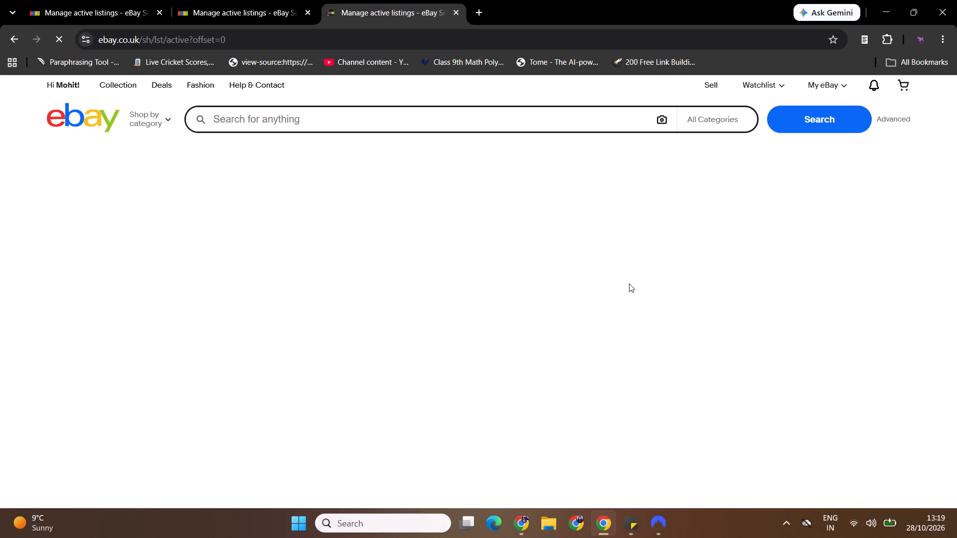
{"action": "left_click", "coordinate": [310, 12]}
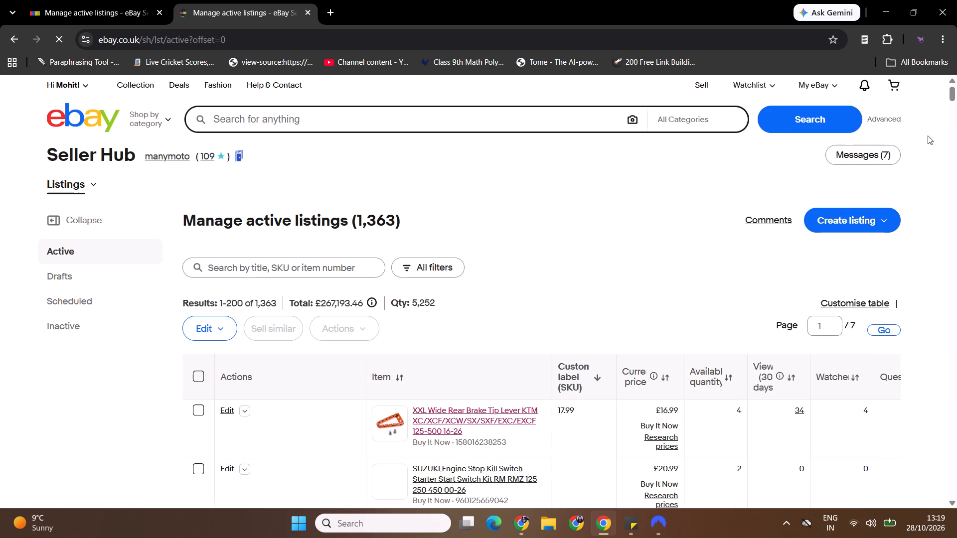
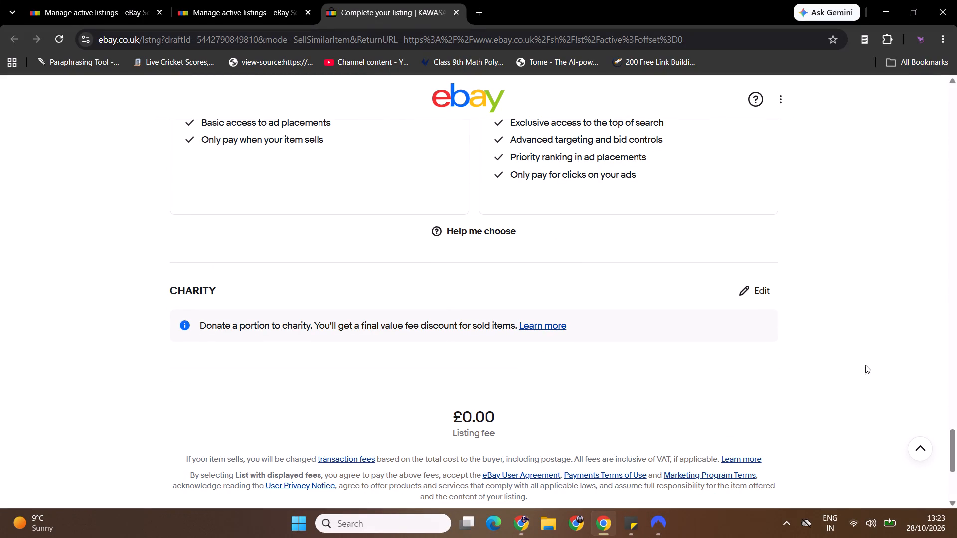
{"action": "middle_click", "coordinate": [894, 319]}
{"action": "left_click", "coordinate": [890, 430]}
{"action": "left_click", "coordinate": [536, 293]}
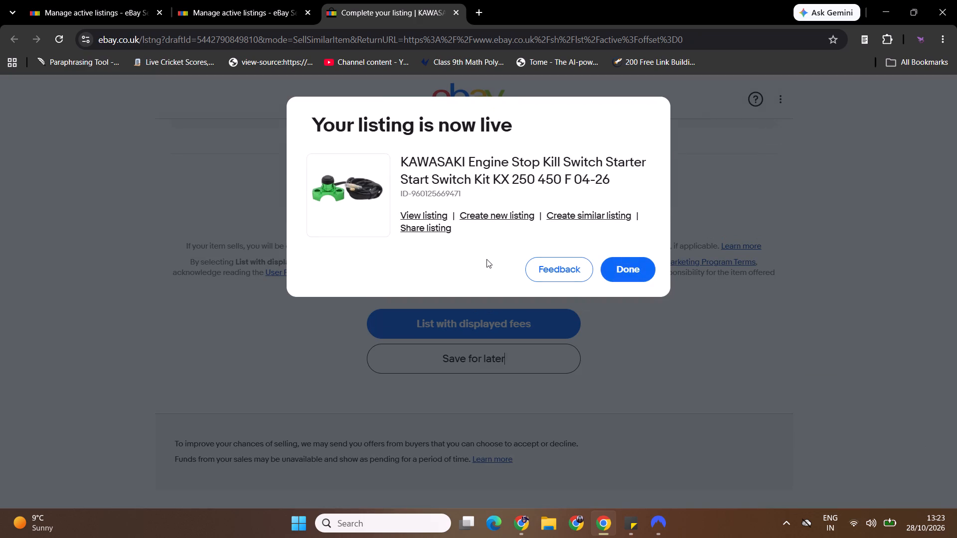
{"action": "left_click", "coordinate": [622, 271]}
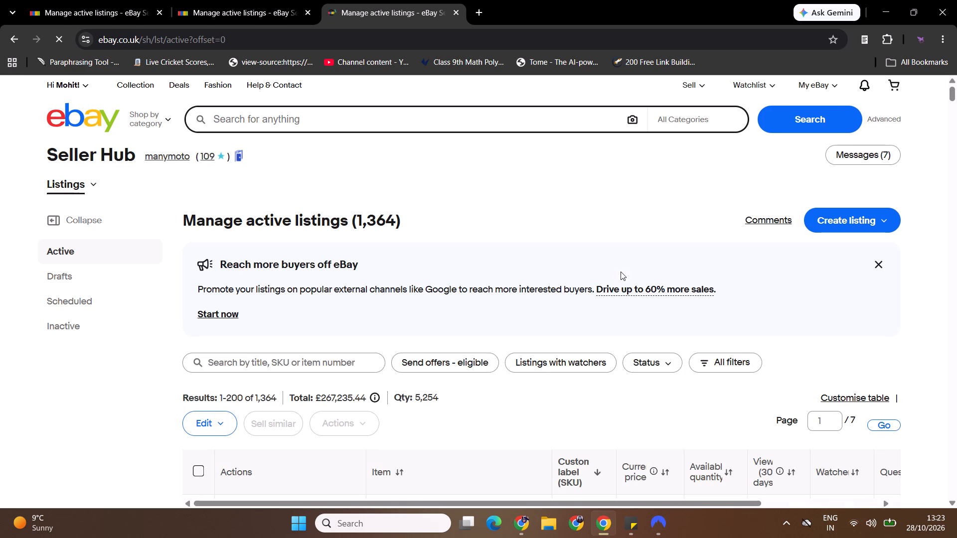
Create a similar listing from the green KAWASAKI Engine Stop Kill Switch listing and open its draft.
{"action": "left_click_drag", "start_coordinate": [953, 92], "coordinate": [956, 101]}
{"action": "left_click", "coordinate": [245, 288]}
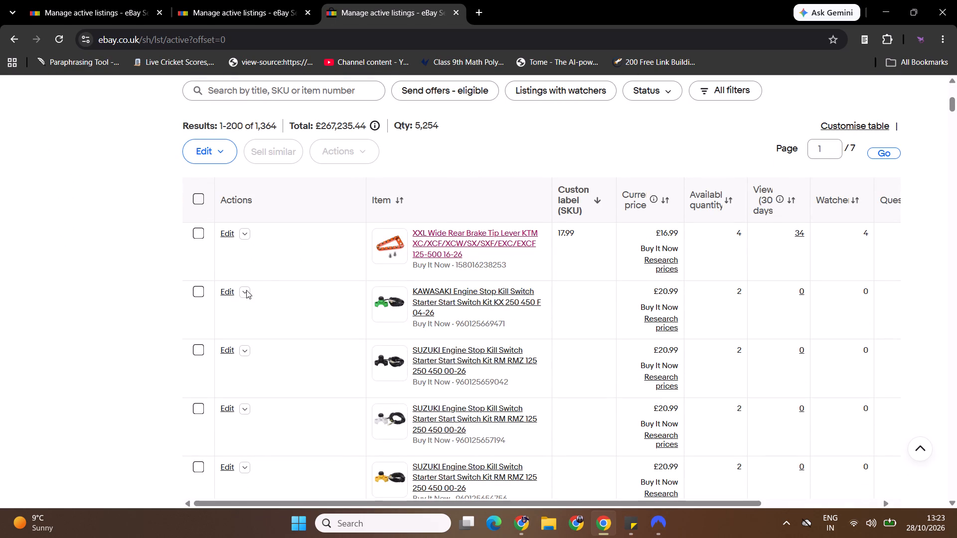
{"action": "middle_click", "coordinate": [250, 303]}
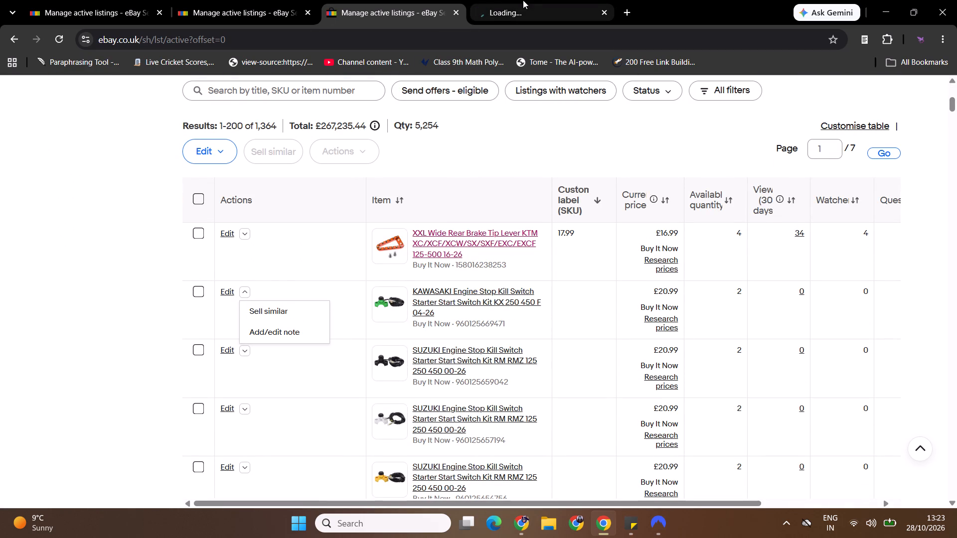
{"action": "left_click", "coordinate": [523, 0]}
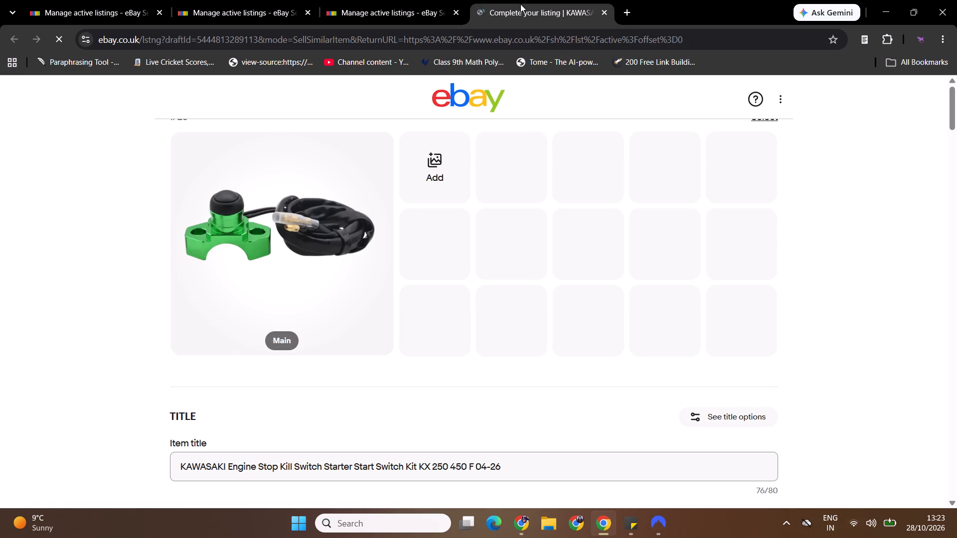
Replace the draft's green switch photo with the black kill switch image from Downloads.
{"action": "left_click", "coordinate": [374, 154]}
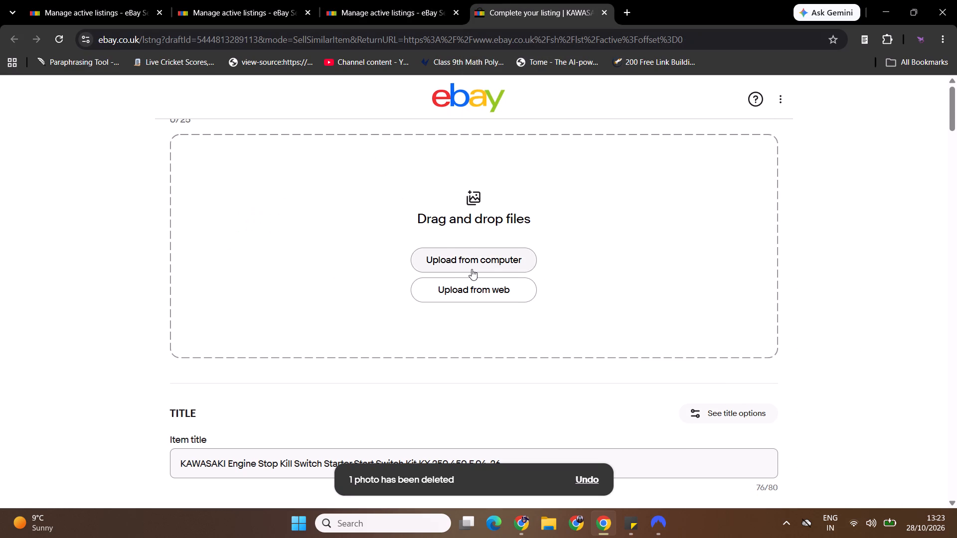
{"action": "left_click", "coordinate": [472, 269]}
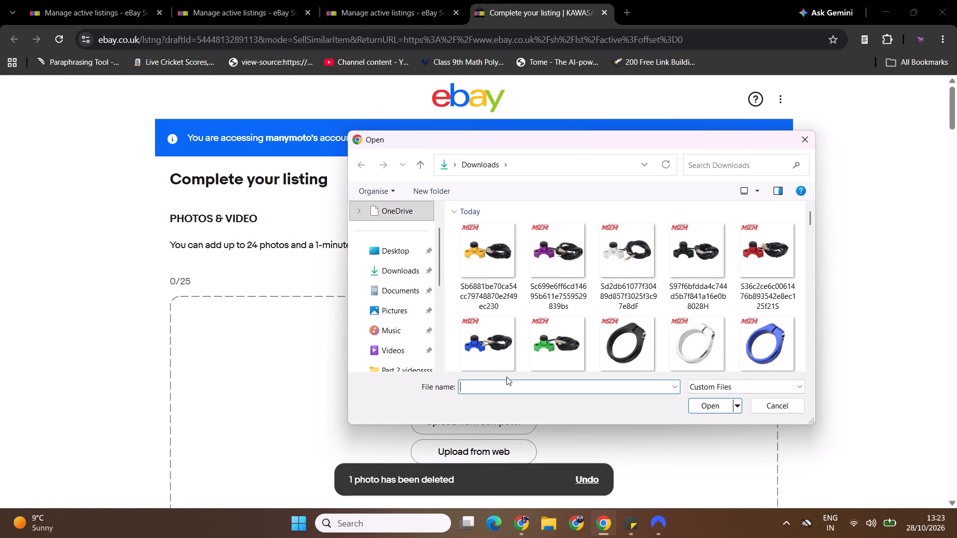
{"action": "left_click", "coordinate": [700, 263]}
{"action": "left_click", "coordinate": [717, 410]}
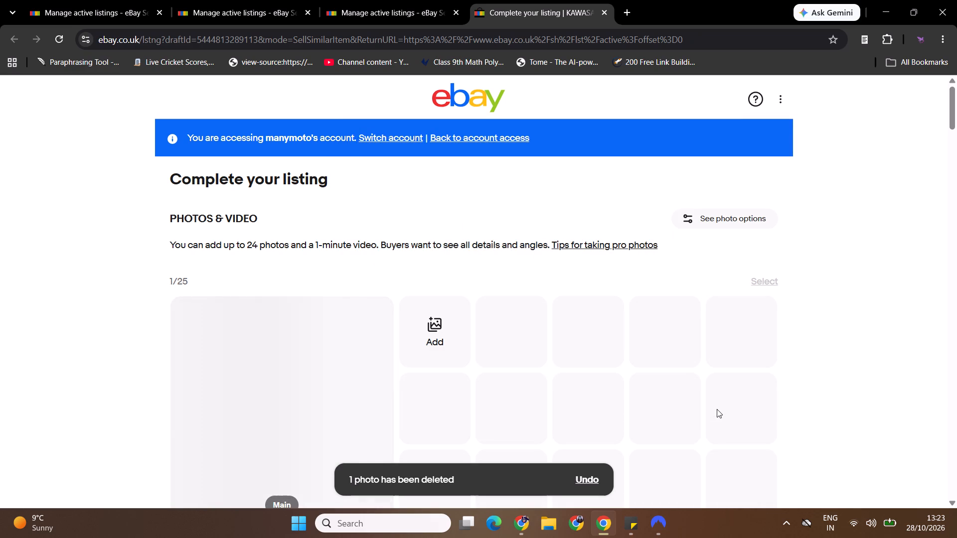
Crop the top of the black switch photo to remove the MSEM logo and save the edit.
{"action": "left_click", "coordinate": [322, 396]}
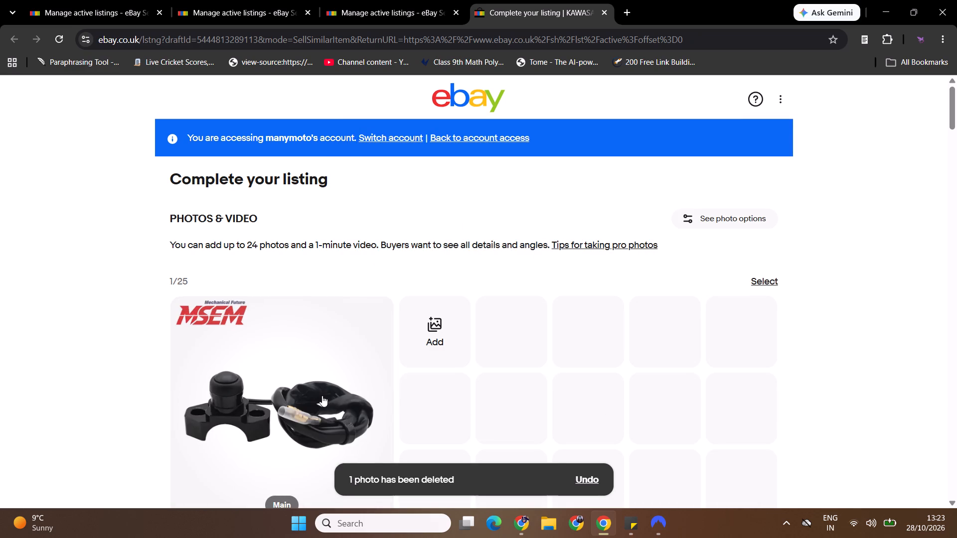
{"action": "left_click", "coordinate": [433, 419]}
{"action": "left_click_drag", "start_coordinate": [597, 144], "coordinate": [598, 145]}
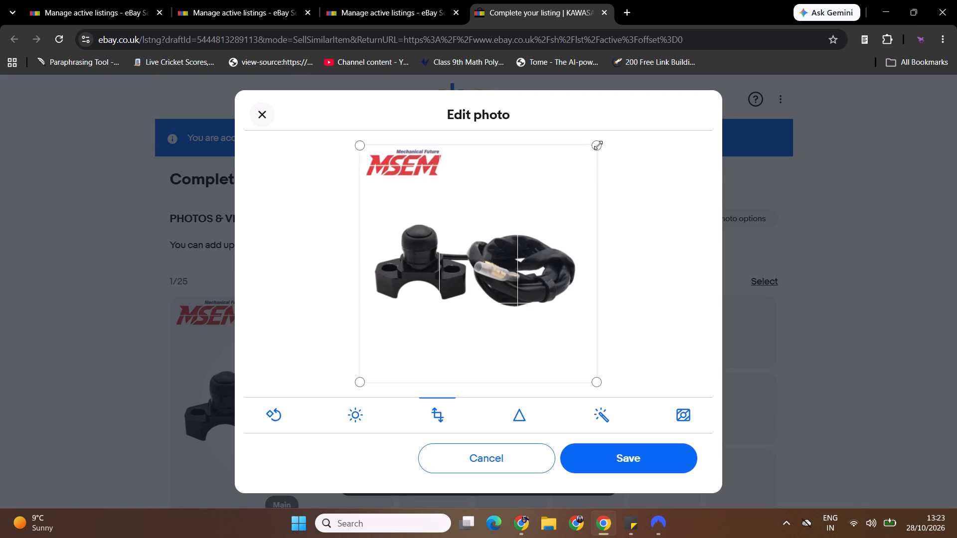
{"action": "left_click_drag", "start_coordinate": [598, 145], "coordinate": [604, 175]}
{"action": "left_click", "coordinate": [569, 449]}
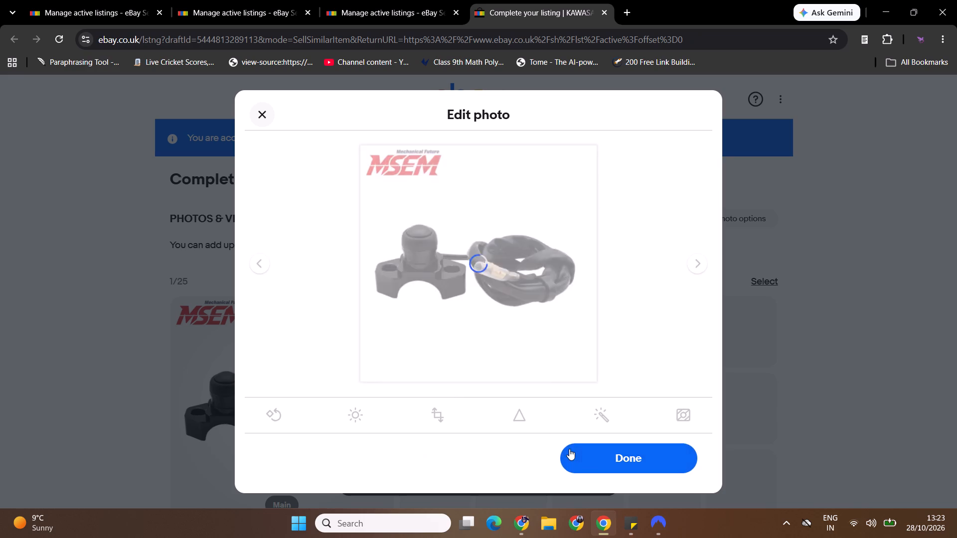
{"action": "left_click", "coordinate": [588, 460]}
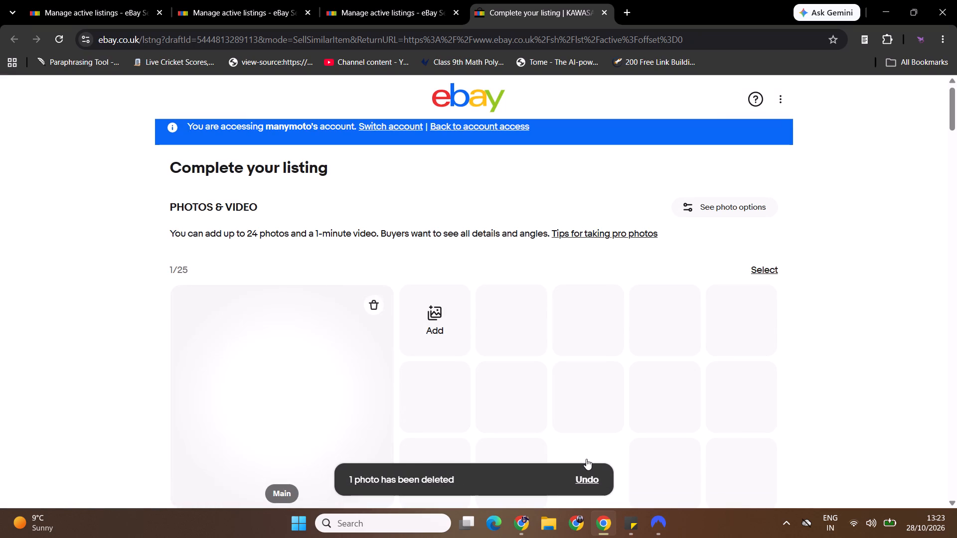
Look over the black Kawasaki draft's details, publish it with the displayed fees and return to the active listings.
{"action": "left_click_drag", "start_coordinate": [956, 114], "coordinate": [956, 170]}
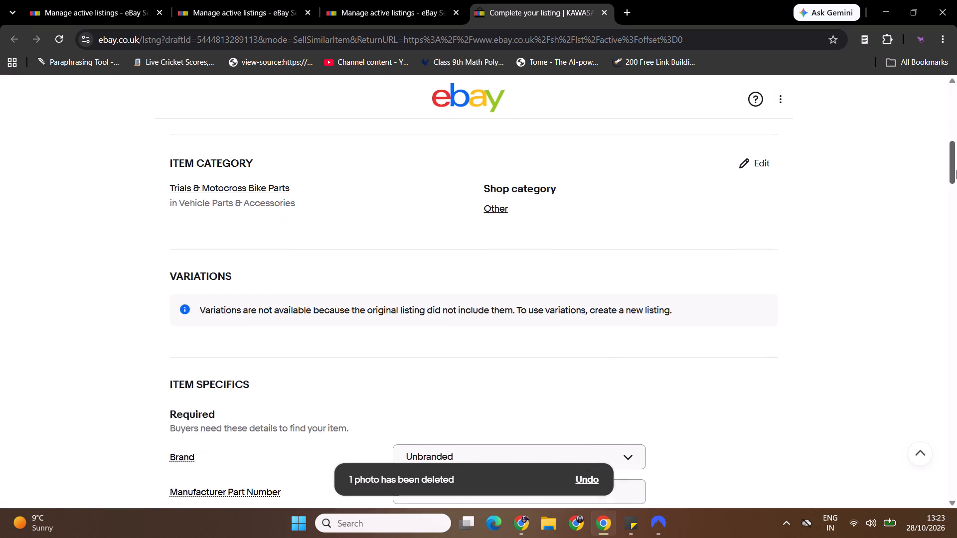
{"action": "left_click_drag", "start_coordinate": [956, 170], "coordinate": [955, 204]}
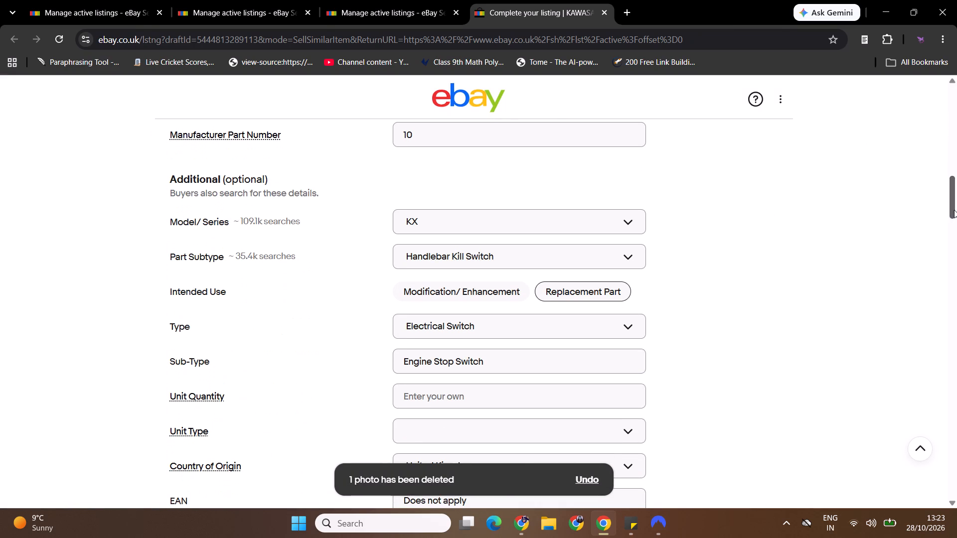
{"action": "left_click_drag", "start_coordinate": [956, 208], "coordinate": [939, 300]}
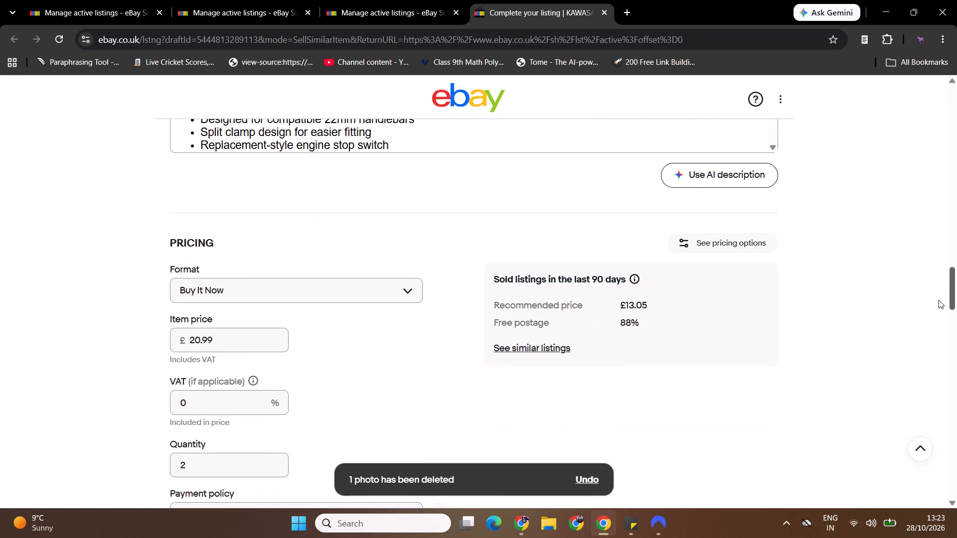
{"action": "left_click_drag", "start_coordinate": [939, 300], "coordinate": [956, 537]}
{"action": "left_click", "coordinate": [546, 296]}
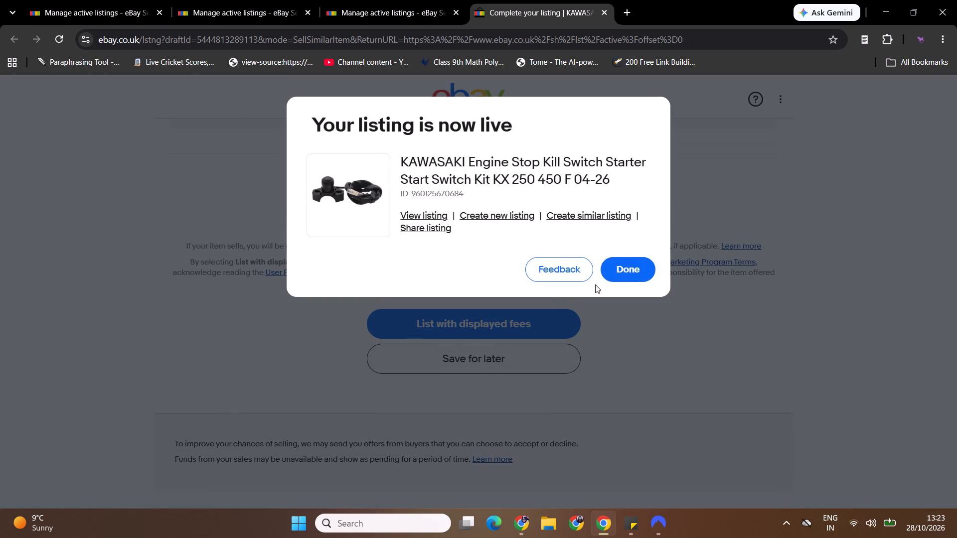
{"action": "left_click", "coordinate": [625, 274]}
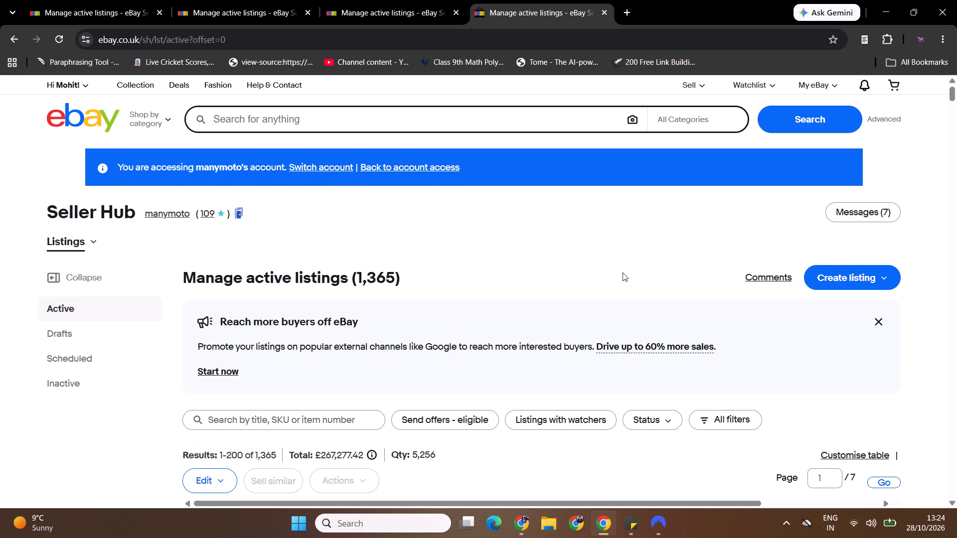
Create a similar listing from the black KAWASAKI kill switch listing, close two older active-listings tabs and open the new draft.
{"action": "left_click_drag", "start_coordinate": [954, 91], "coordinate": [954, 104]}
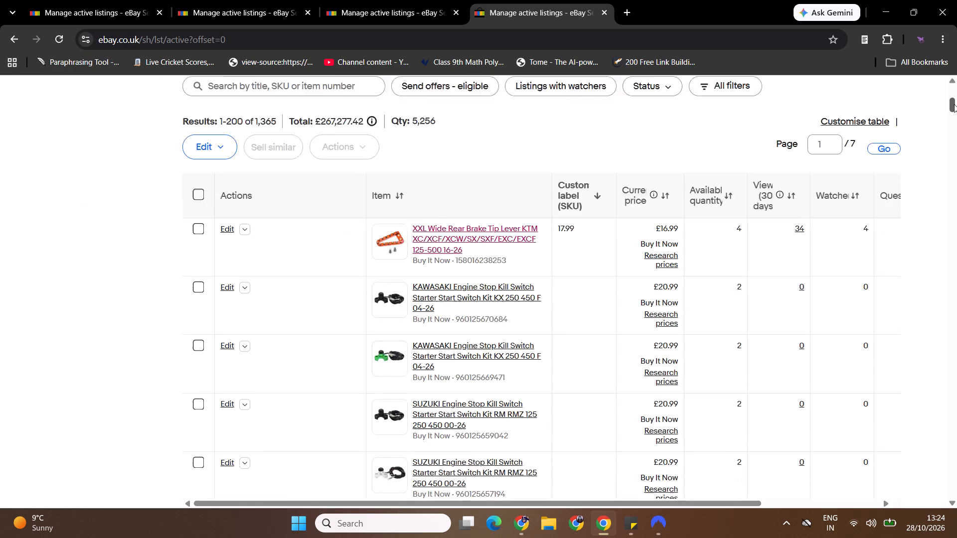
{"action": "left_click_drag", "start_coordinate": [954, 104], "coordinate": [954, 106]}
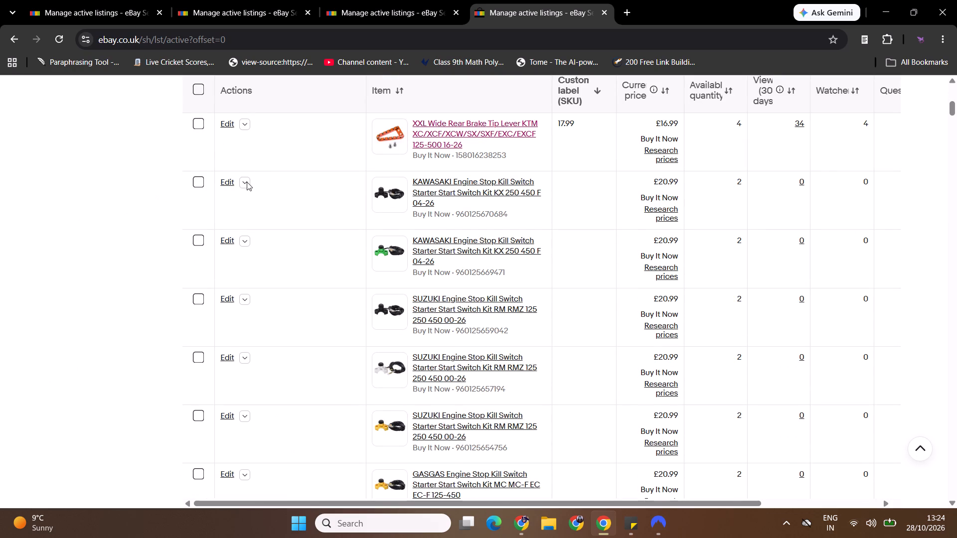
{"action": "left_click", "coordinate": [247, 182]}
{"action": "middle_click", "coordinate": [256, 196]}
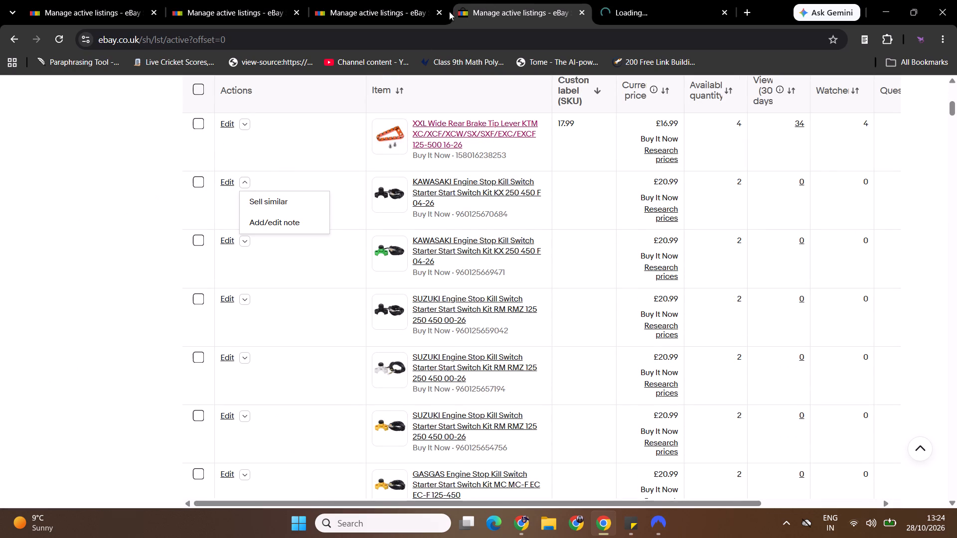
{"action": "left_click", "coordinate": [439, 15]}
{"action": "left_click", "coordinate": [298, 12]}
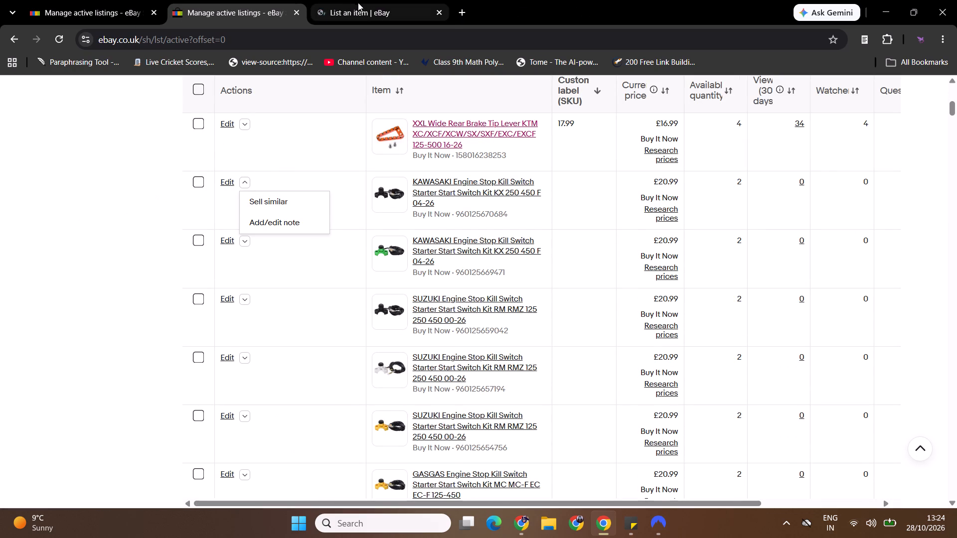
{"action": "left_click", "coordinate": [359, 1]}
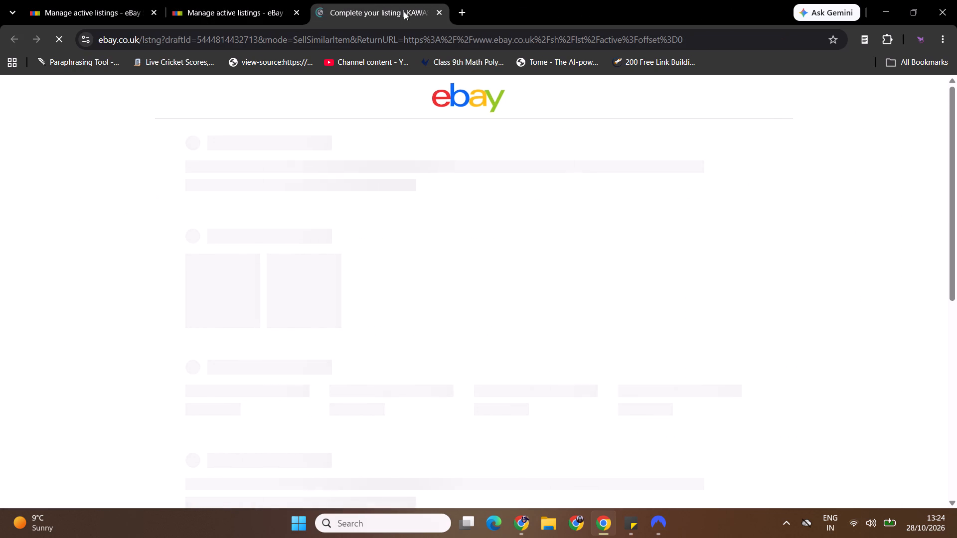
Replace the draft's black switch photo with the silver kill switch image from Downloads.
{"action": "left_click", "coordinate": [375, 146]}
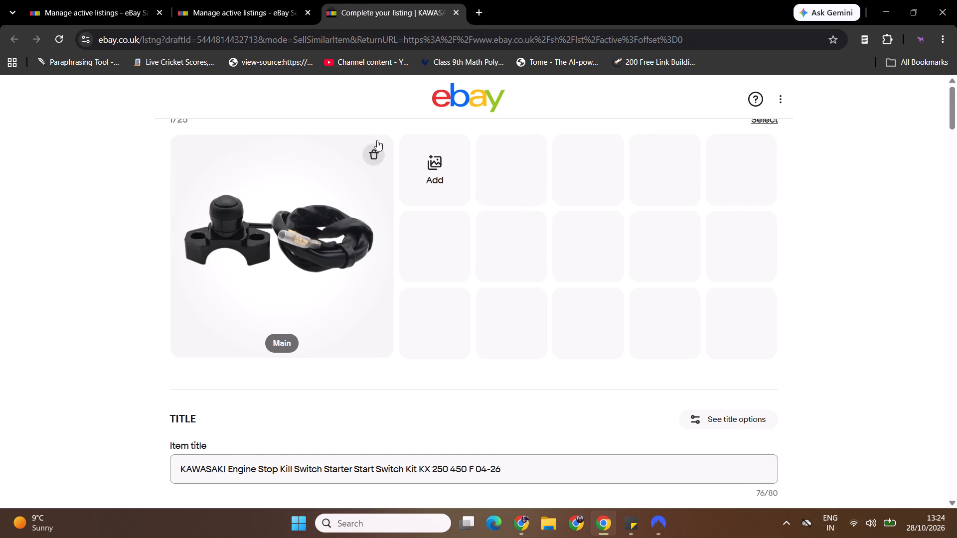
{"action": "left_click", "coordinate": [454, 250]}
{"action": "left_click", "coordinate": [469, 421]}
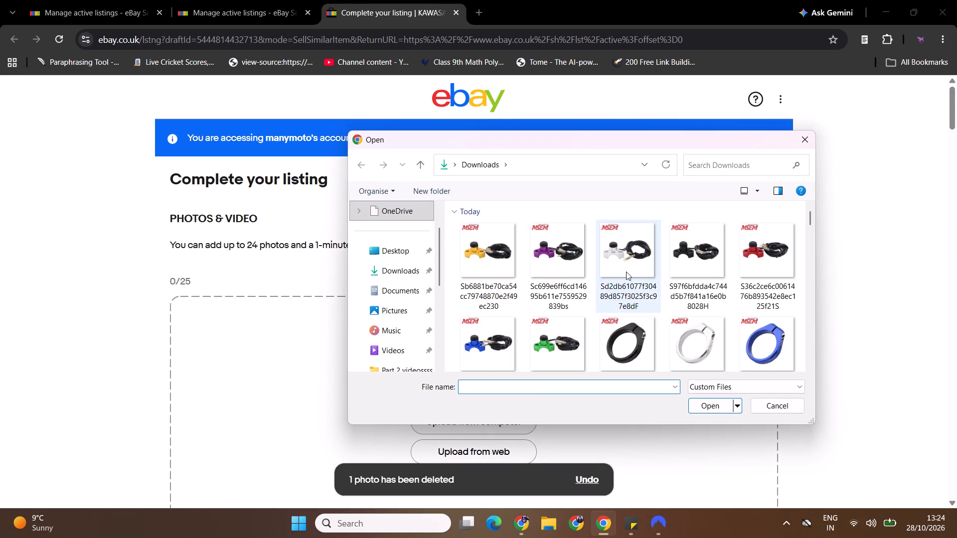
{"action": "left_click", "coordinate": [627, 257]}
{"action": "left_click", "coordinate": [716, 405]}
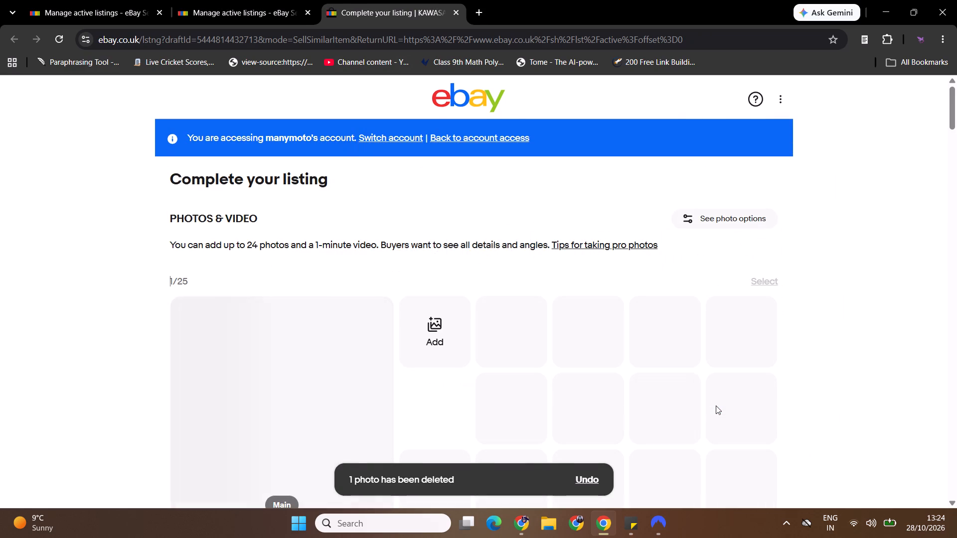
Crop the top of the silver switch photo to remove the MSEM logo and save the edit.
{"action": "left_click", "coordinate": [294, 408]}
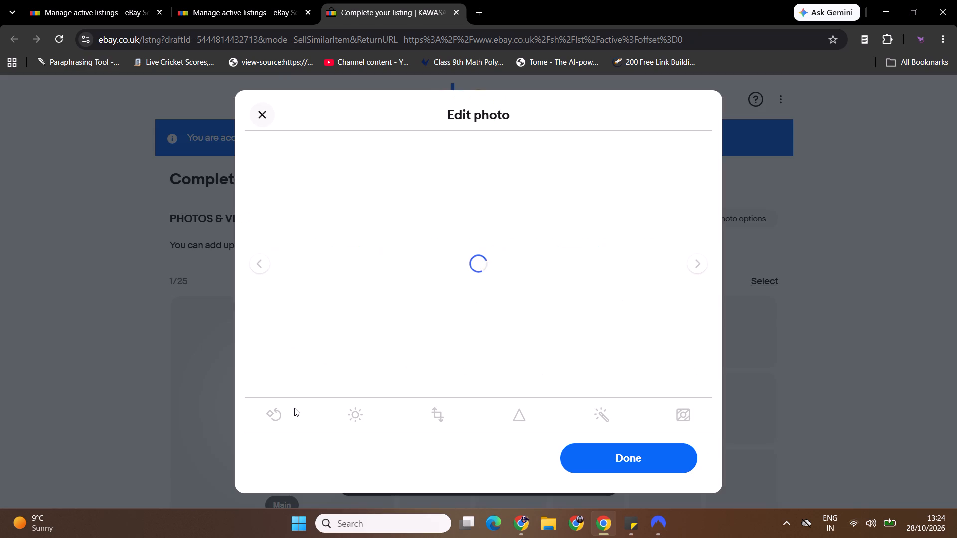
{"action": "left_click", "coordinate": [442, 411]}
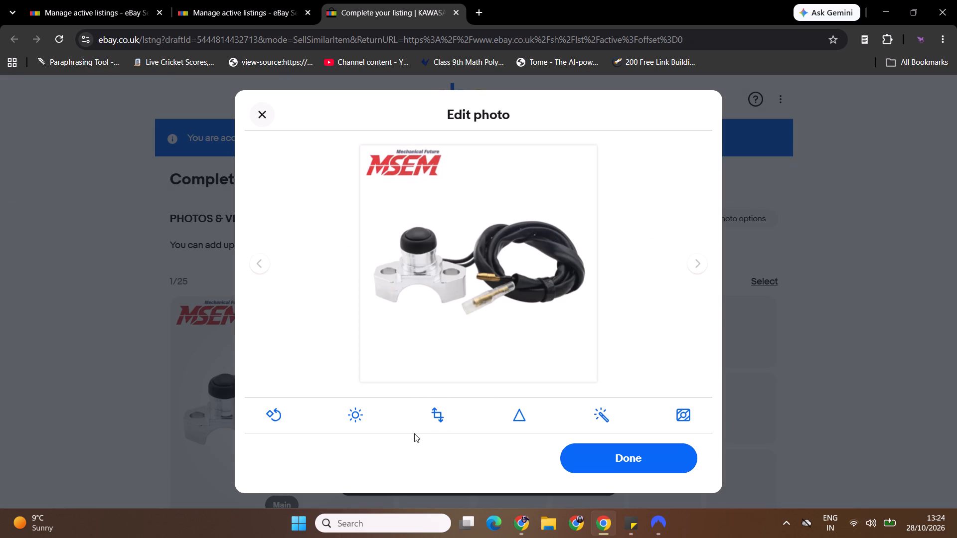
{"action": "left_click", "coordinate": [431, 417]}
{"action": "left_click_drag", "start_coordinate": [597, 141], "coordinate": [601, 151]}
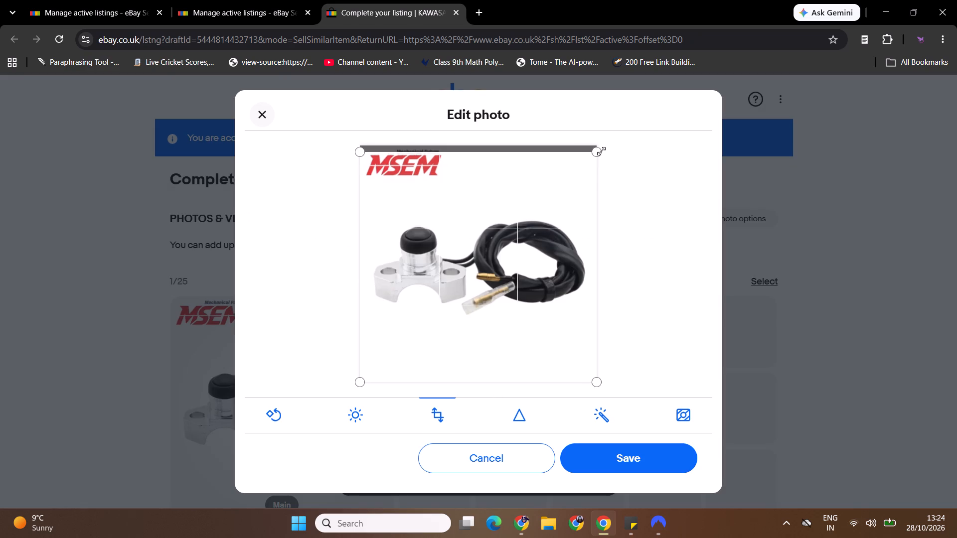
{"action": "left_click_drag", "start_coordinate": [601, 151], "coordinate": [620, 176]}
{"action": "left_click", "coordinate": [592, 458]}
{"action": "left_click", "coordinate": [592, 458]}
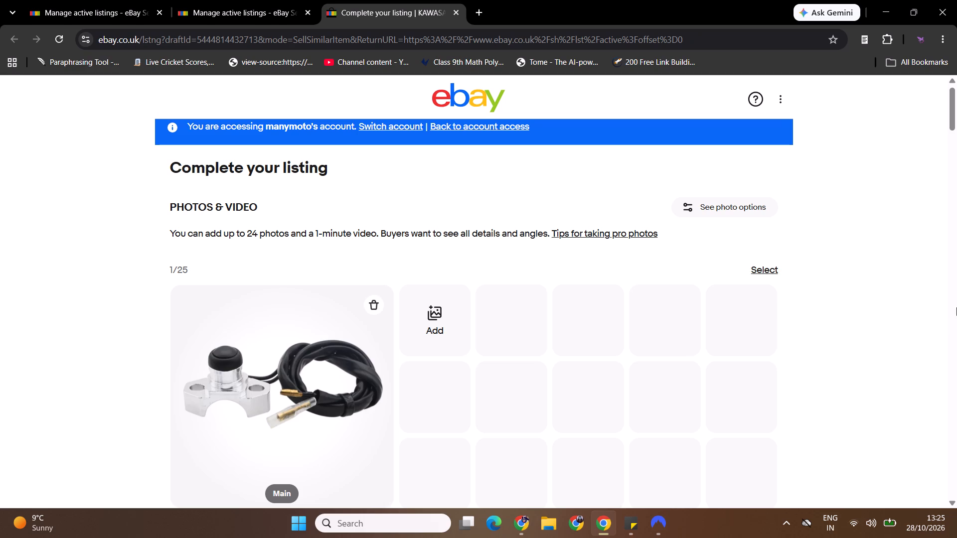
Check the silver Kawasaki draft's specifics and description, publish it with the displayed fees, and close the extra active-listings tab.
{"action": "left_click_drag", "start_coordinate": [956, 114], "coordinate": [956, 144]}
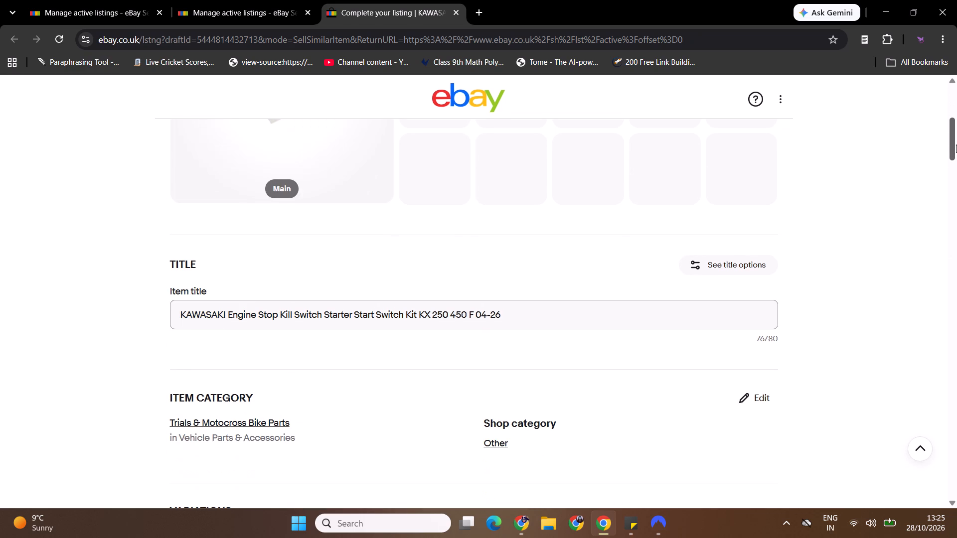
{"action": "left_click_drag", "start_coordinate": [956, 144], "coordinate": [956, 151]}
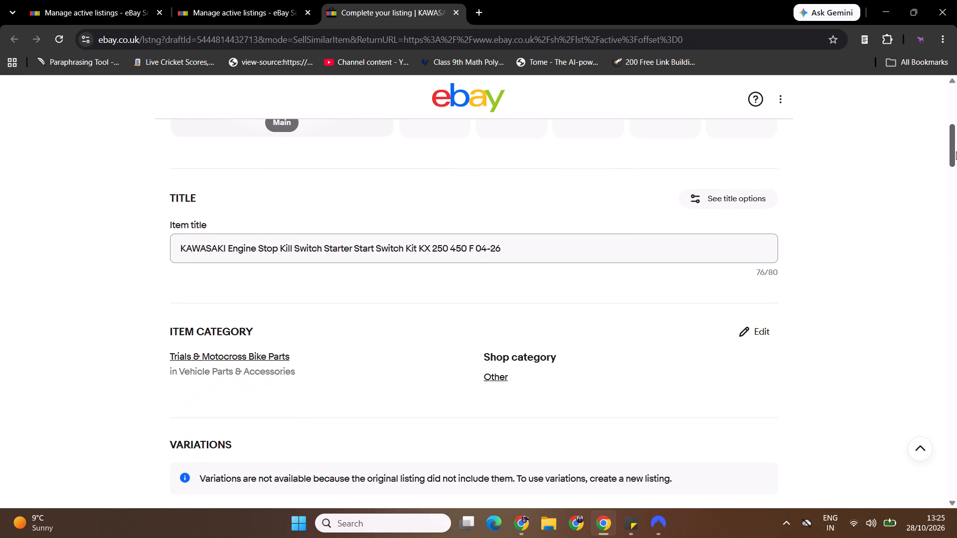
{"action": "left_click_drag", "start_coordinate": [956, 151], "coordinate": [956, 163]}
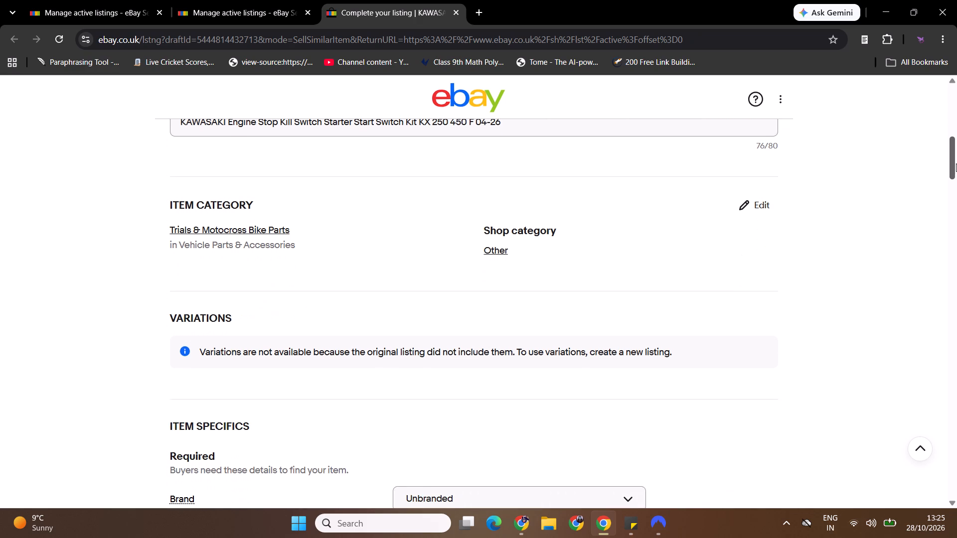
{"action": "left_click_drag", "start_coordinate": [956, 163], "coordinate": [955, 204]}
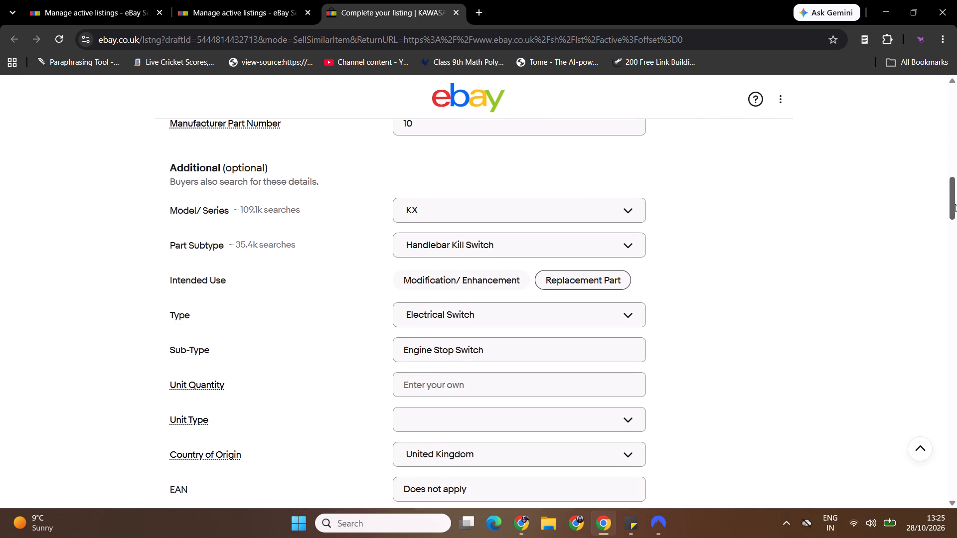
{"action": "left_click_drag", "start_coordinate": [955, 204], "coordinate": [947, 272]}
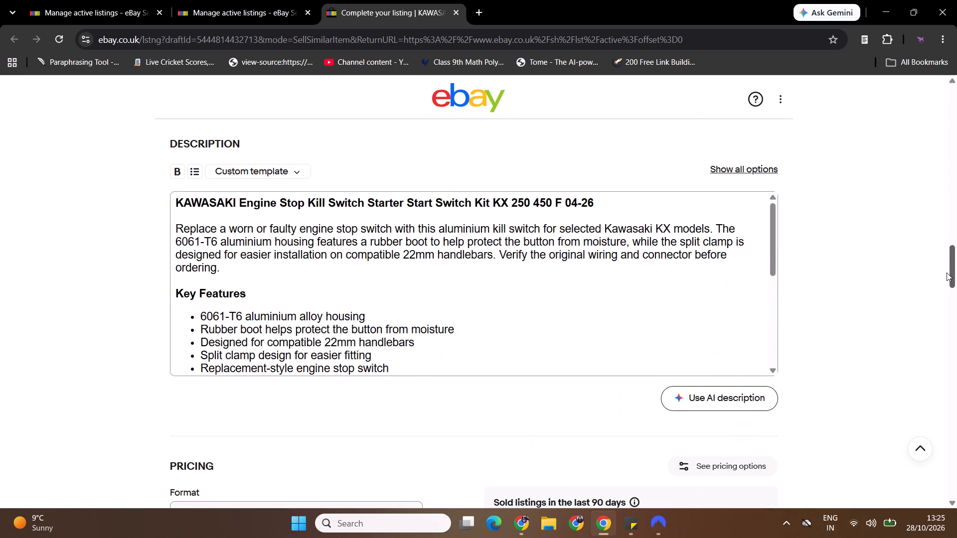
{"action": "left_click_drag", "start_coordinate": [947, 272], "coordinate": [956, 499]}
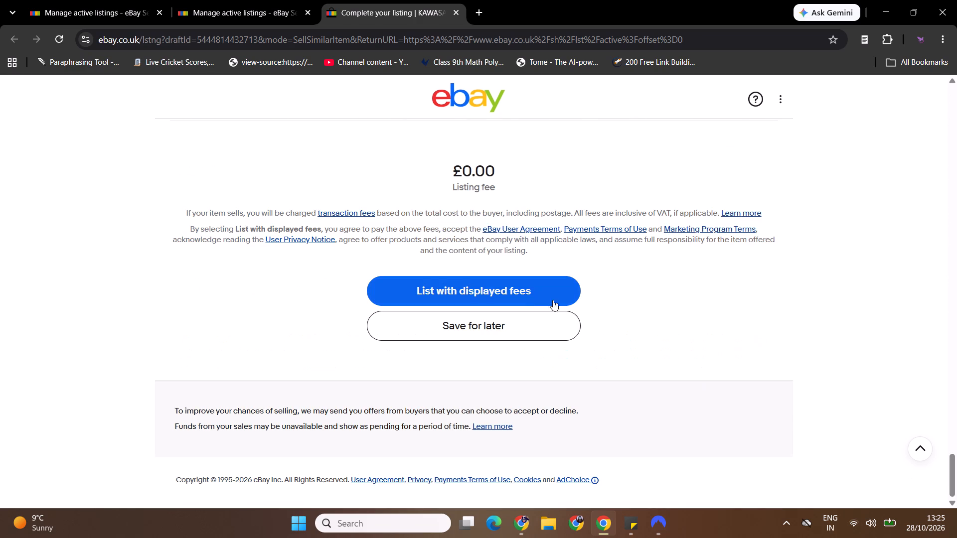
{"action": "left_click", "coordinate": [531, 291]}
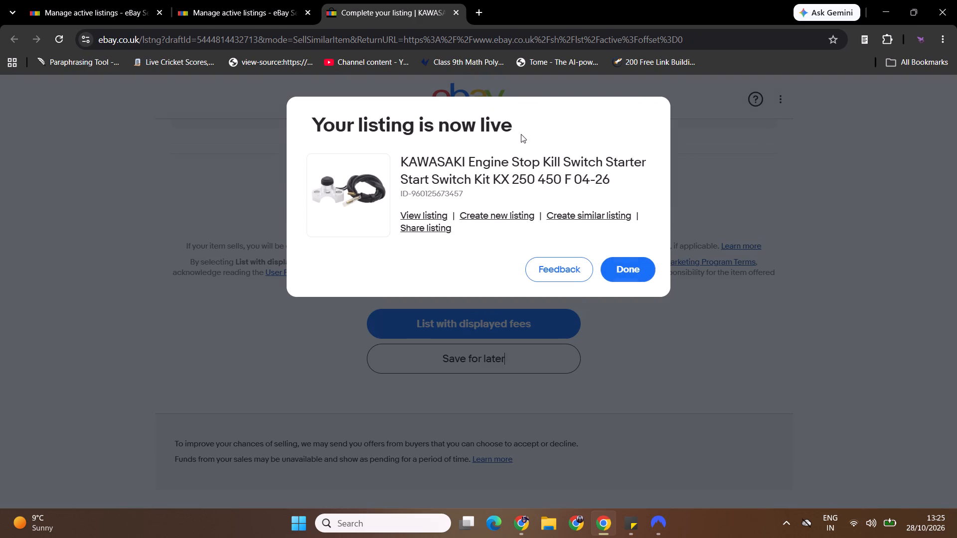
{"action": "left_click", "coordinate": [623, 268]}
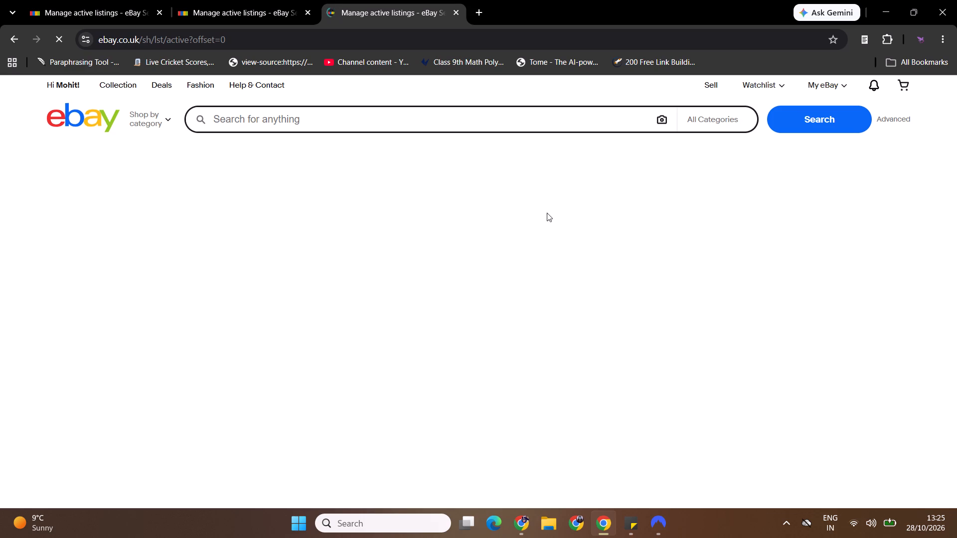
{"action": "left_click", "coordinate": [308, 10]}
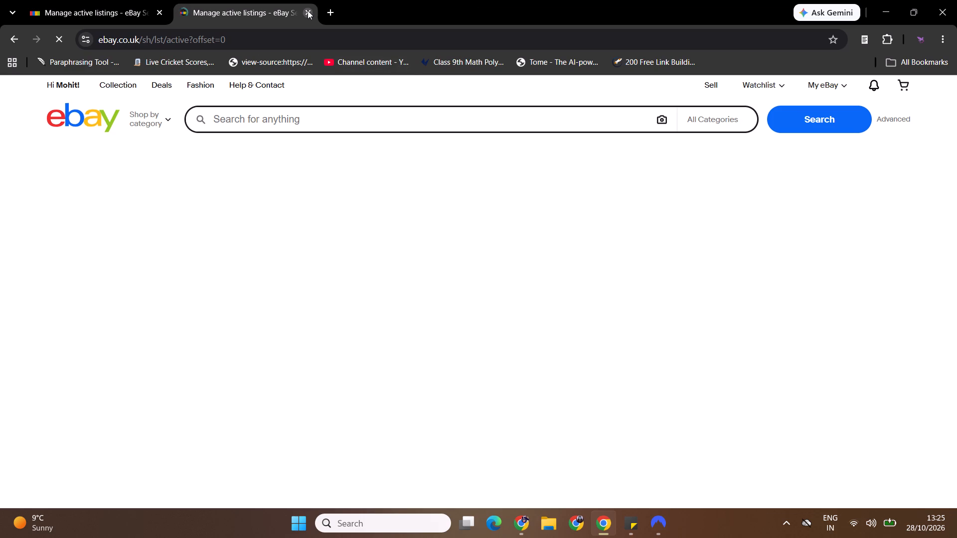
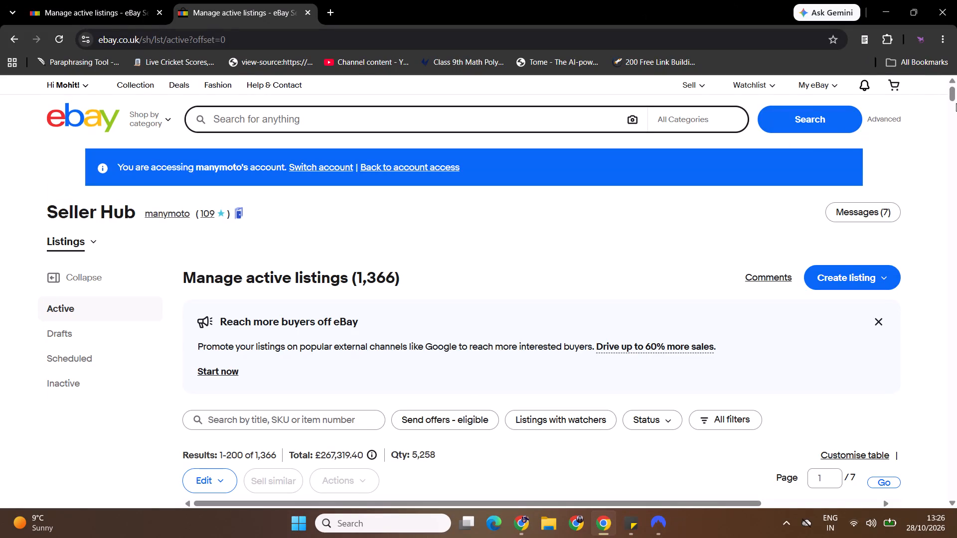
Create a similar listing from the silver KAWASAKI kill switch listing and open its new draft.
{"action": "left_click", "coordinate": [951, 92]}
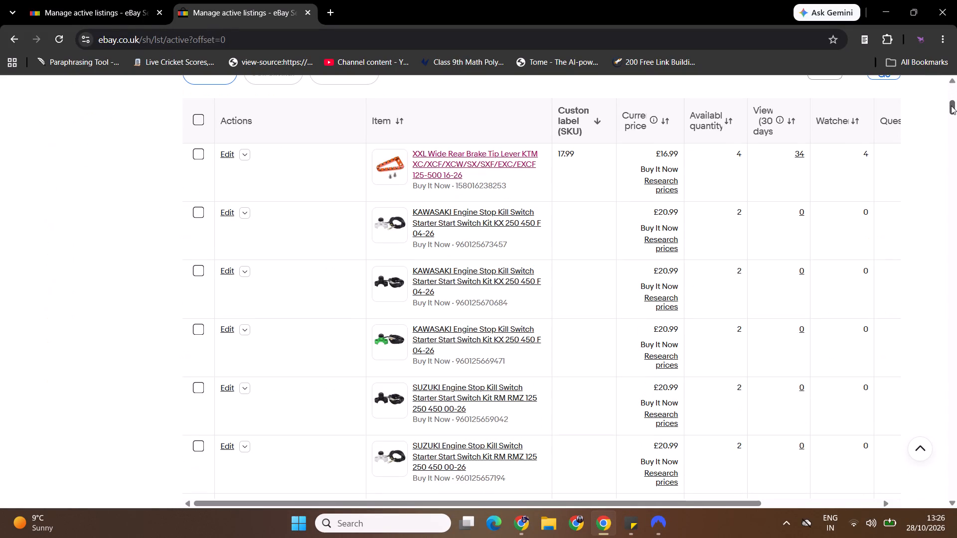
{"action": "left_click", "coordinate": [247, 213]}
{"action": "middle_click", "coordinate": [259, 235]}
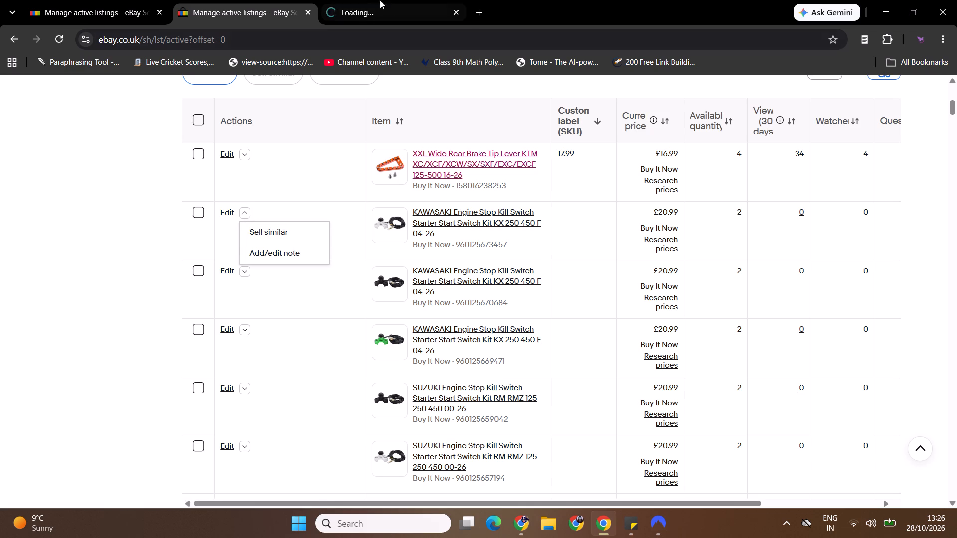
{"action": "left_click", "coordinate": [409, 0]}
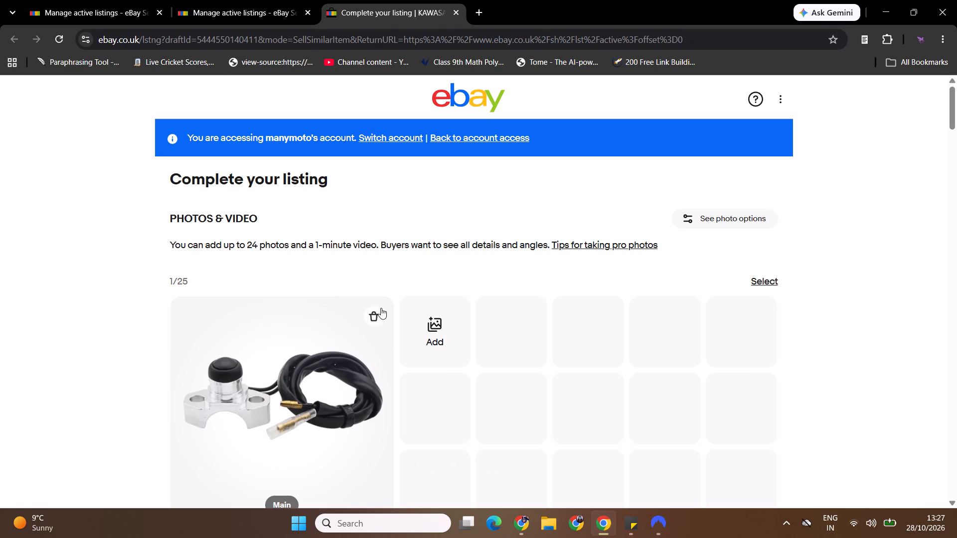
Replace the draft's silver switch photo with the gold kill switch image from Downloads.
{"action": "left_click", "coordinate": [378, 312]}
{"action": "left_click", "coordinate": [487, 416]}
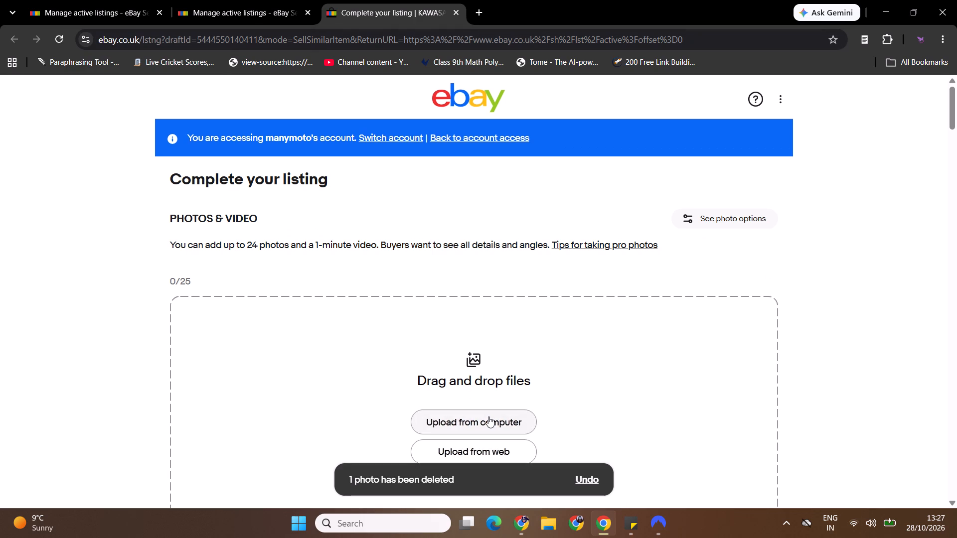
{"action": "left_click", "coordinate": [497, 258]}
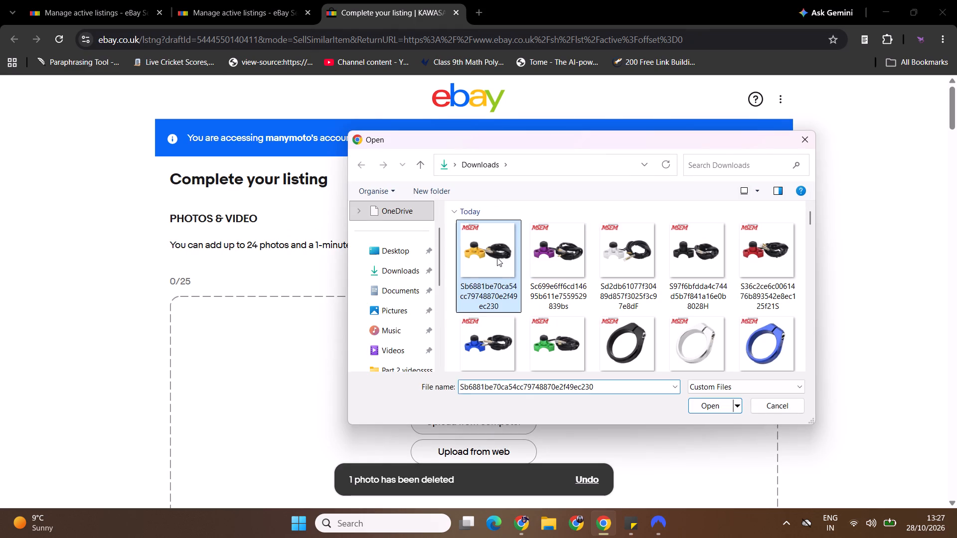
{"action": "left_click", "coordinate": [710, 406]}
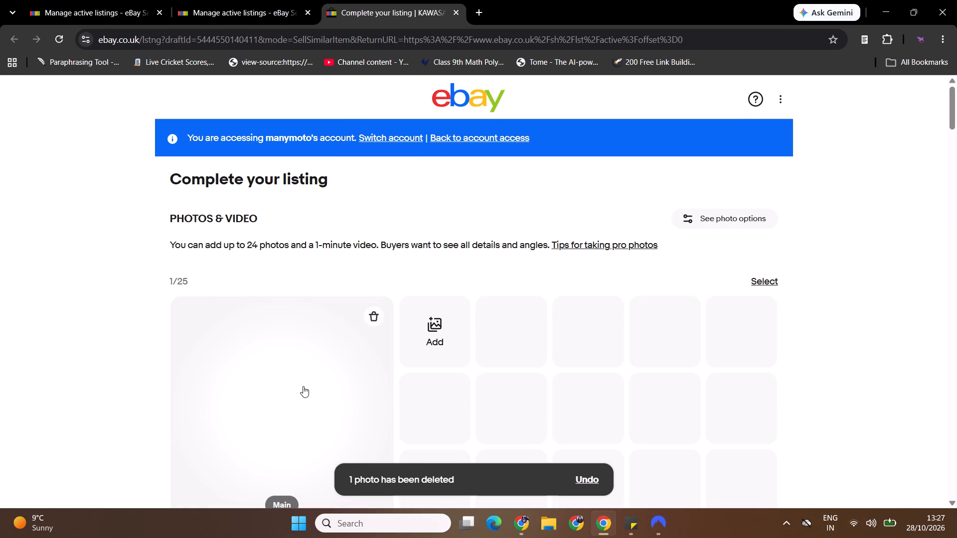
Crop the top of the gold switch photo to remove the MSEM logo and save the edit.
{"action": "left_click", "coordinate": [306, 385]}
{"action": "left_click", "coordinate": [433, 413]}
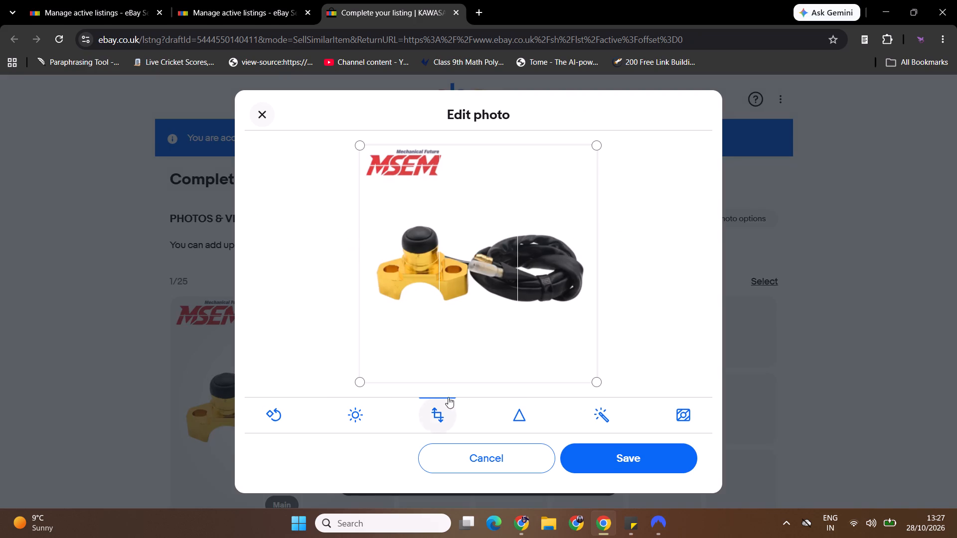
{"action": "left_click_drag", "start_coordinate": [597, 143], "coordinate": [624, 189]}
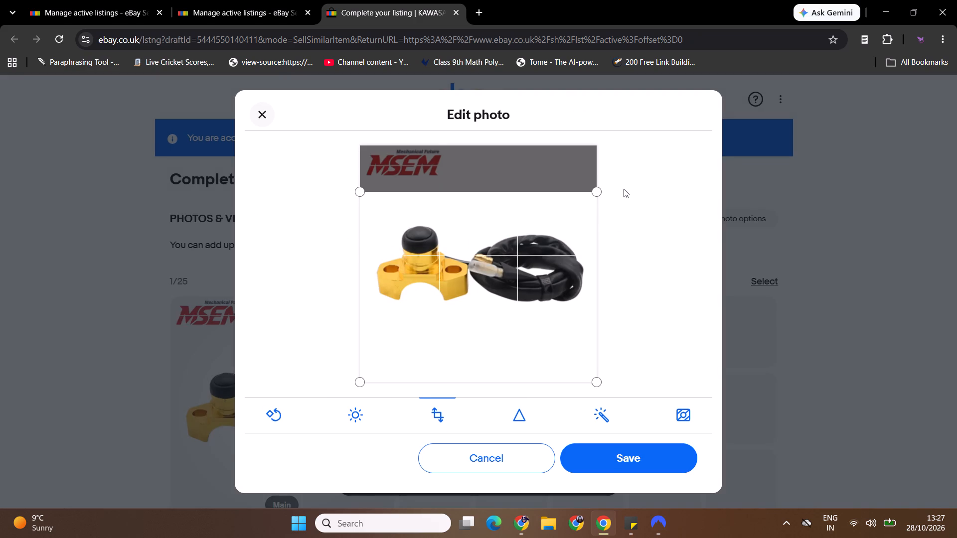
{"action": "left_click_drag", "start_coordinate": [624, 189], "coordinate": [626, 179]}
{"action": "left_click", "coordinate": [600, 453]}
{"action": "left_click", "coordinate": [600, 452]}
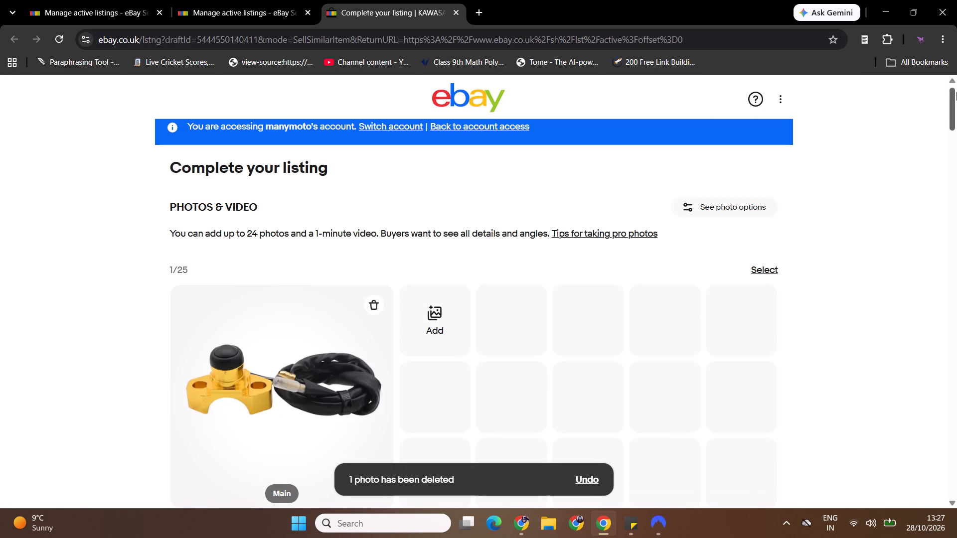
Publish the gold KAWASAKI kill switch draft with the displayed fees and return to the active listings.
{"action": "left_click_drag", "start_coordinate": [956, 94], "coordinate": [949, 240]}
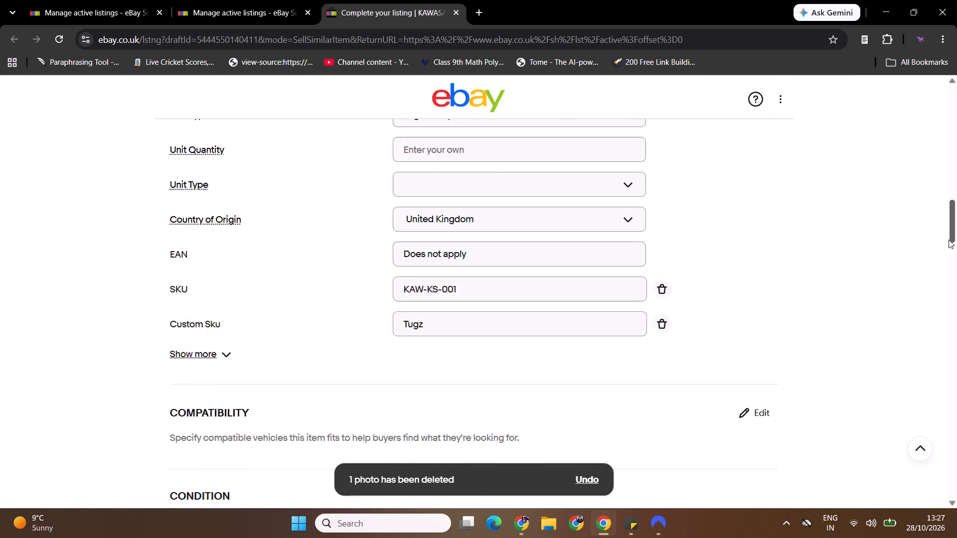
{"action": "left_click_drag", "start_coordinate": [949, 240], "coordinate": [952, 530]}
{"action": "left_click", "coordinate": [436, 297]}
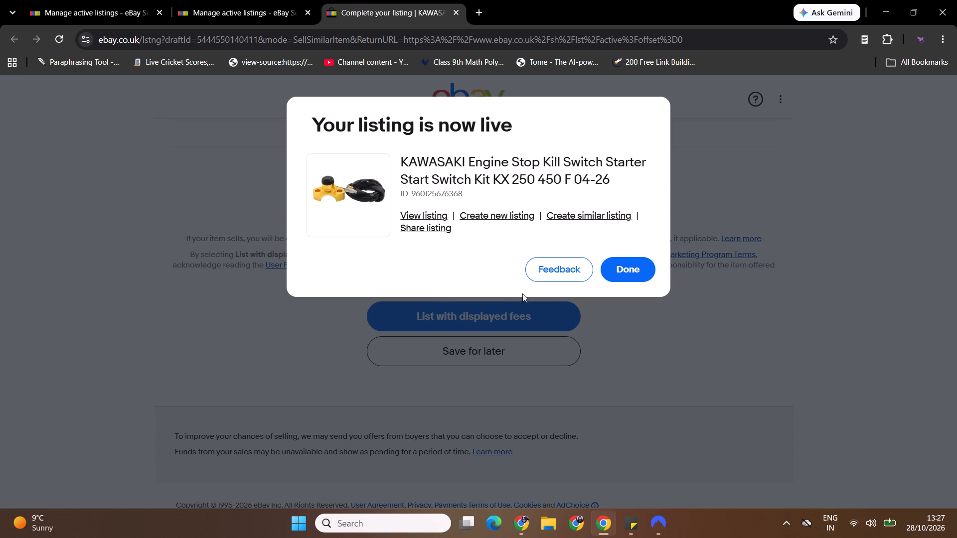
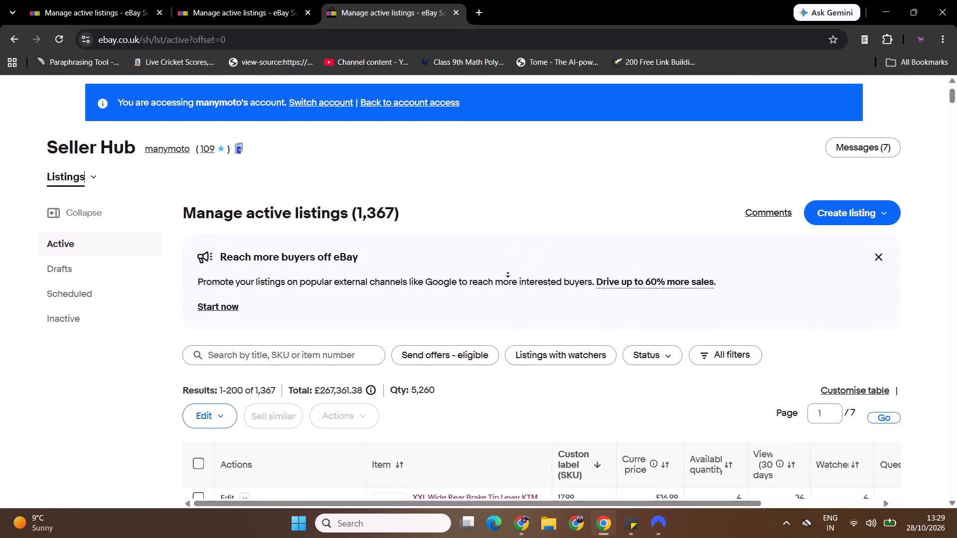
{"action": "left_click", "coordinate": [509, 286]}
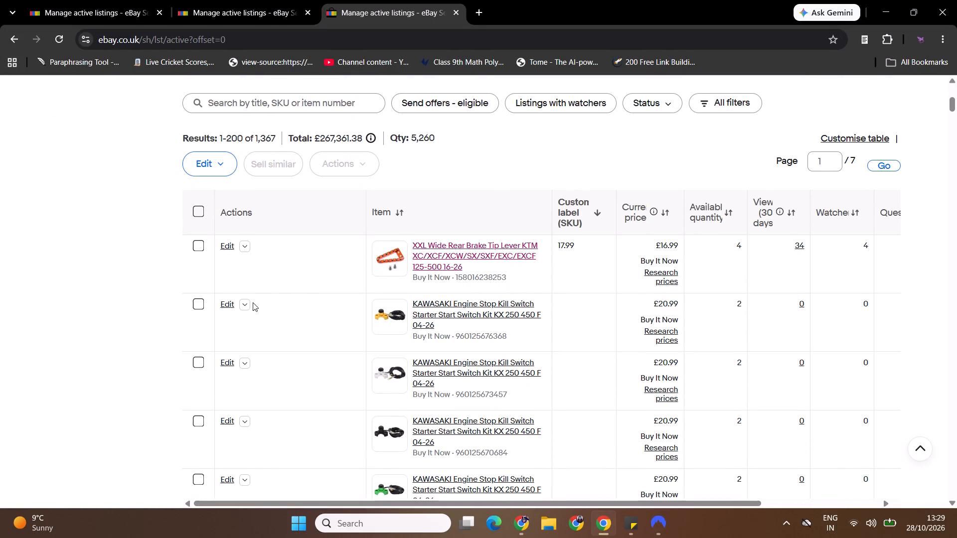
{"action": "left_click", "coordinate": [243, 305]}
{"action": "left_click", "coordinate": [264, 323], "text": "alt"}
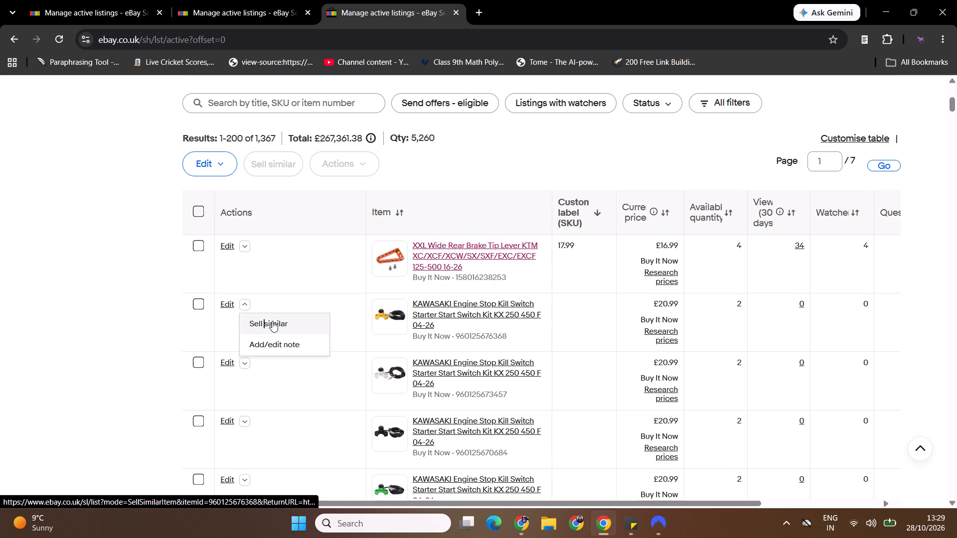
{"action": "left_click", "coordinate": [273, 321], "text": "alt"}
{"action": "left_click", "coordinate": [273, 321], "text": "ctrl"}
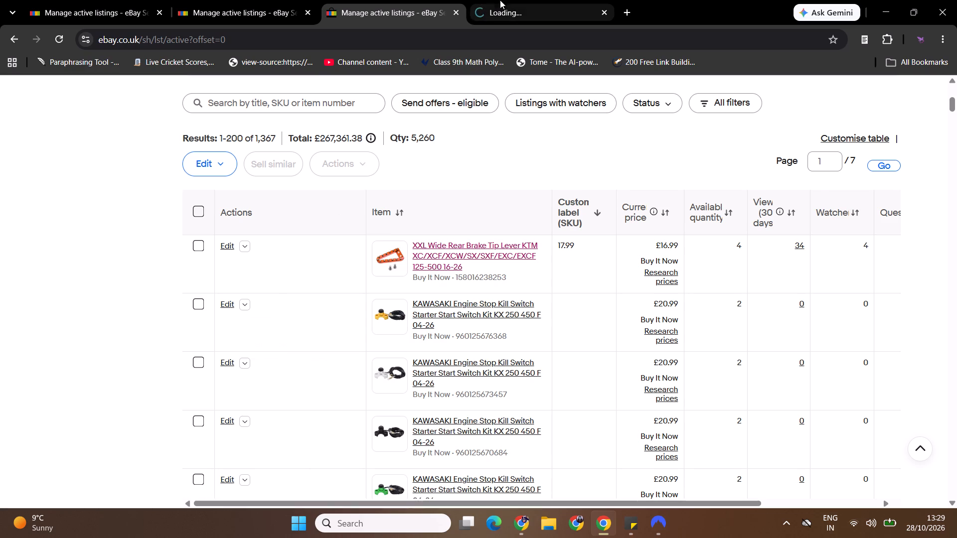
{"action": "left_click", "coordinate": [534, 0]}
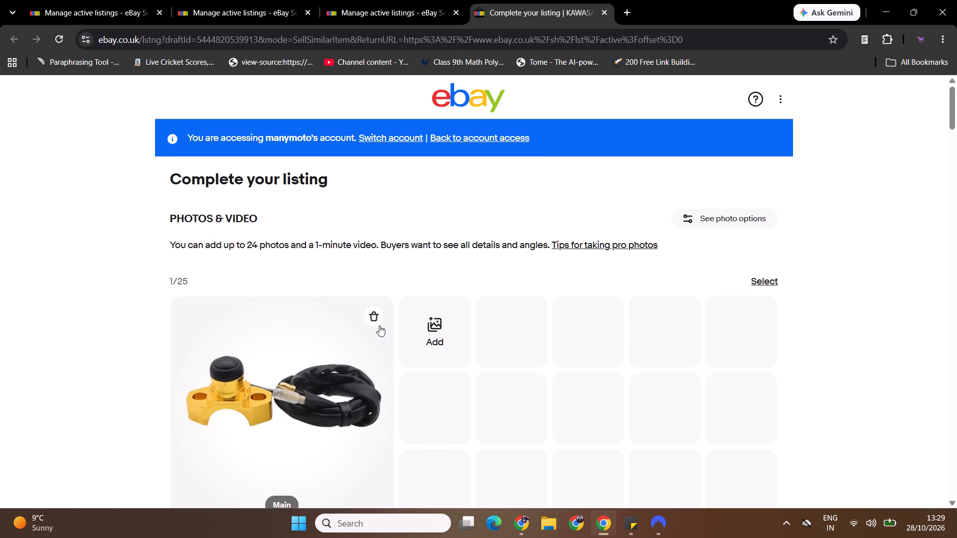
Replace the draft's gold switch photo with the red kill switch image from Downloads.
{"action": "left_click", "coordinate": [378, 320]}
{"action": "left_click", "coordinate": [460, 427]}
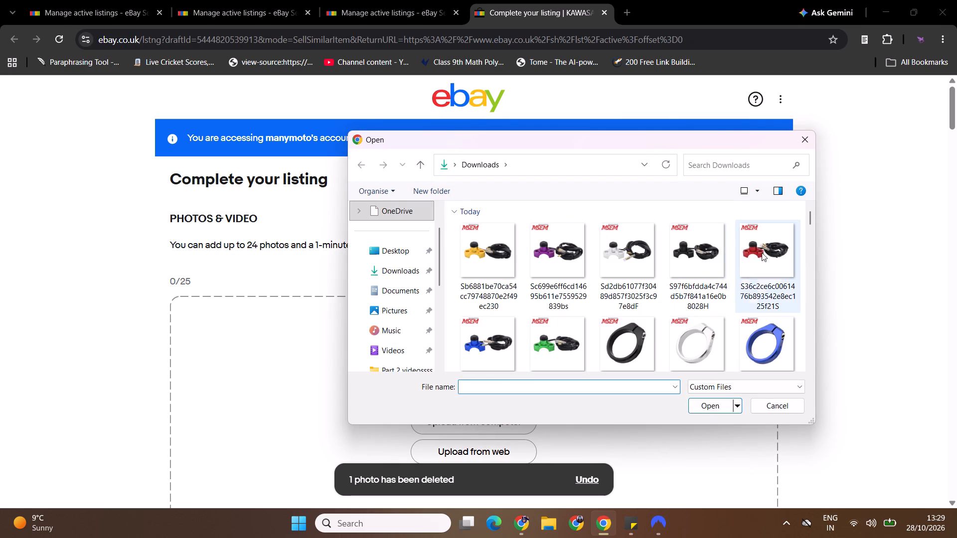
{"action": "left_click", "coordinate": [776, 247]}
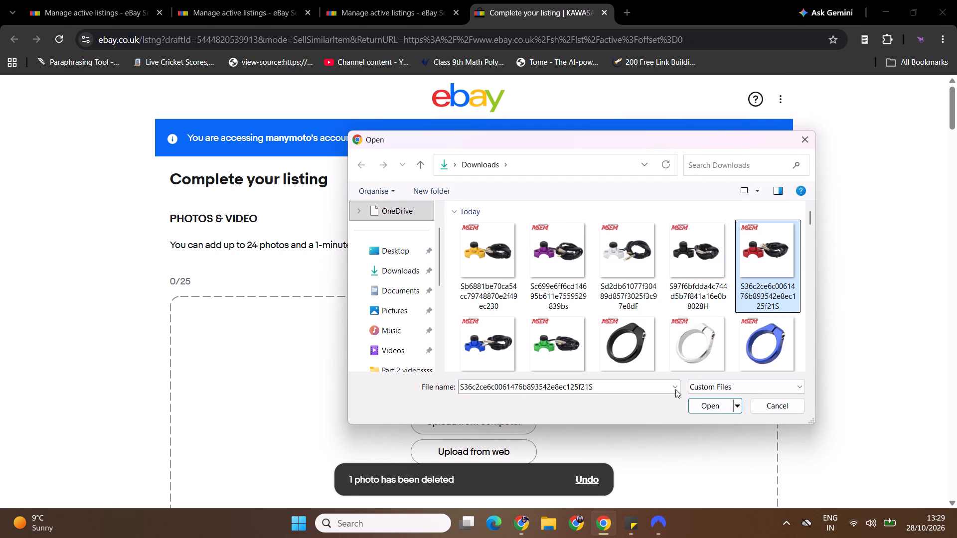
{"action": "left_click", "coordinate": [709, 409]}
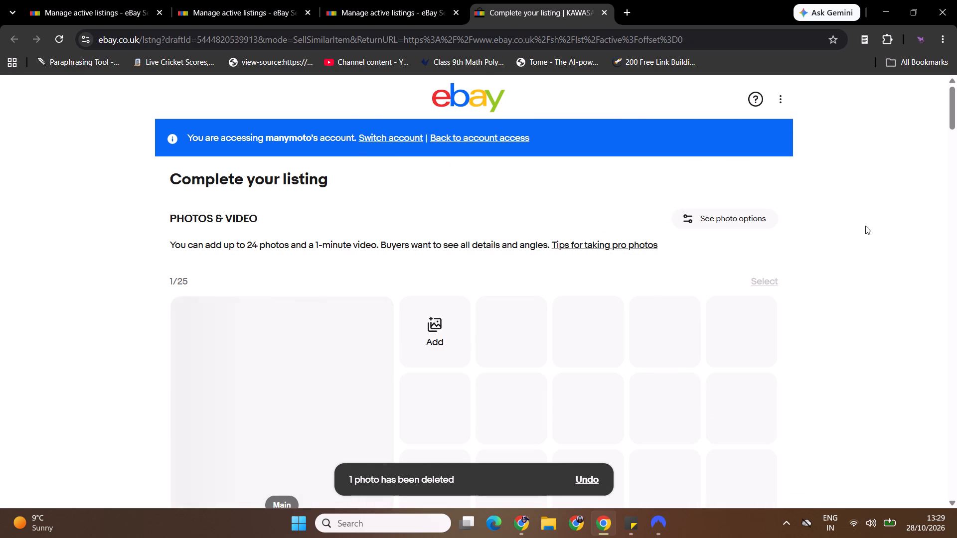
Crop the top of the red switch photo to remove the MSEM logo and save the edit.
{"action": "left_click_drag", "start_coordinate": [956, 112], "coordinate": [956, 121]}
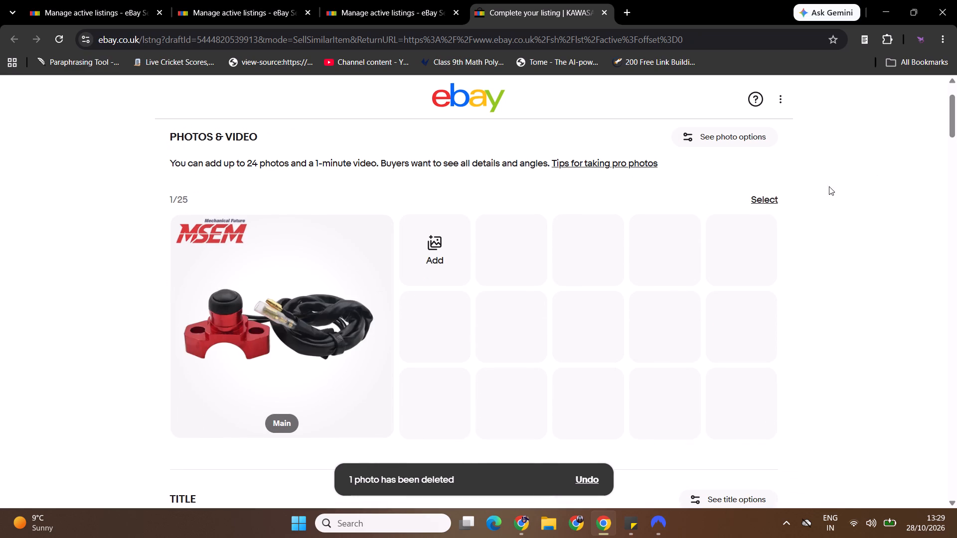
{"action": "left_click", "coordinate": [320, 291]}
{"action": "left_click", "coordinate": [425, 415]}
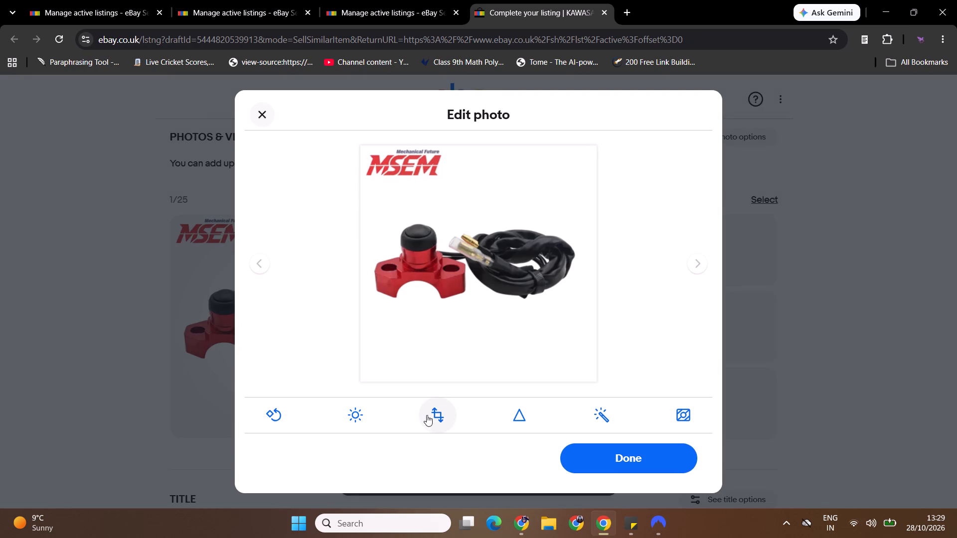
{"action": "left_click_drag", "start_coordinate": [595, 145], "coordinate": [613, 175]}
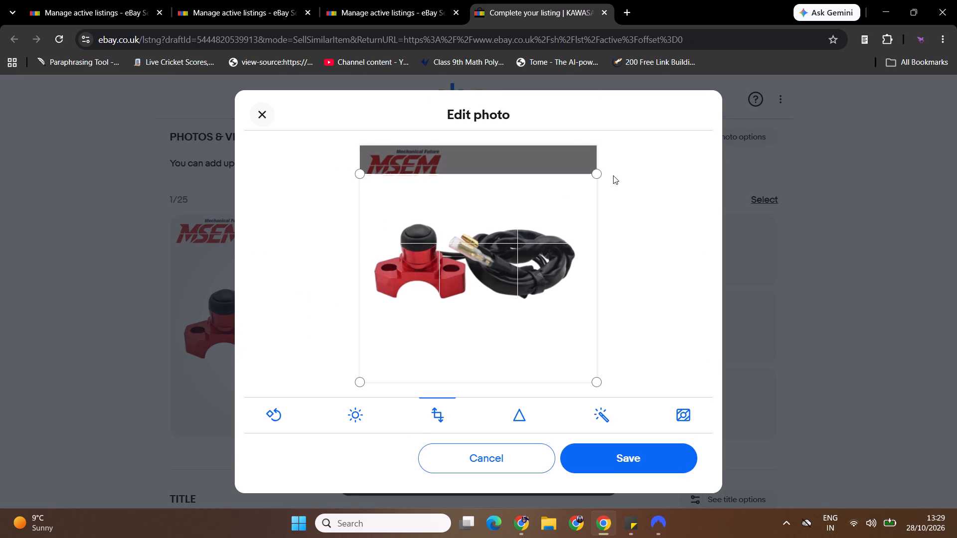
{"action": "left_click_drag", "start_coordinate": [613, 175], "coordinate": [614, 178]}
{"action": "left_click", "coordinate": [596, 455]}
{"action": "left_click", "coordinate": [597, 455]}
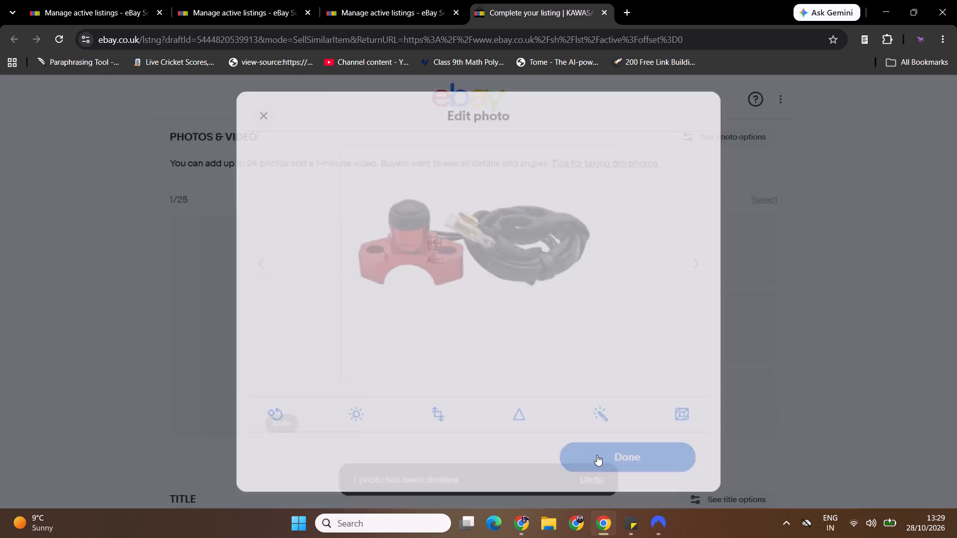
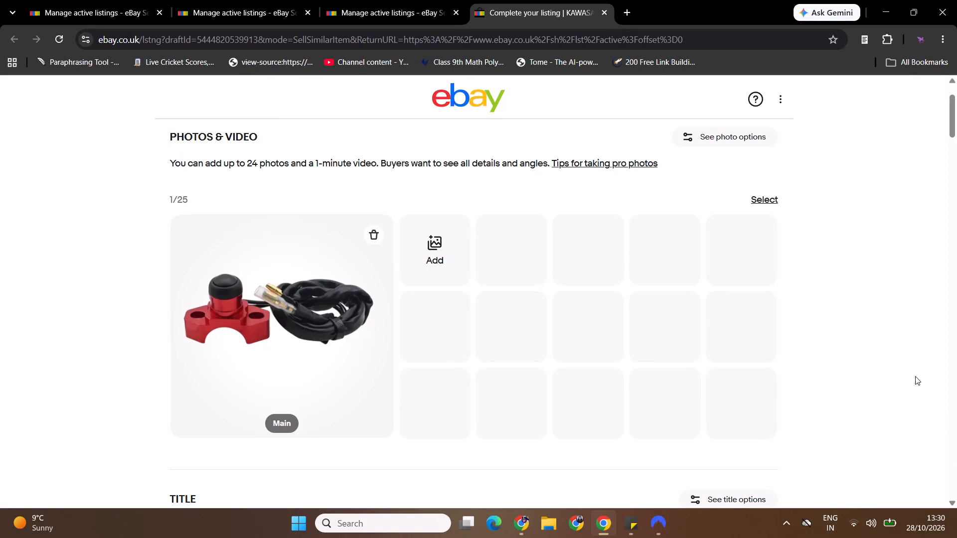
Replace the brand KAWASAKI with Honda at the start of the draft's item title.
{"action": "left_click_drag", "start_coordinate": [956, 110], "coordinate": [956, 130]}
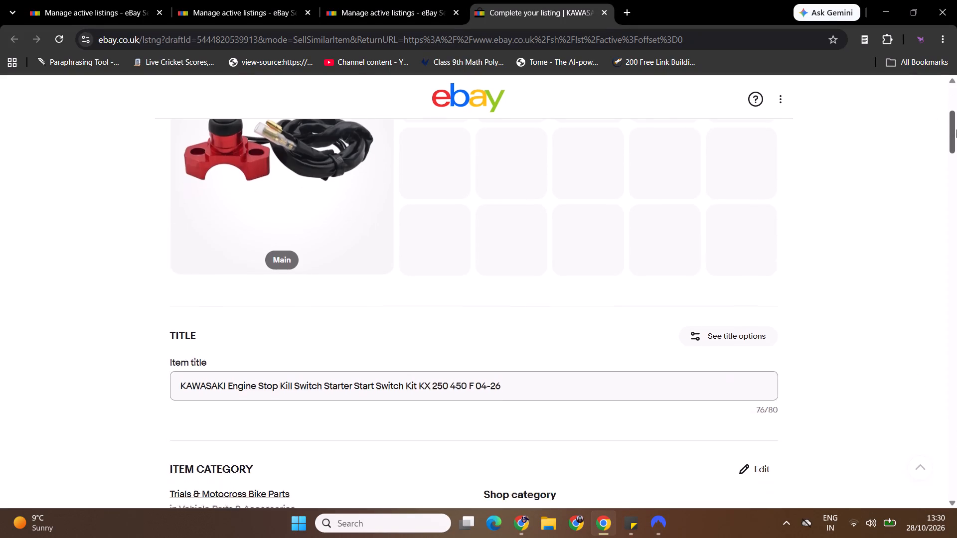
{"action": "left_click_drag", "start_coordinate": [956, 130], "coordinate": [956, 134]}
{"action": "double_click", "coordinate": [207, 315]}
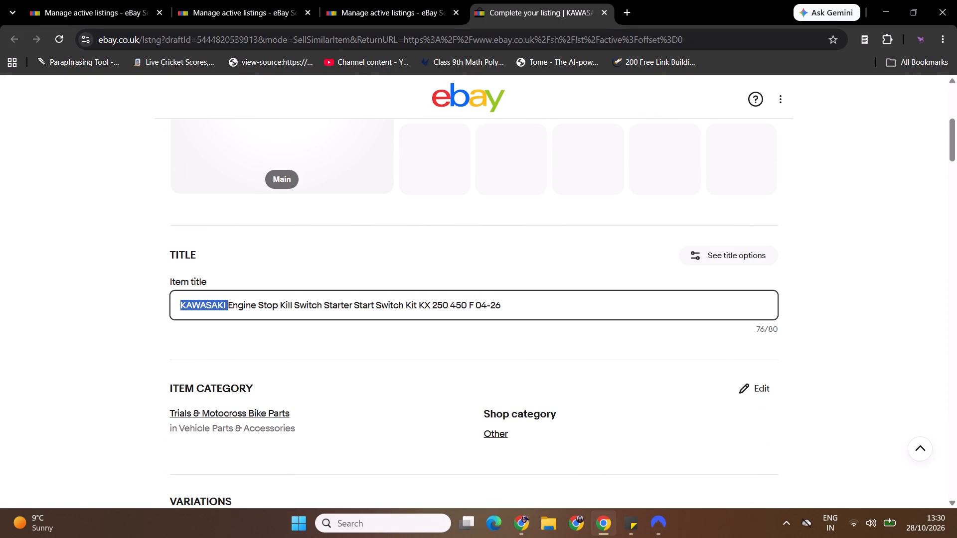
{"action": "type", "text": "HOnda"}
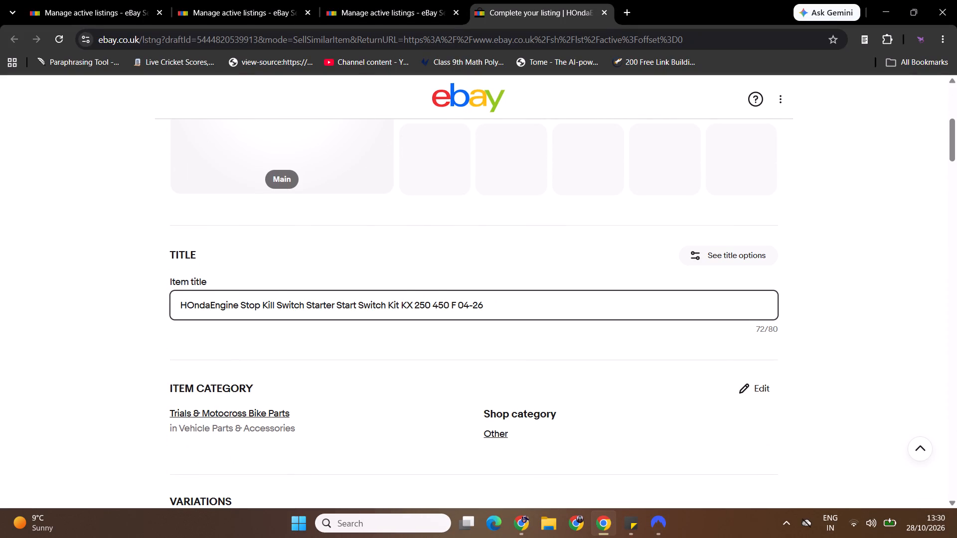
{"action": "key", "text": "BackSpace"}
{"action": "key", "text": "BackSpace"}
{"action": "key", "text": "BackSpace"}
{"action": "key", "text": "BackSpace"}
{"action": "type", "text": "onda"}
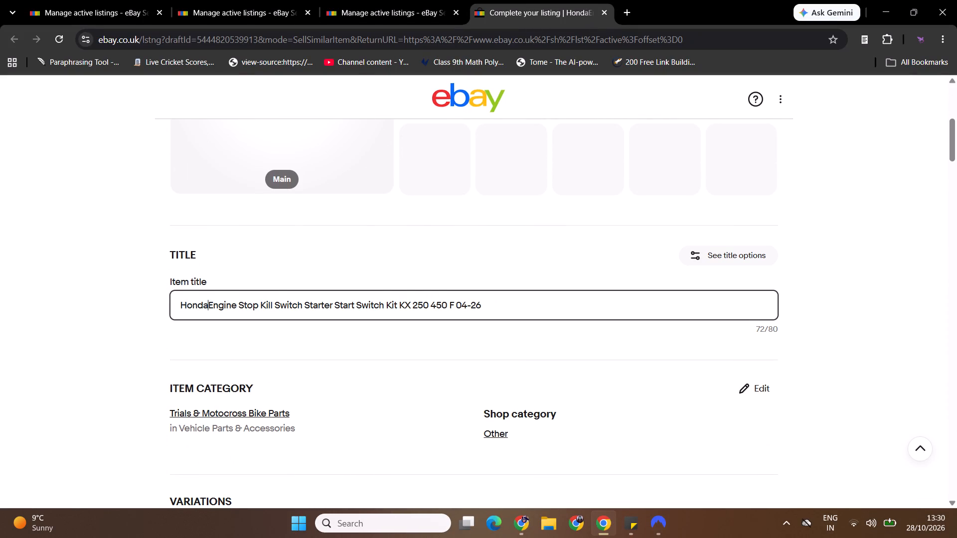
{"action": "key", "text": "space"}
Replace the model code KX in the item title with CR CRF, using the Honda title in ChatGPT as reference.
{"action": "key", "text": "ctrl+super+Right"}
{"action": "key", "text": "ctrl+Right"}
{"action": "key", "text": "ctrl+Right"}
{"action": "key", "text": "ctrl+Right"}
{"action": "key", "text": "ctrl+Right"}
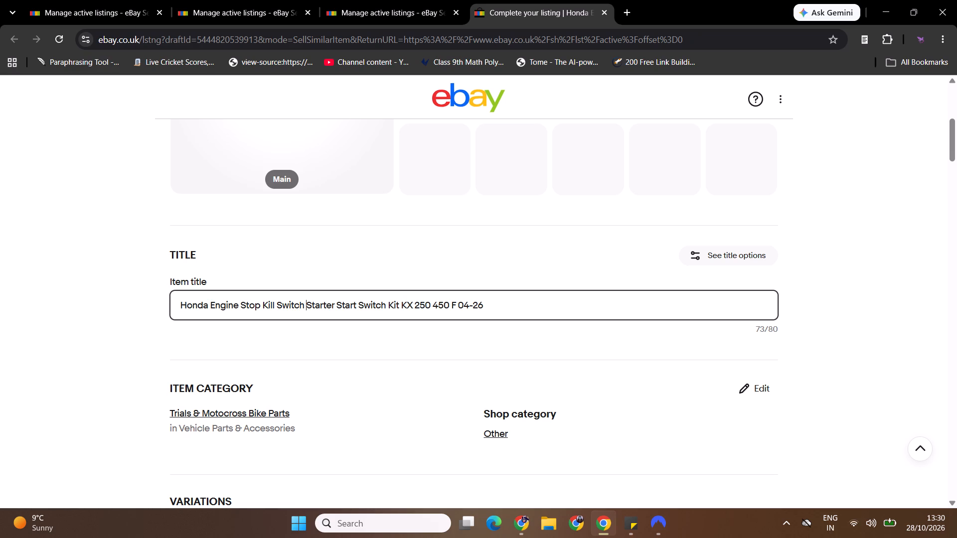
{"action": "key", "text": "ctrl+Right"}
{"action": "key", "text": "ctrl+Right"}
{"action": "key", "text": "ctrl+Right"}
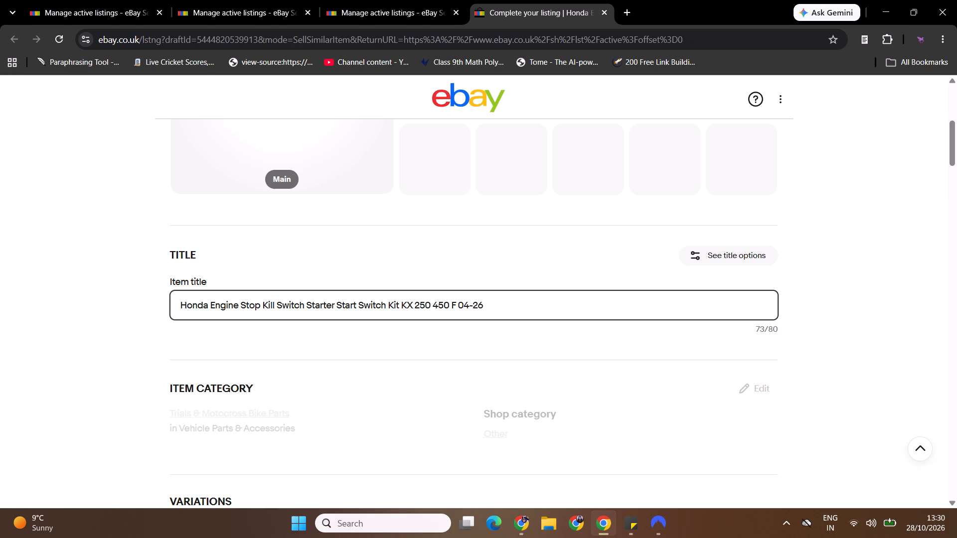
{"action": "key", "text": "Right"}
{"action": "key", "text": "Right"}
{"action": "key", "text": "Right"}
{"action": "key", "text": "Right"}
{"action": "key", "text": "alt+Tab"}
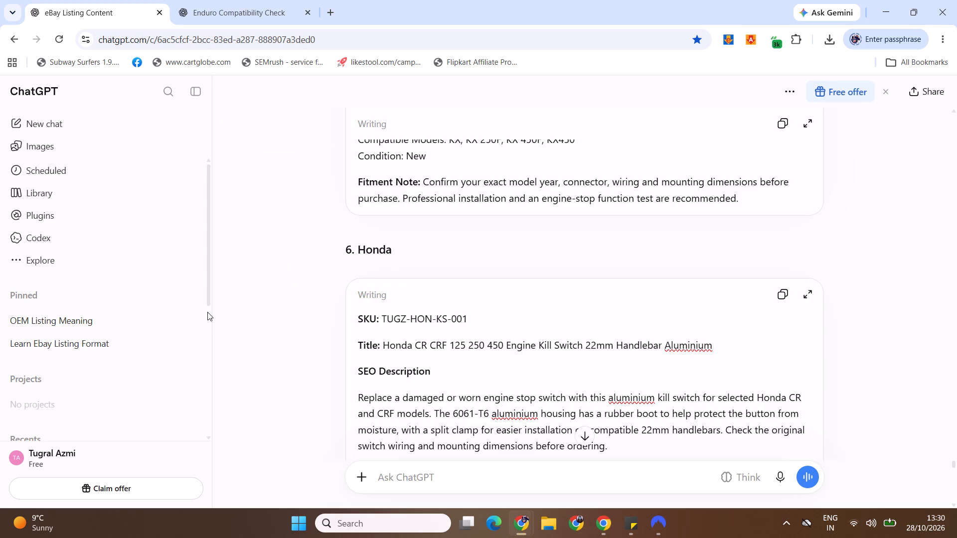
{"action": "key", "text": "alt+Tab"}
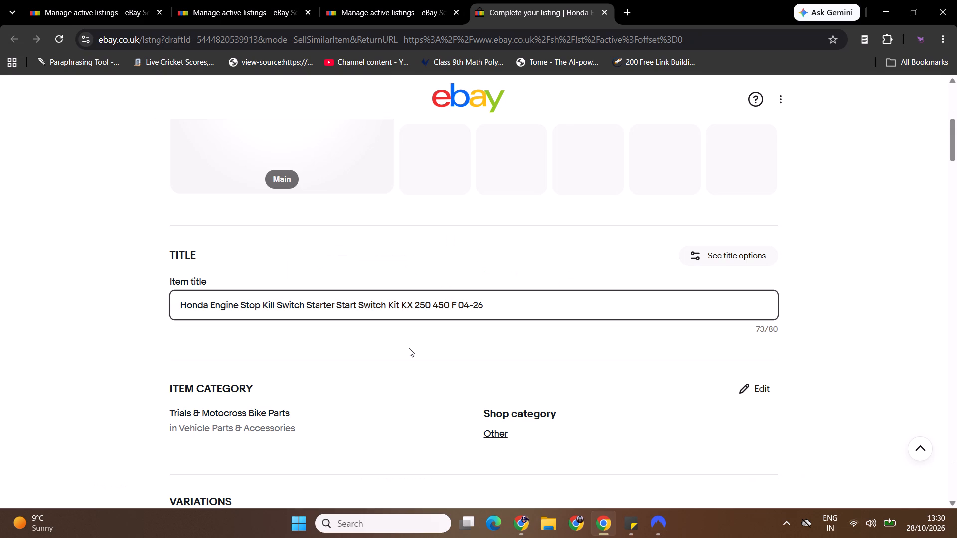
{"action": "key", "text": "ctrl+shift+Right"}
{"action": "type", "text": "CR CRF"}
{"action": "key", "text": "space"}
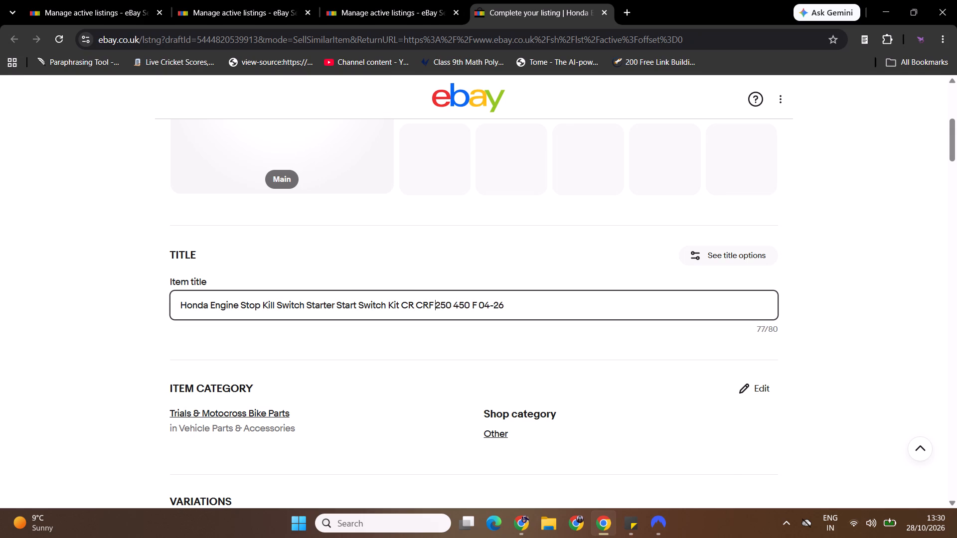
Replace the title's ending after CRF with the engine sizes 125 250 450, as in the ChatGPT Honda title.
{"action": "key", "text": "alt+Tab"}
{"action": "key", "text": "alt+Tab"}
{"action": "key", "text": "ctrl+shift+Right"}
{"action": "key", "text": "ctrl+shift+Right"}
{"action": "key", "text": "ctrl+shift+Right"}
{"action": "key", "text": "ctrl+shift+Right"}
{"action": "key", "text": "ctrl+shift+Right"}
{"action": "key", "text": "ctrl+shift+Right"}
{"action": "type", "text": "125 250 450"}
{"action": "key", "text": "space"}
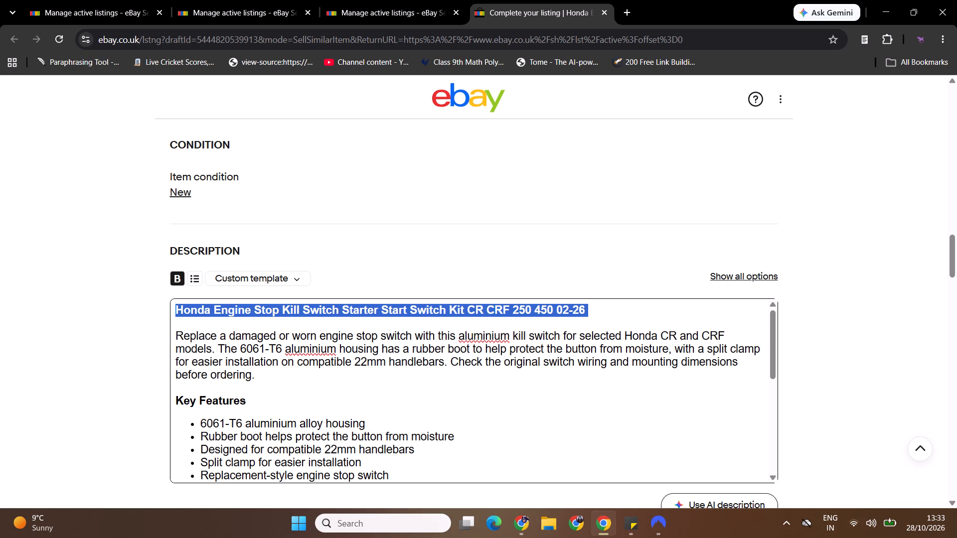
Review the formatted description down to Package Includes, and the pricing and delivery details.
{"action": "left_click_drag", "start_coordinate": [778, 329], "coordinate": [778, 329]}
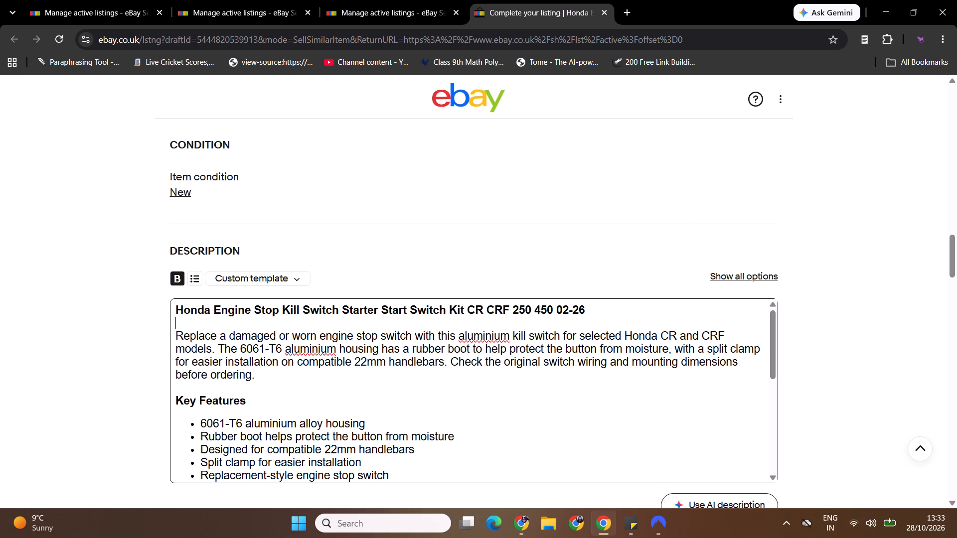
{"action": "left_click_drag", "start_coordinate": [778, 329], "coordinate": [773, 349]}
{"action": "left_click_drag", "start_coordinate": [773, 342], "coordinate": [772, 391]}
{"action": "left_click", "coordinate": [717, 372]}
{"action": "left_click_drag", "start_coordinate": [771, 370], "coordinate": [775, 354]}
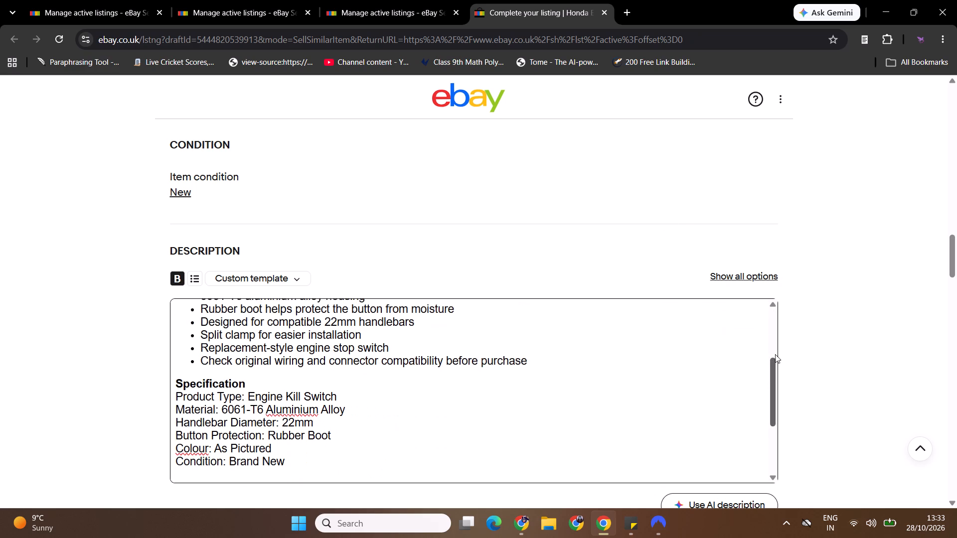
{"action": "left_click_drag", "start_coordinate": [775, 354], "coordinate": [777, 439]}
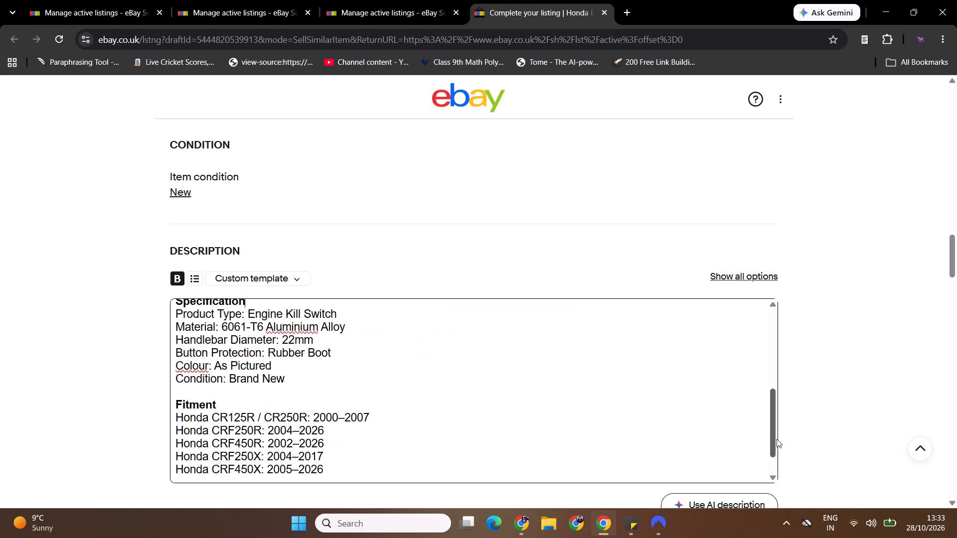
{"action": "left_click_drag", "start_coordinate": [777, 439], "coordinate": [777, 439]}
{"action": "left_click_drag", "start_coordinate": [956, 272], "coordinate": [956, 301]}
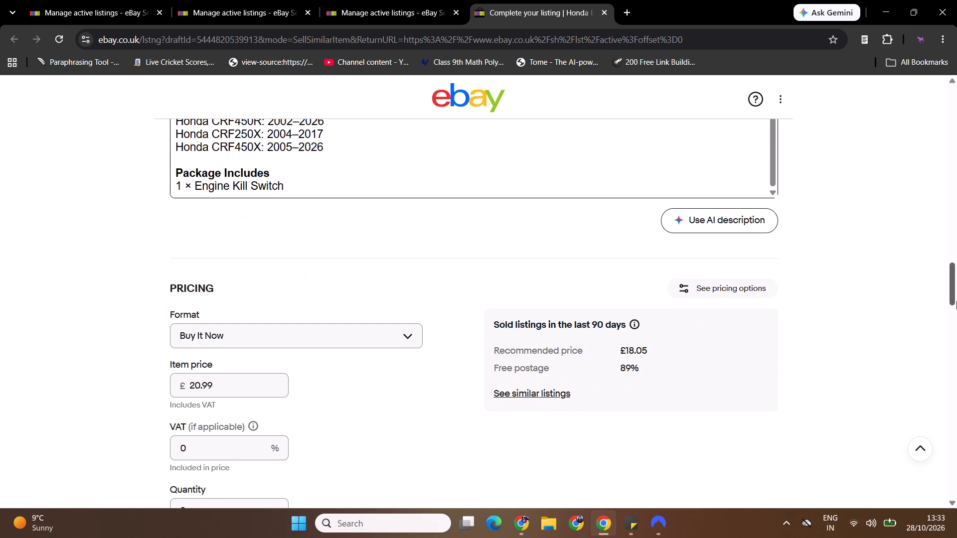
{"action": "left_click_drag", "start_coordinate": [956, 301], "coordinate": [951, 340]}
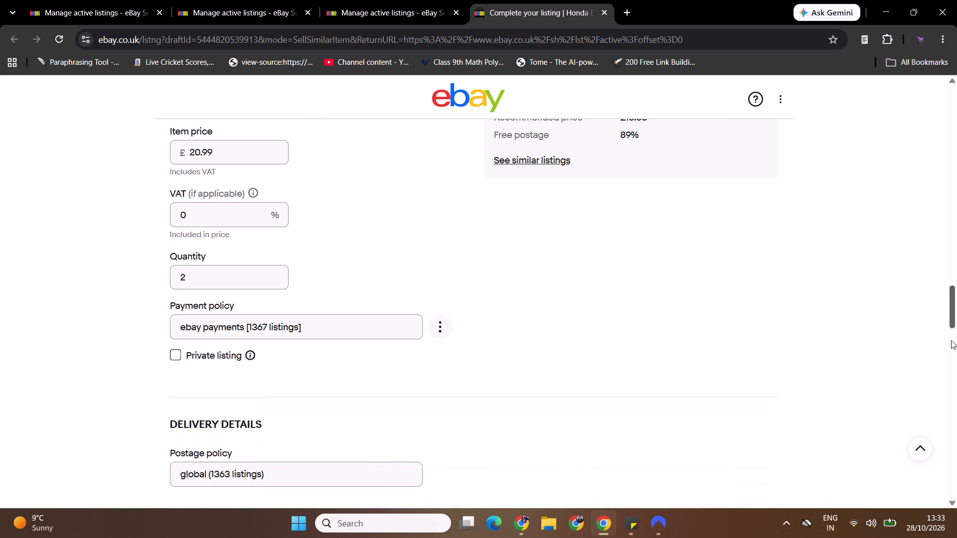
Publish the red Honda listing, accepting the photo in the photo editor, and close one spare active listings tab.
{"action": "left_click_drag", "start_coordinate": [951, 340], "coordinate": [956, 537]}
{"action": "left_click", "coordinate": [487, 288]}
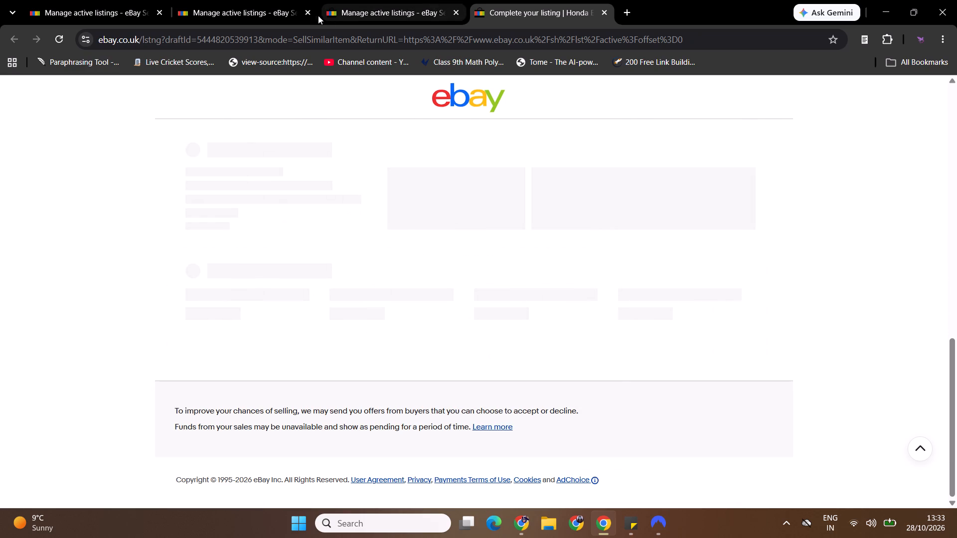
{"action": "left_click", "coordinate": [304, 14]}
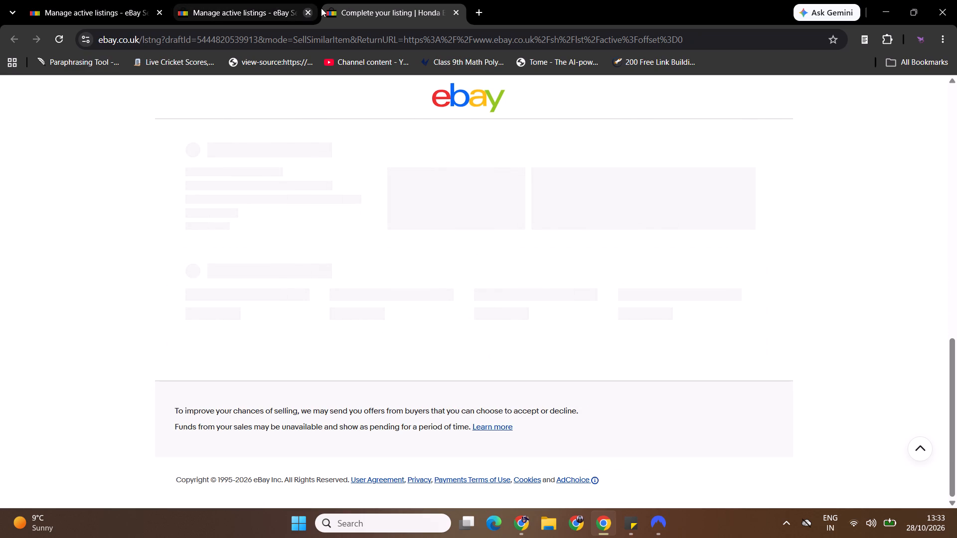
{"action": "left_click", "coordinate": [349, 0]}
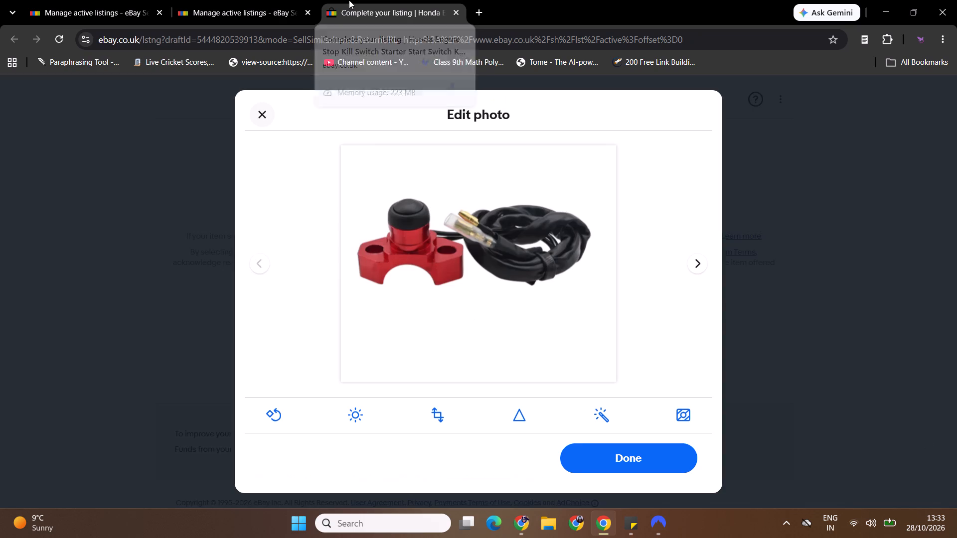
{"action": "left_click", "coordinate": [595, 442]}
{"action": "left_click", "coordinate": [590, 454]}
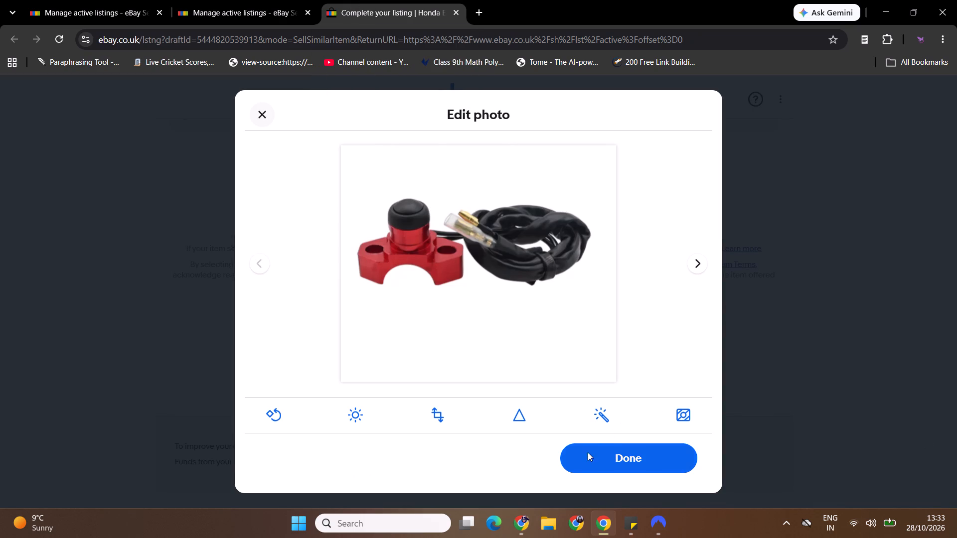
{"action": "left_click", "coordinate": [626, 271]}
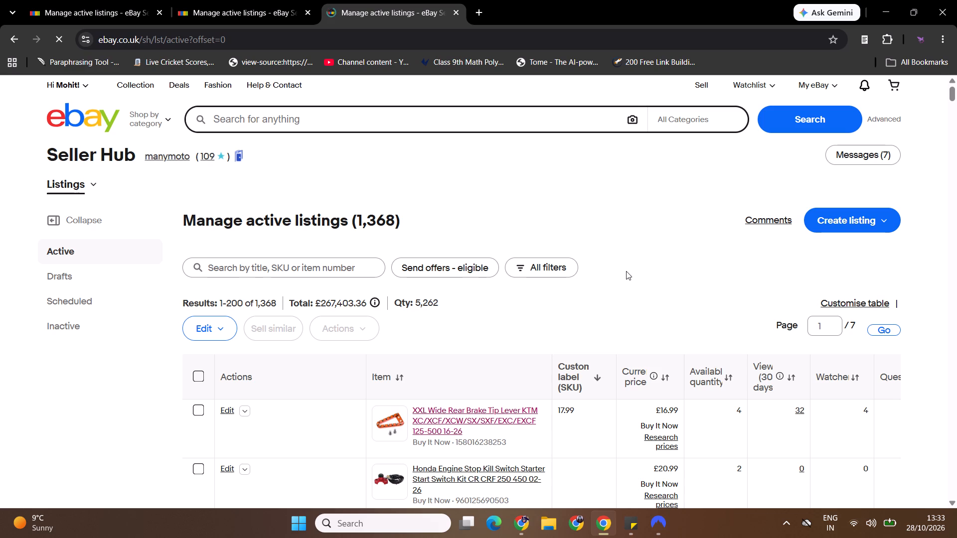
Start a sell-similar draft from the new Honda CR/CRF kill switch listing in a new tab and switch to it.
{"action": "left_click_drag", "start_coordinate": [956, 95], "coordinate": [955, 103]}
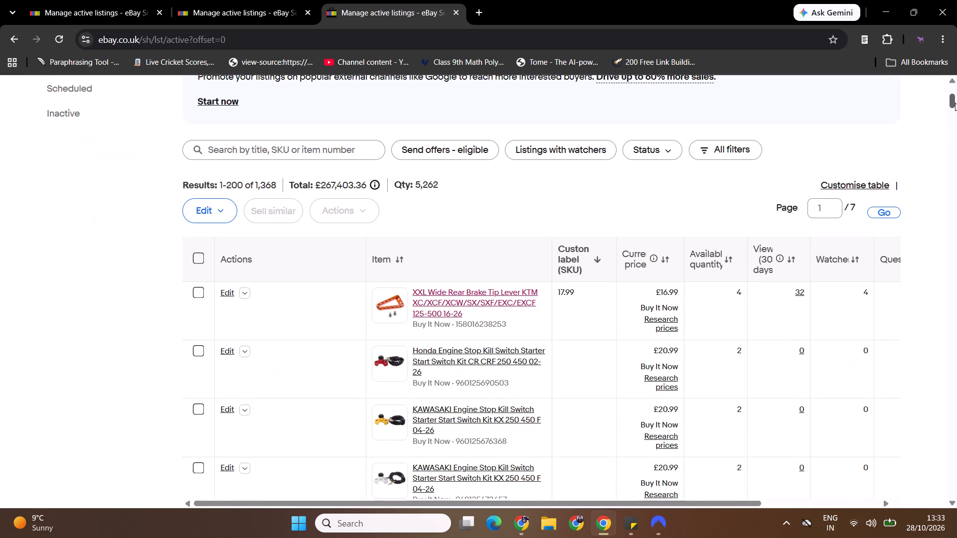
{"action": "left_click_drag", "start_coordinate": [955, 103], "coordinate": [955, 105]}
{"action": "left_click", "coordinate": [245, 308]}
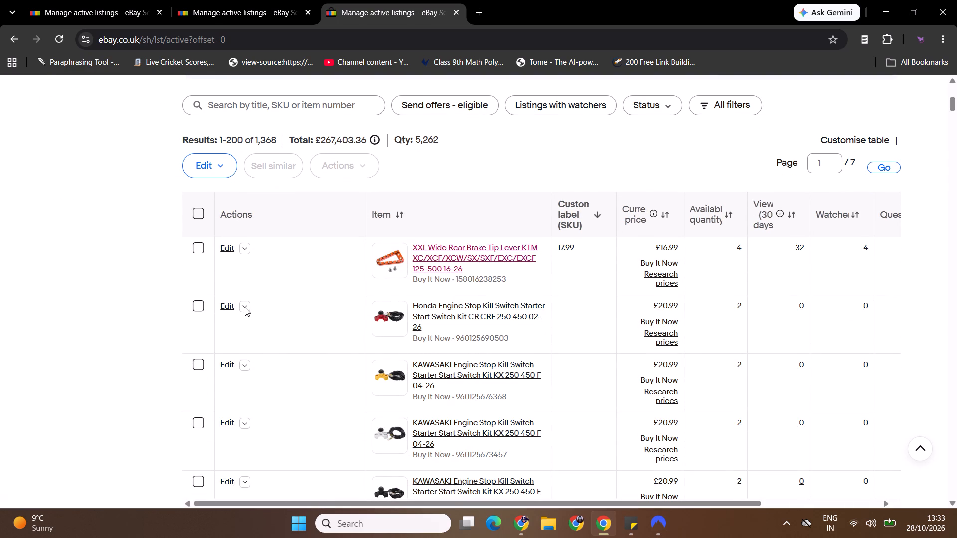
{"action": "middle_click", "coordinate": [246, 326]}
{"action": "left_click", "coordinate": [570, 0]}
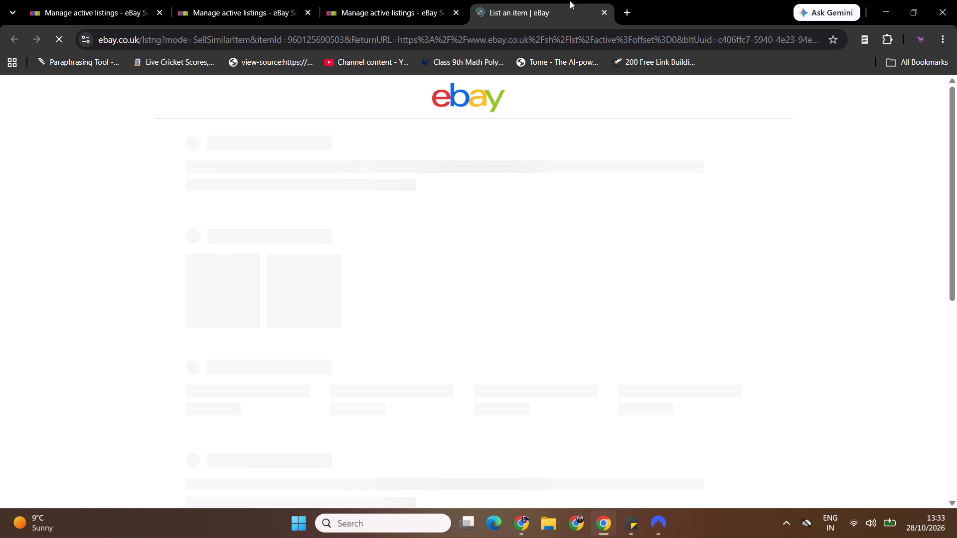
Replace the red switch photo with the black kill switch image from Downloads.
{"action": "left_click", "coordinate": [373, 157]}
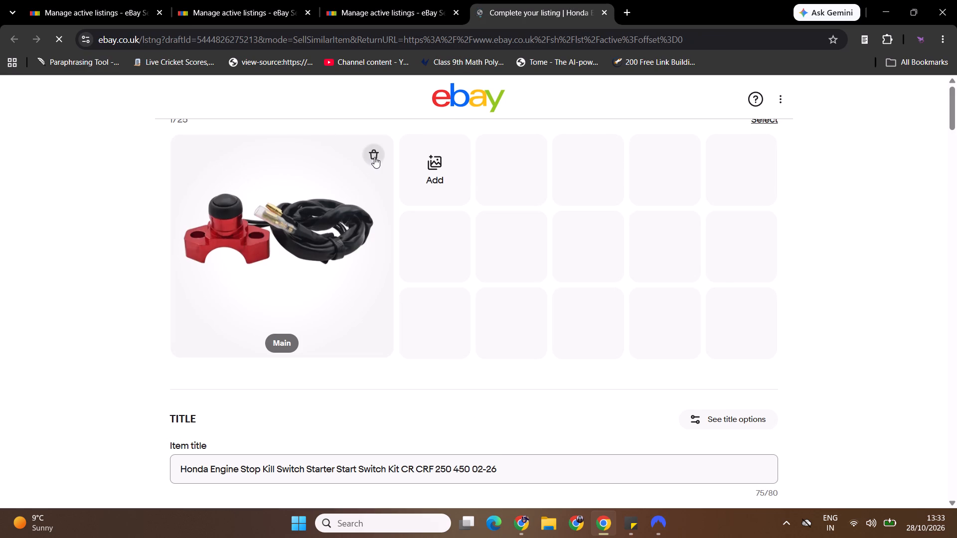
{"action": "left_click", "coordinate": [473, 267]}
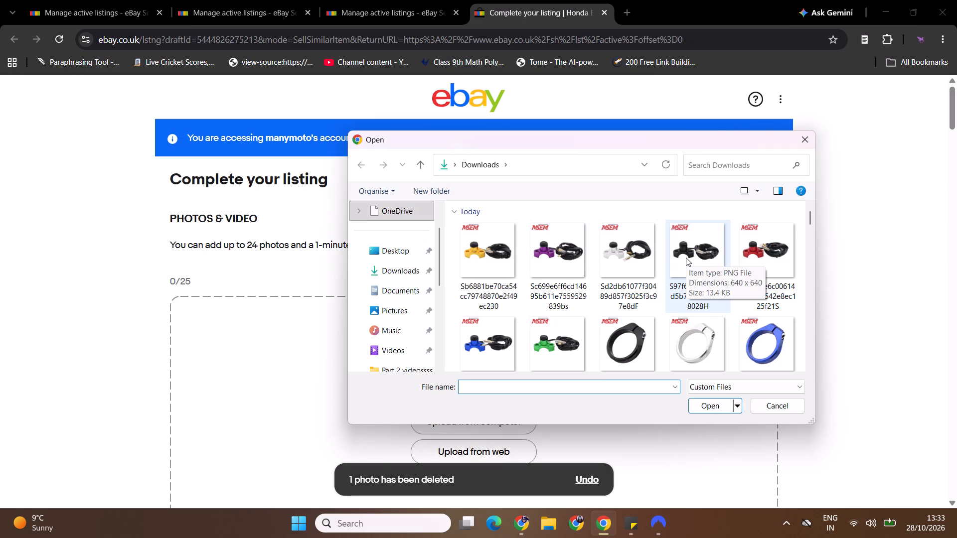
{"action": "left_click", "coordinate": [686, 258]}
{"action": "left_click", "coordinate": [703, 396]}
{"action": "left_click", "coordinate": [704, 401]}
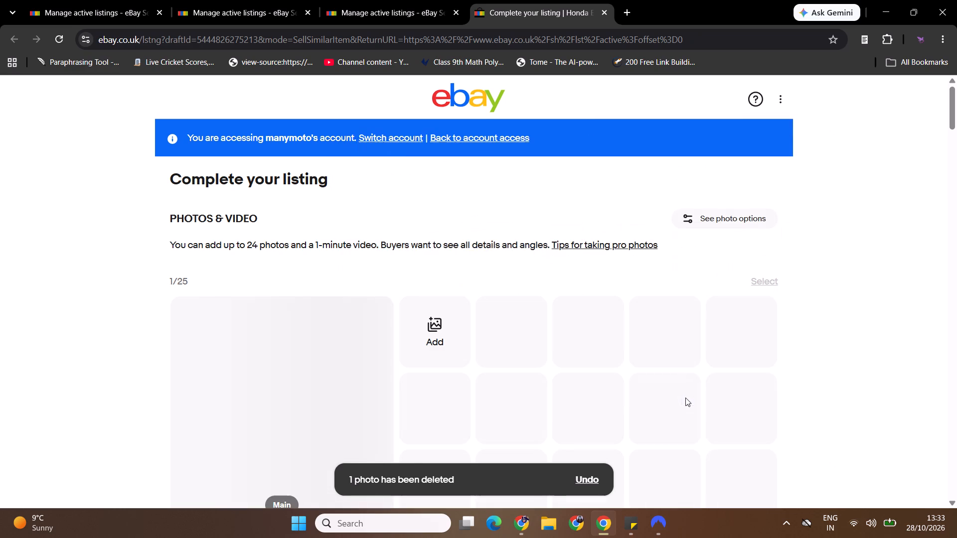
Crop the black switch photo to cut off the MSEM logo and save the edited photo.
{"action": "left_click_drag", "start_coordinate": [956, 106], "coordinate": [956, 132]}
{"action": "left_click", "coordinate": [323, 192]}
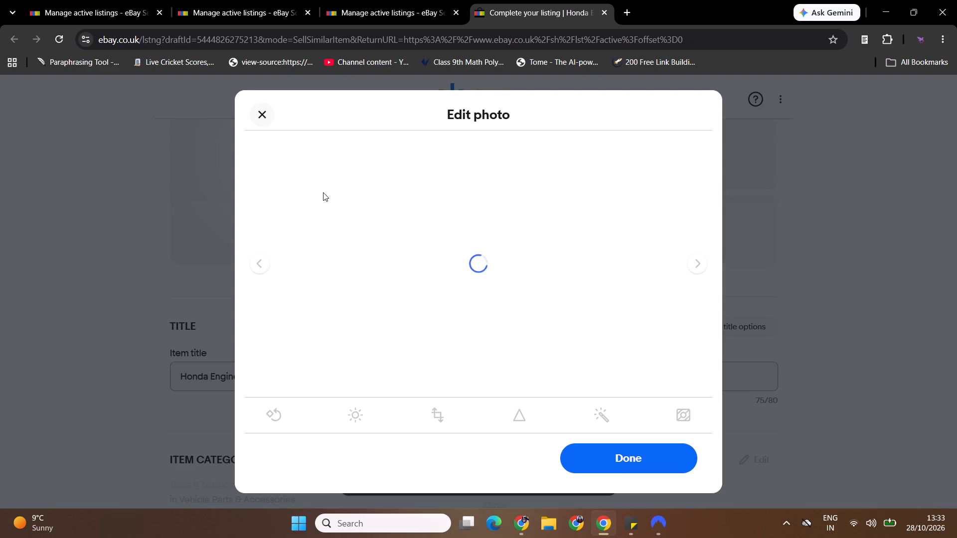
{"action": "left_click", "coordinate": [445, 420]}
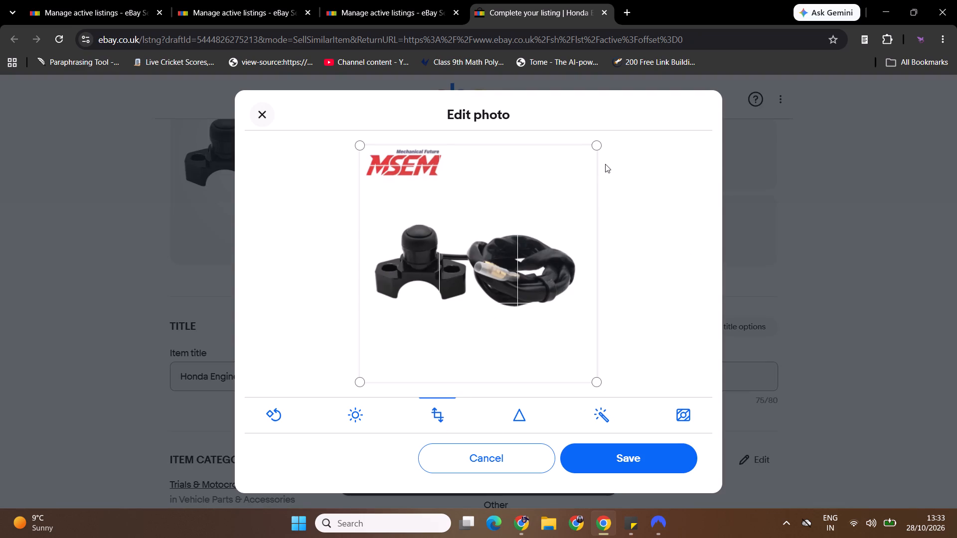
{"action": "left_click_drag", "start_coordinate": [597, 147], "coordinate": [609, 184]}
{"action": "double_click", "coordinate": [589, 451]}
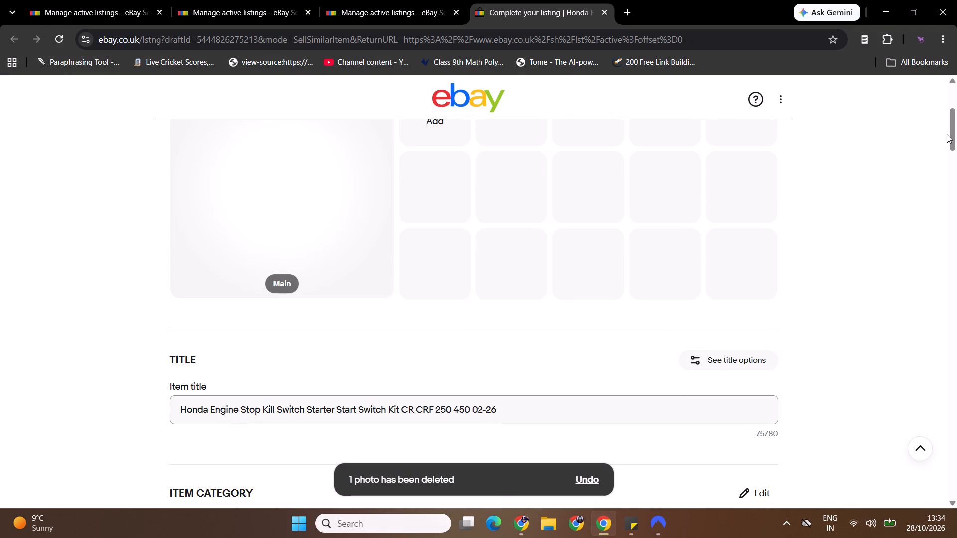
Publish the black Honda CR/CRF kill switch listing with the displayed fees and return to the active listings.
{"action": "left_click_drag", "start_coordinate": [955, 132], "coordinate": [948, 241]}
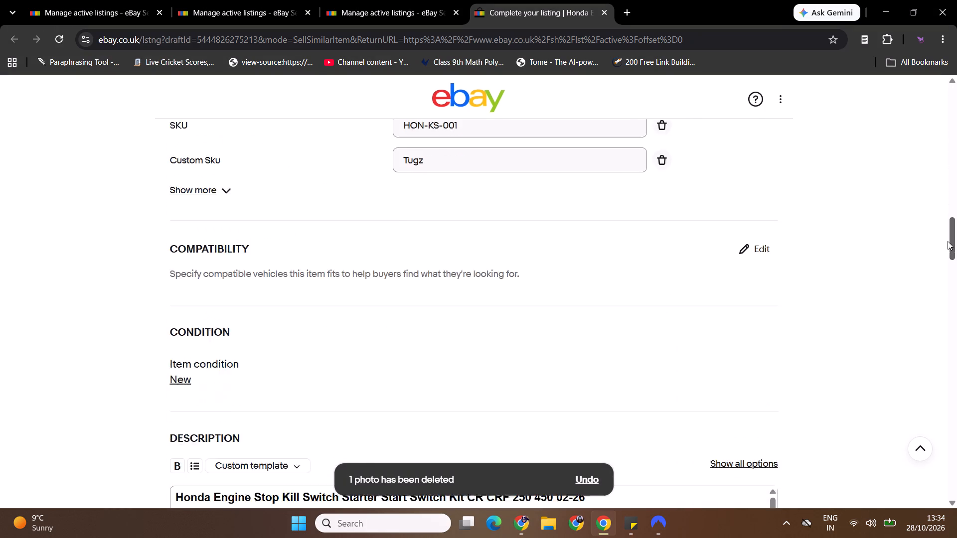
{"action": "left_click_drag", "start_coordinate": [948, 241], "coordinate": [956, 537]}
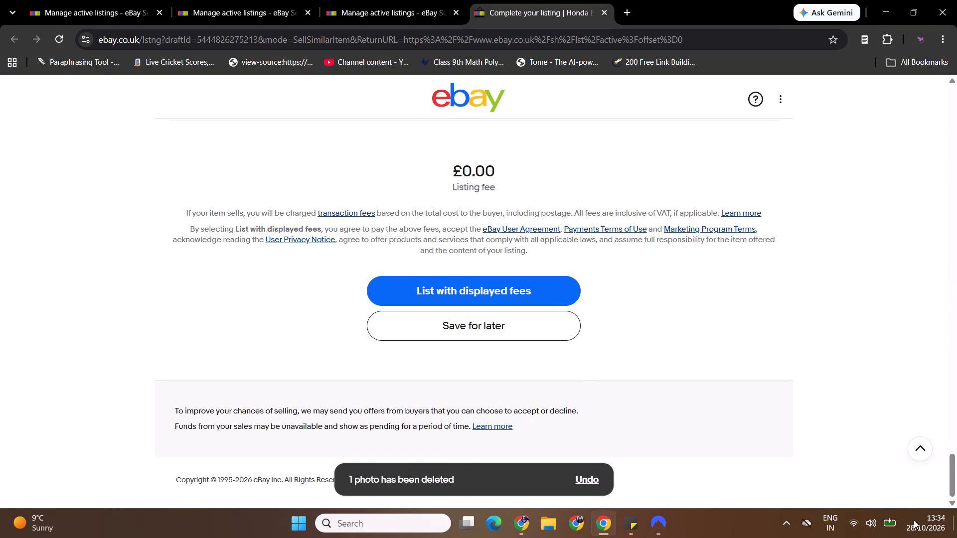
{"action": "left_click", "coordinate": [492, 294]}
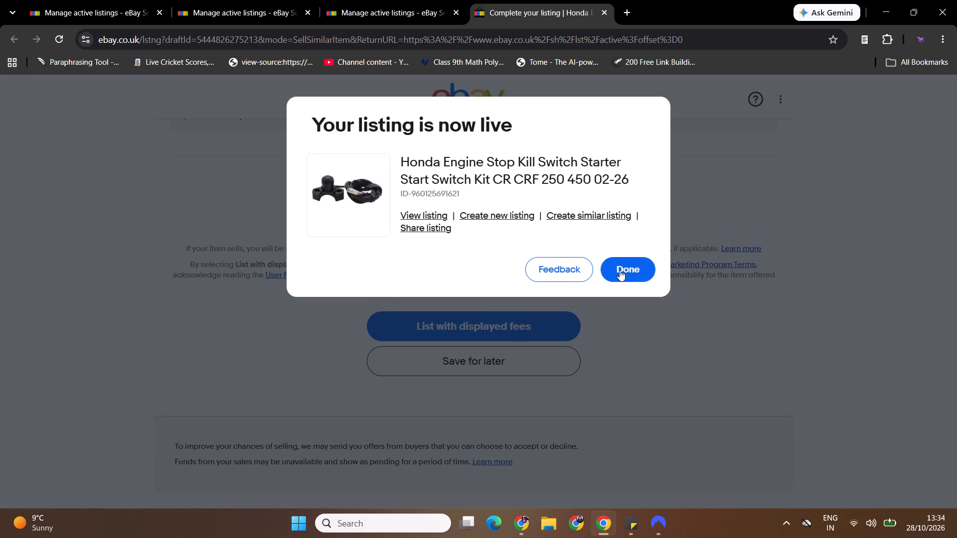
{"action": "left_click", "coordinate": [620, 270]}
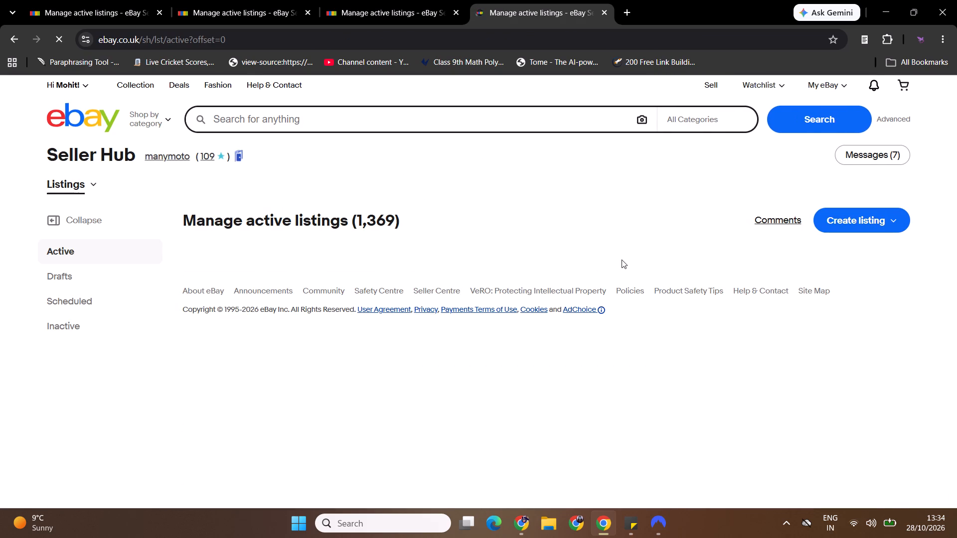
Start a sell-similar draft from the new black Honda listing in a new tab, close two spare active listings tabs, and switch to the draft.
{"action": "left_click_drag", "start_coordinate": [956, 94], "coordinate": [956, 104]}
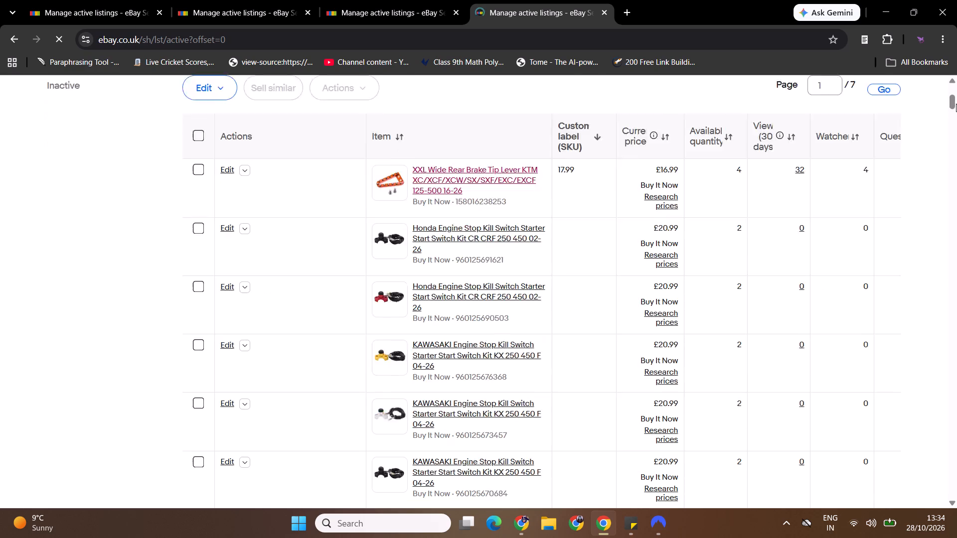
{"action": "left_click_drag", "start_coordinate": [956, 104], "coordinate": [956, 106]}
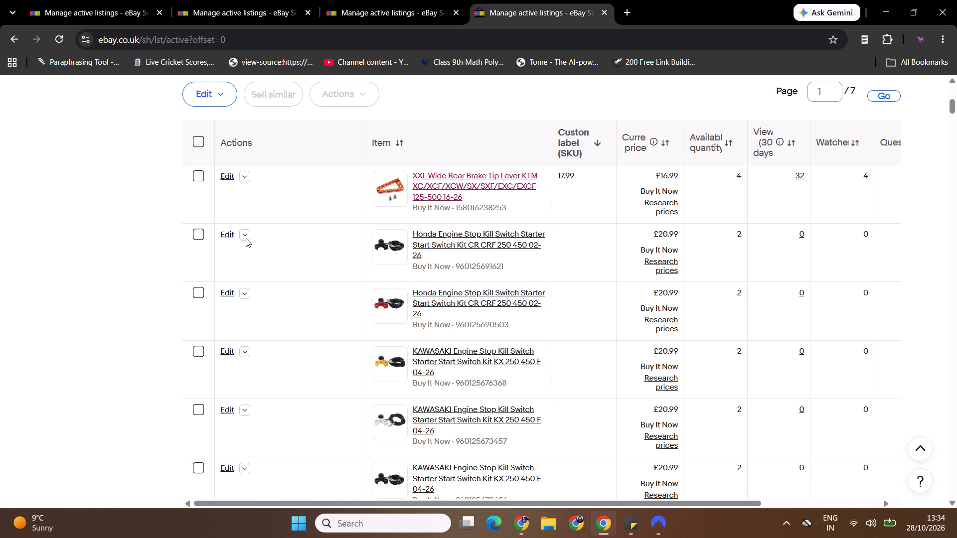
{"action": "middle_click", "coordinate": [266, 259]}
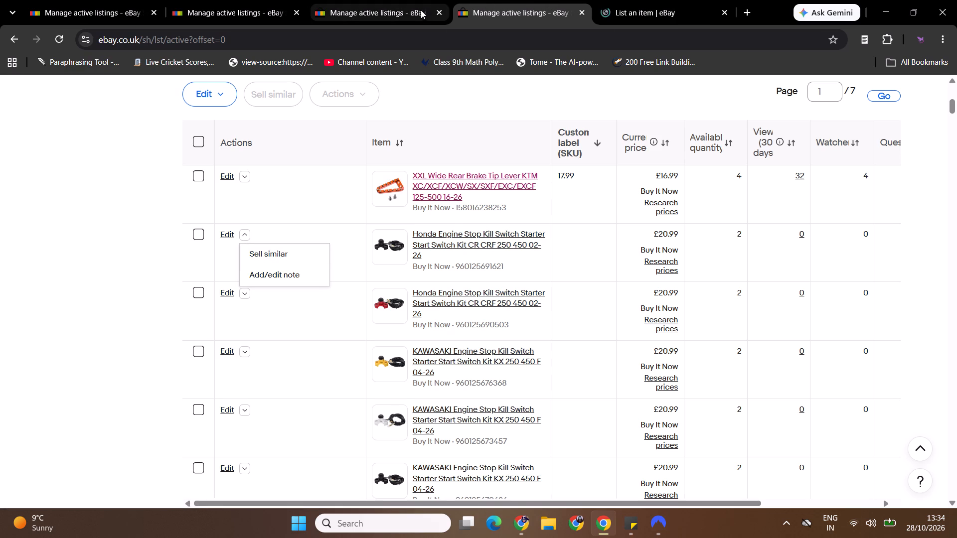
{"action": "left_click", "coordinate": [438, 12]}
{"action": "left_click", "coordinate": [300, 6]}
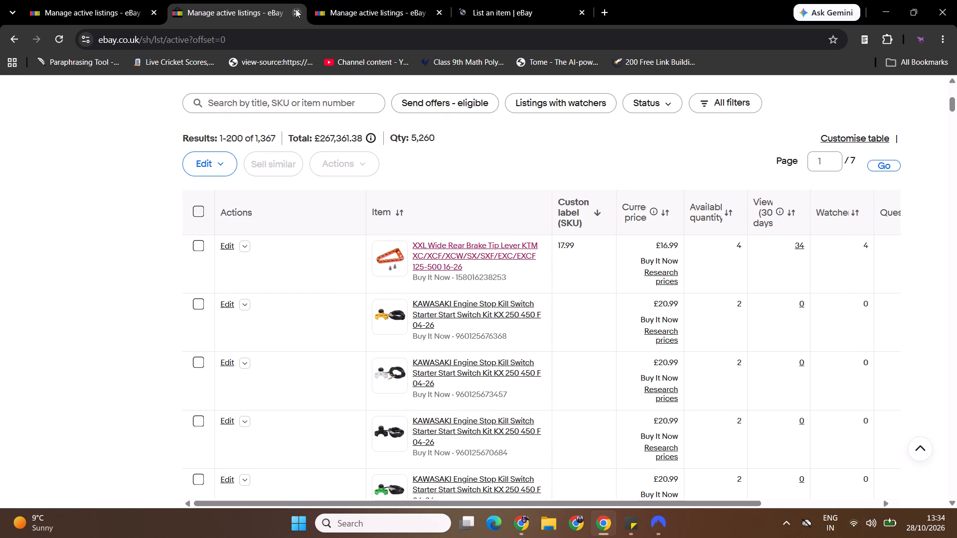
{"action": "left_click", "coordinate": [296, 9]}
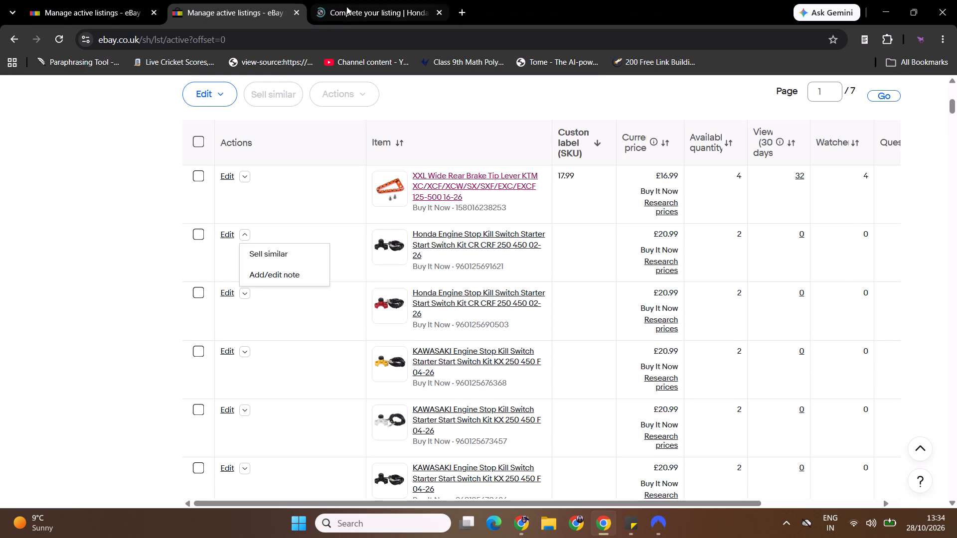
{"action": "left_click", "coordinate": [352, 4]}
Replace the black switch photo with the silver kill switch image from Downloads.
{"action": "left_click", "coordinate": [372, 149]}
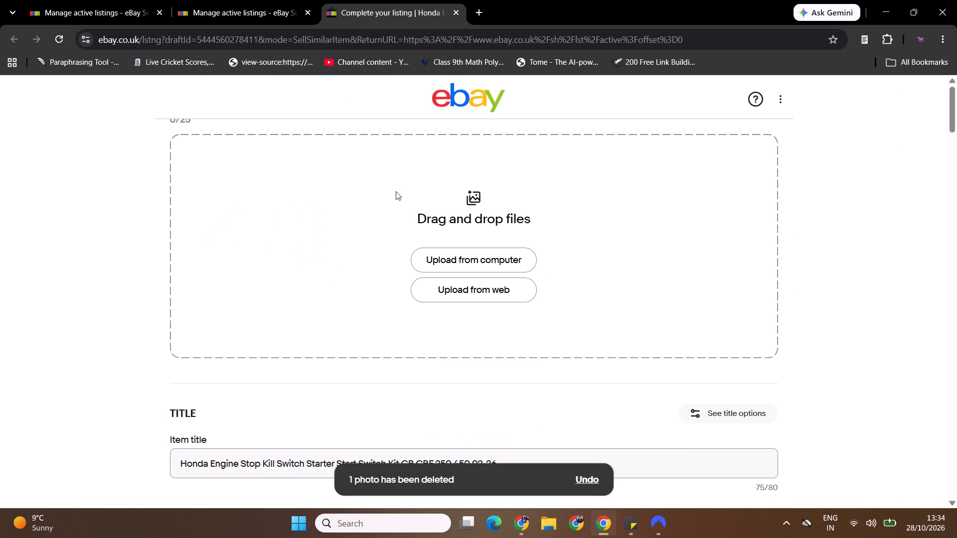
{"action": "left_click", "coordinate": [458, 265]}
{"action": "left_click", "coordinate": [493, 418]}
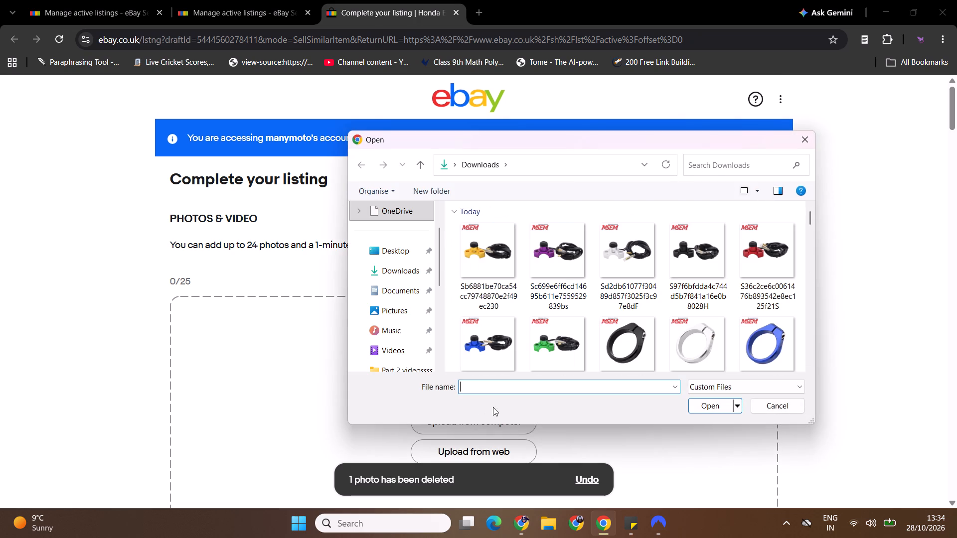
{"action": "left_click", "coordinate": [626, 265]}
{"action": "left_click", "coordinate": [707, 410]}
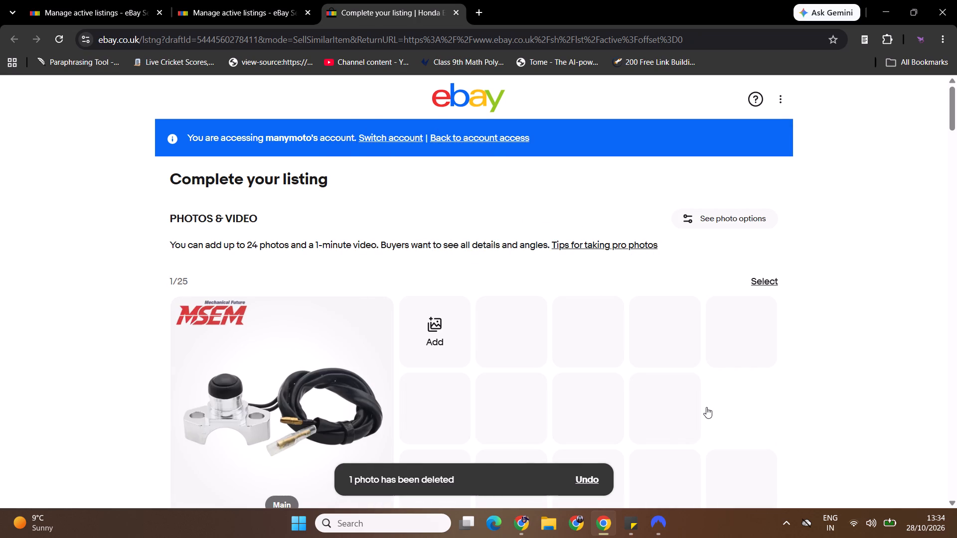
Crop the silver switch photo to cut off the MSEM logo and save the crop.
{"action": "left_click", "coordinate": [308, 423]}
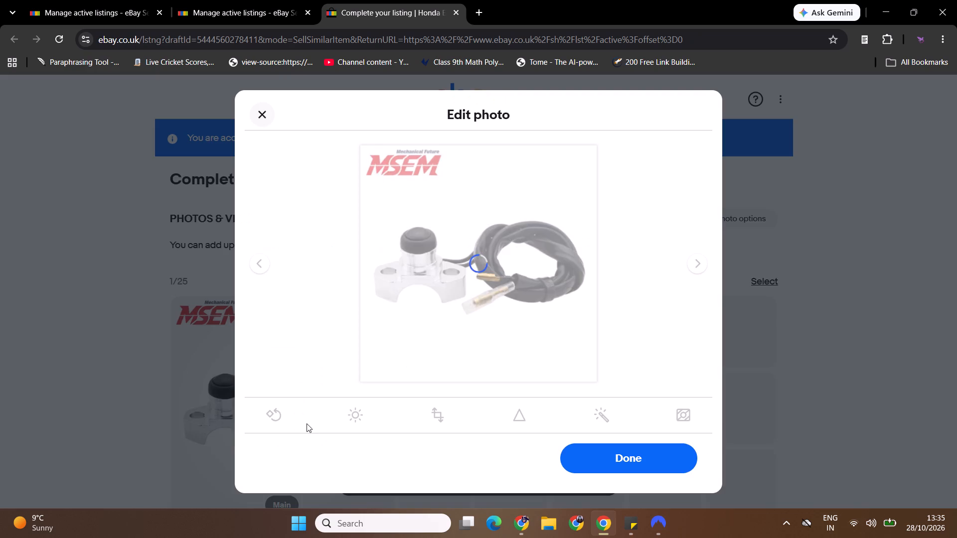
{"action": "left_click", "coordinate": [436, 413]}
{"action": "left_click_drag", "start_coordinate": [596, 145], "coordinate": [599, 168]}
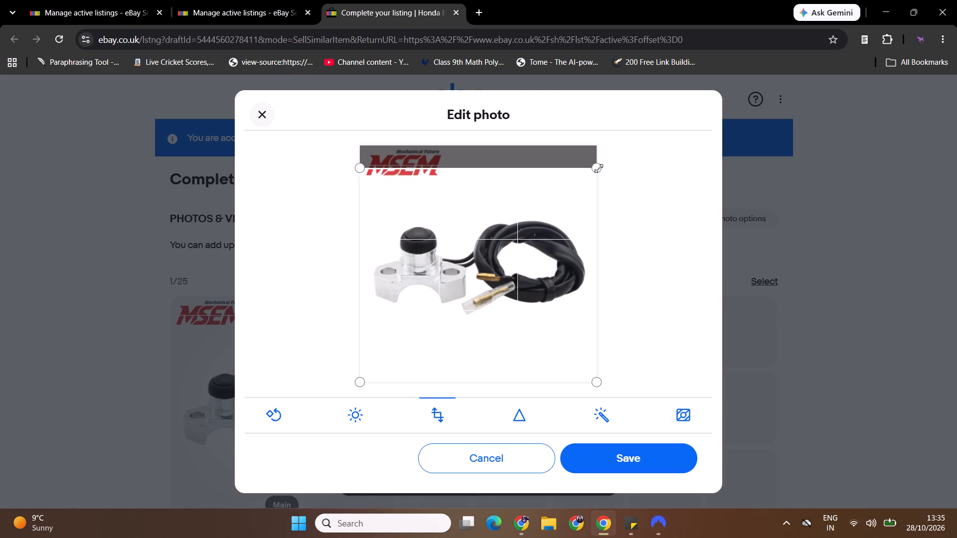
{"action": "left_click_drag", "start_coordinate": [599, 168], "coordinate": [601, 180]}
{"action": "left_click", "coordinate": [592, 463]}
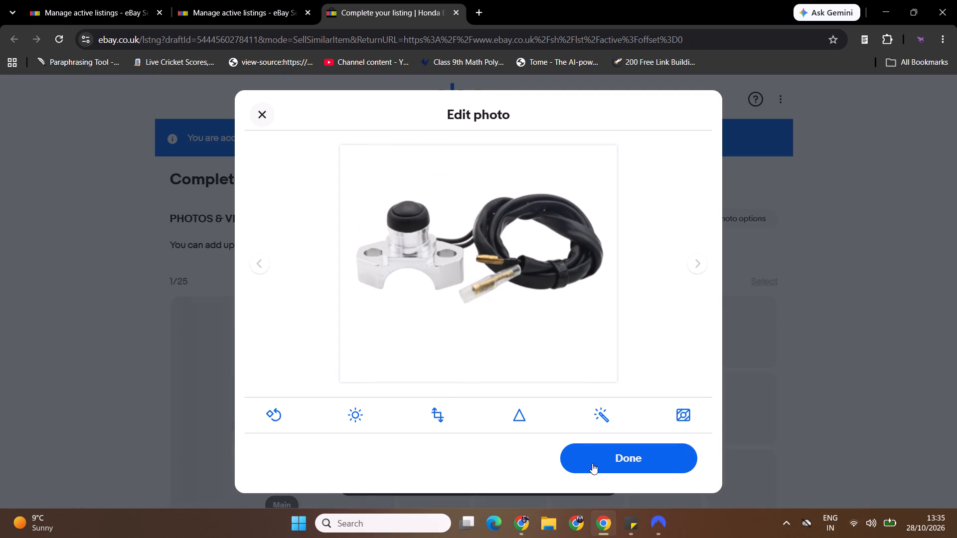
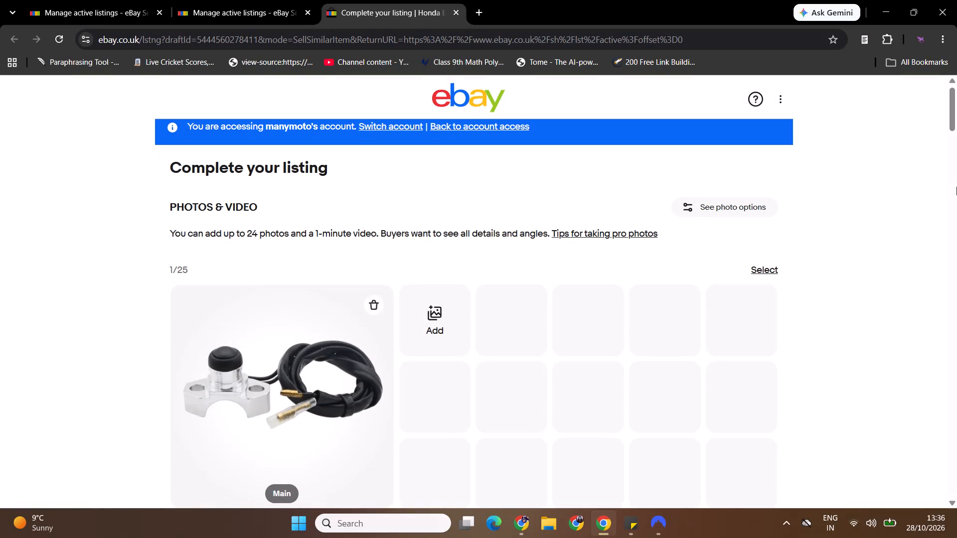
Change "Honda" to "HONDA" at the start of the silver kill switch listing's item title.
{"action": "left_click_drag", "start_coordinate": [956, 102], "coordinate": [956, 164]}
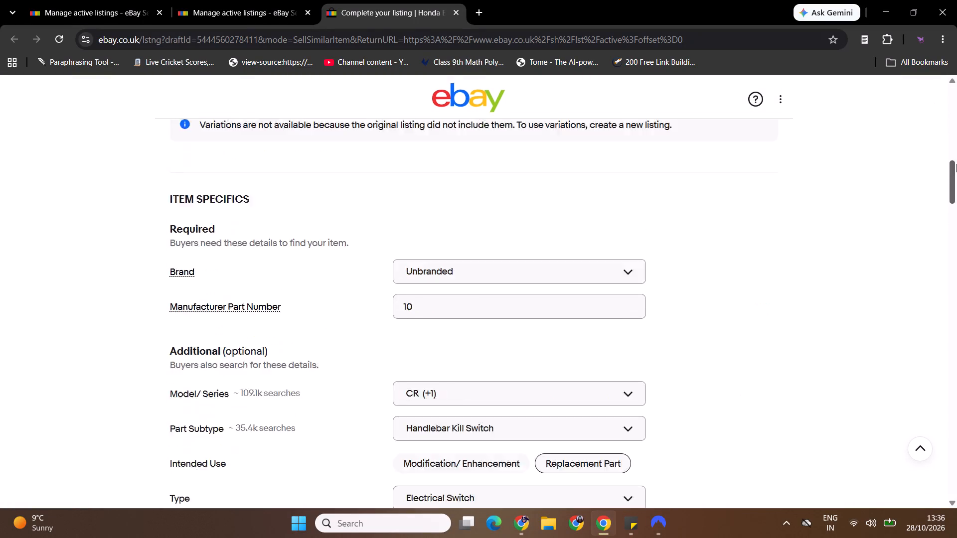
{"action": "left_click_drag", "start_coordinate": [956, 164], "coordinate": [956, 129]}
{"action": "double_click", "coordinate": [201, 361]}
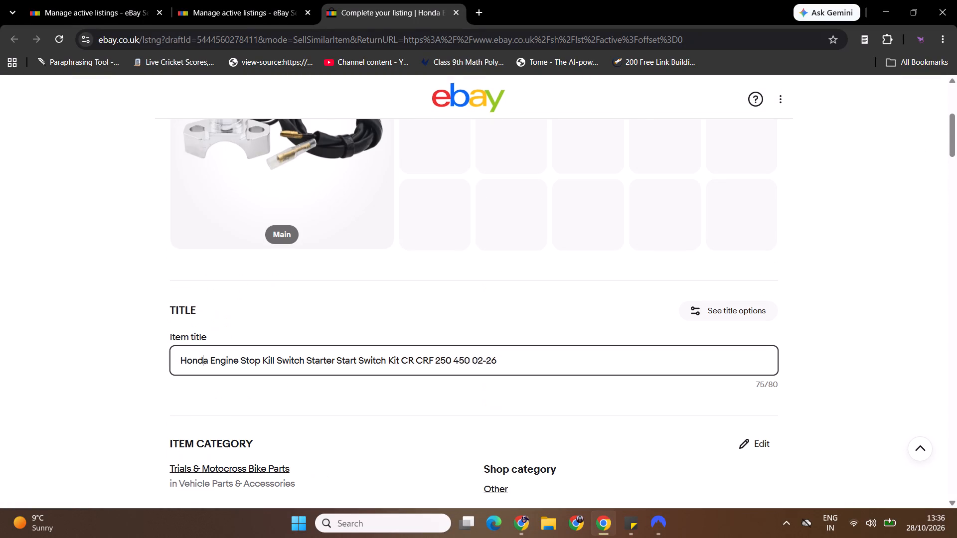
{"action": "type", "text": "HONDA"}
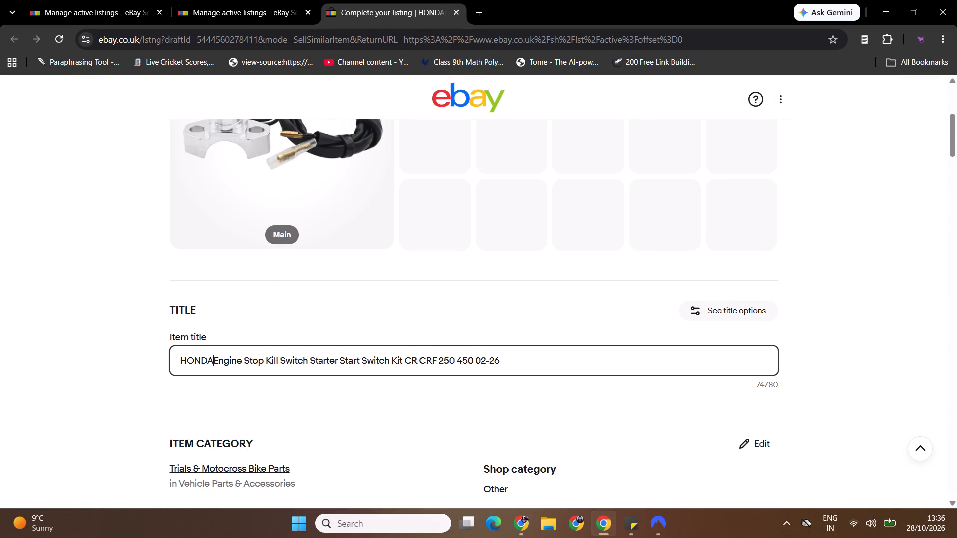
{"action": "key", "text": "space"}
Publish the silver kill switch listing with the displayed fees and return to the active listings.
{"action": "left_click_drag", "start_coordinate": [956, 136], "coordinate": [956, 132]}
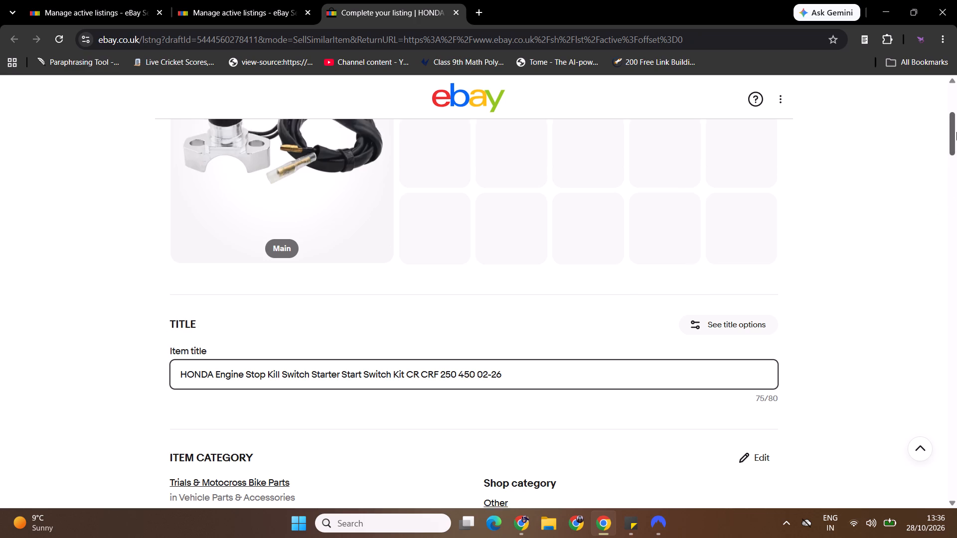
{"action": "left_click_drag", "start_coordinate": [956, 132], "coordinate": [956, 228]}
{"action": "left_click_drag", "start_coordinate": [956, 220], "coordinate": [952, 507]}
{"action": "left_click", "coordinate": [467, 294]}
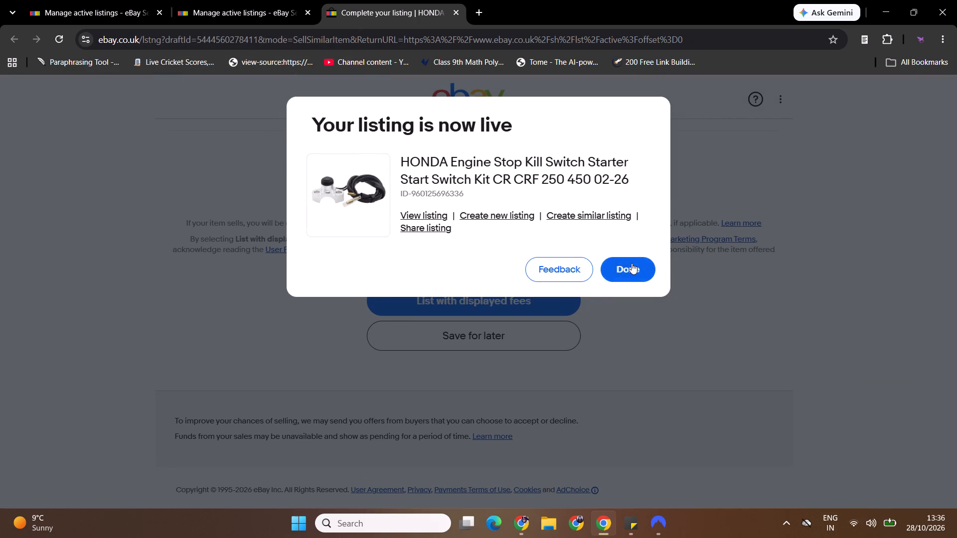
{"action": "left_click", "coordinate": [636, 267]}
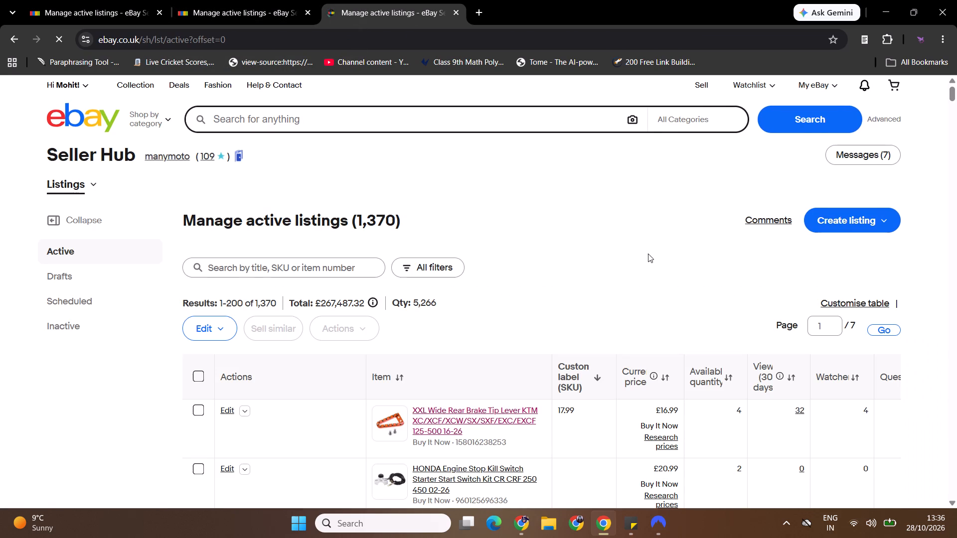
Start a similar listing in a new tab from the silver HONDA Engine Stop Kill Switch listing and switch to it.
{"action": "left_click_drag", "start_coordinate": [954, 90], "coordinate": [956, 101]}
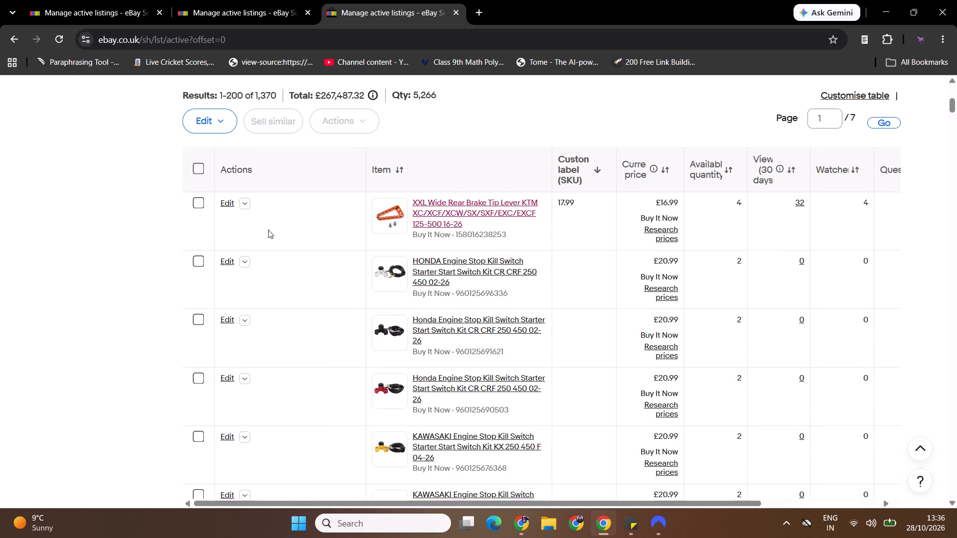
{"action": "left_click", "coordinate": [247, 256]}
{"action": "middle_click", "coordinate": [276, 278]}
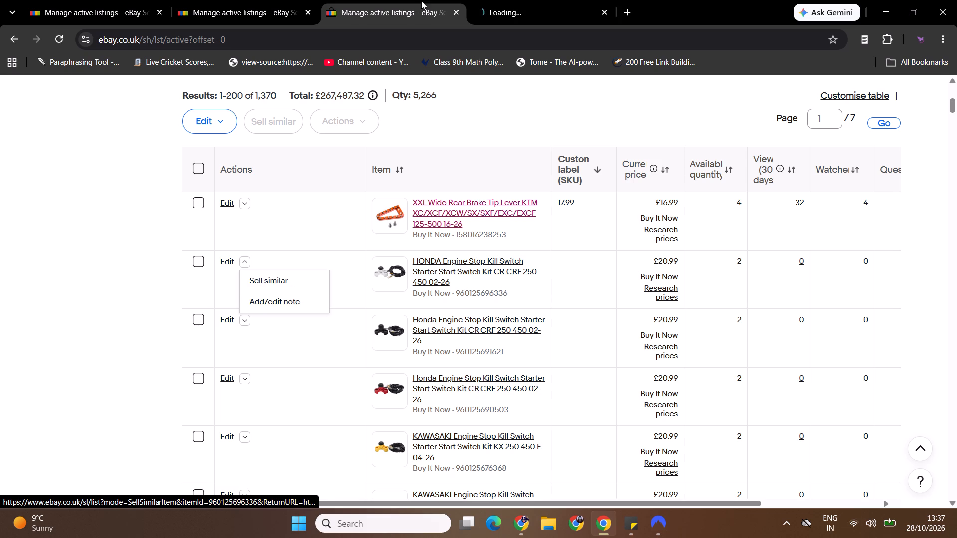
{"action": "left_click", "coordinate": [534, 0]}
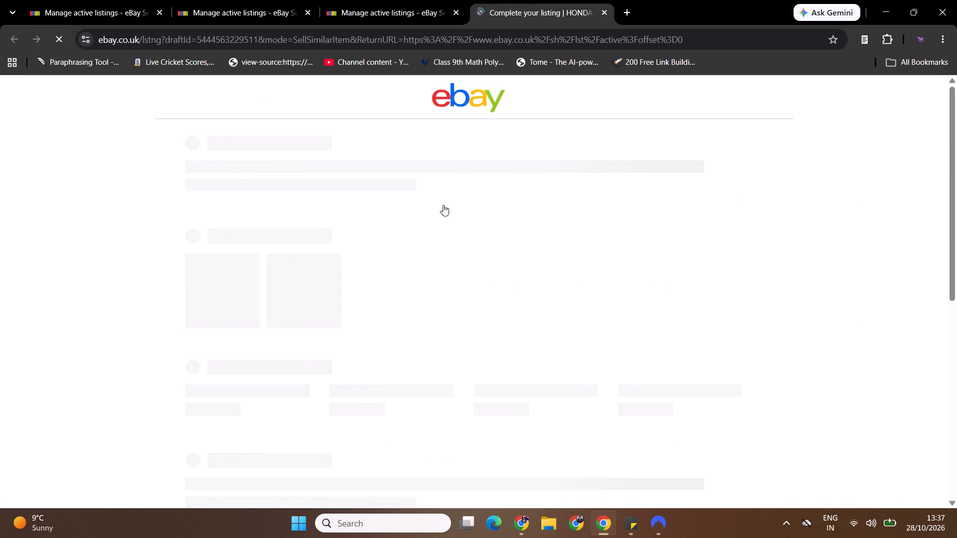
Delete the draft's existing photo and upload the gold kill switch photo from Downloads in its place.
{"action": "left_click", "coordinate": [374, 156]}
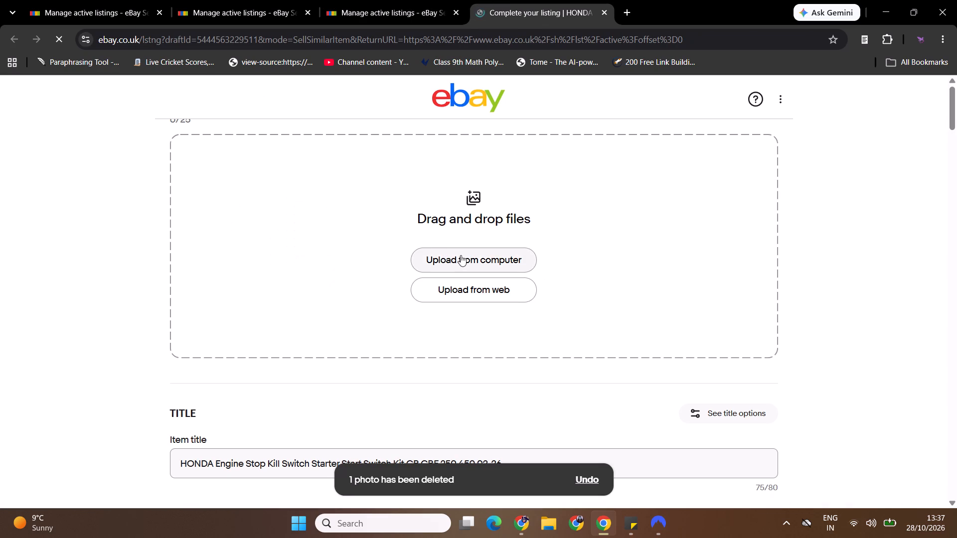
{"action": "left_click", "coordinate": [462, 256]}
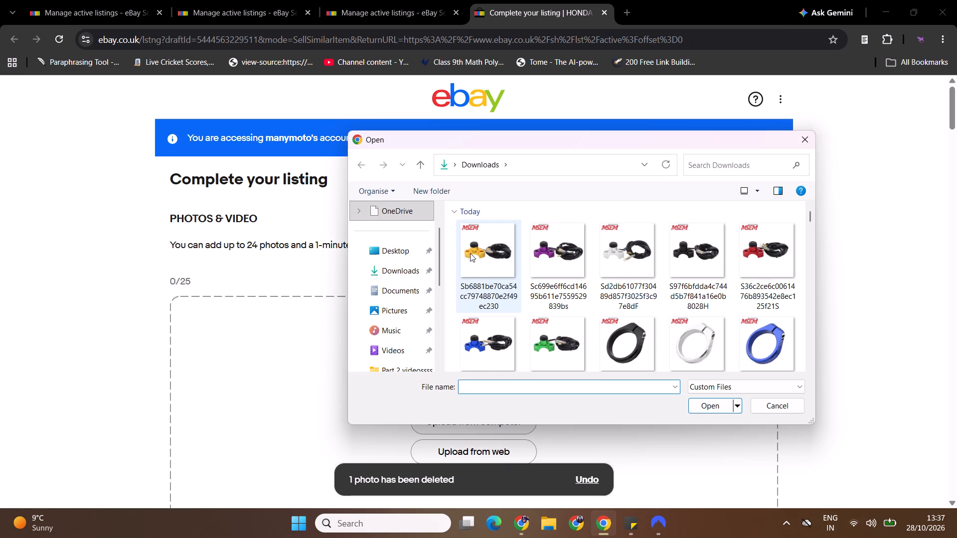
{"action": "left_click", "coordinate": [501, 258]}
{"action": "left_click", "coordinate": [697, 404]}
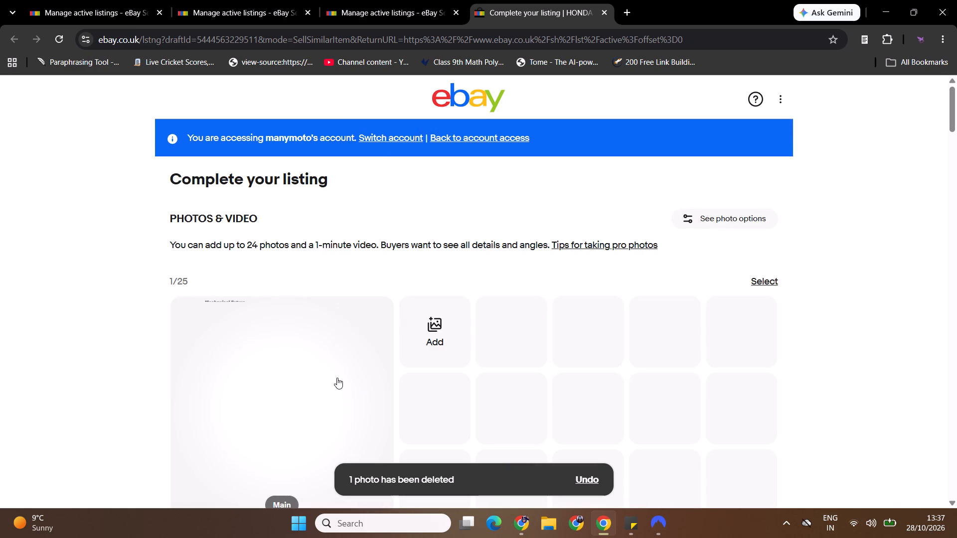
Crop the MSEM logo strip off the top of the gold switch photo and save the edit.
{"action": "left_click", "coordinate": [337, 377]}
{"action": "left_click", "coordinate": [448, 410]}
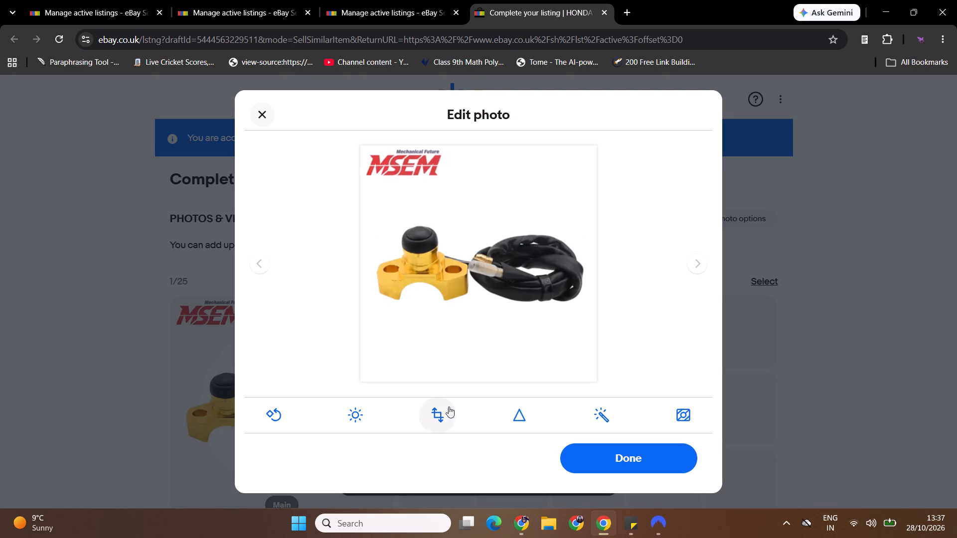
{"action": "left_click_drag", "start_coordinate": [598, 144], "coordinate": [602, 177]}
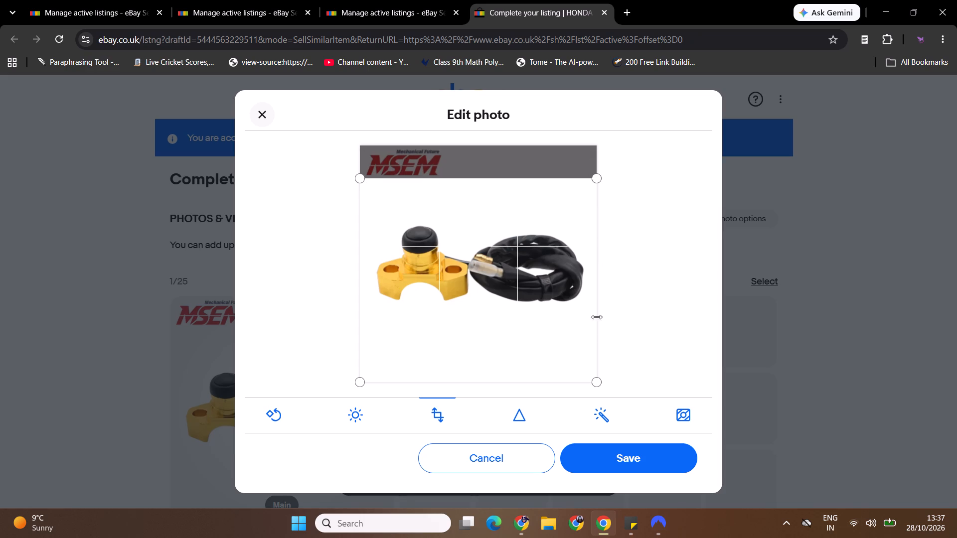
{"action": "left_click", "coordinate": [585, 461]}
{"action": "left_click", "coordinate": [585, 461]}
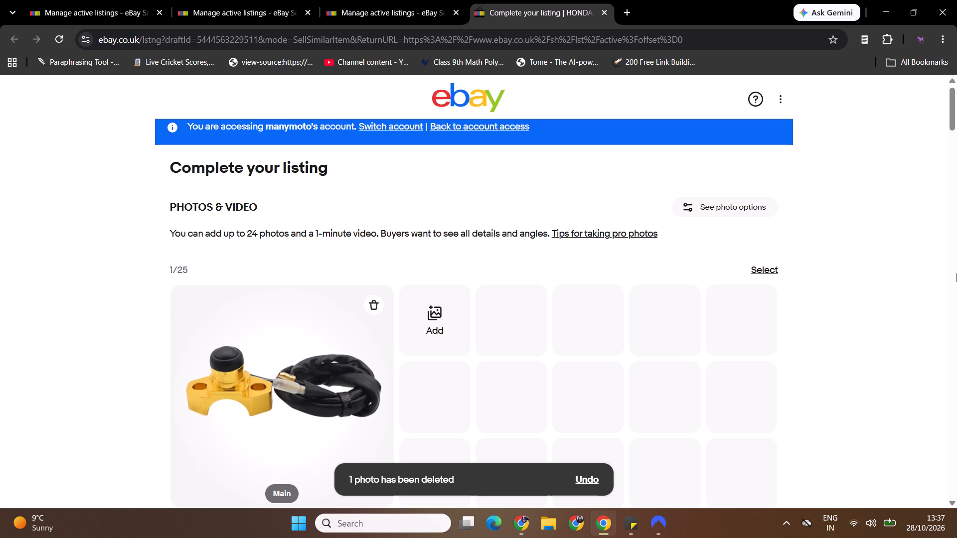
Check the draft's item specifics and description, and publish it with the displayed fees.
{"action": "left_click_drag", "start_coordinate": [956, 118], "coordinate": [956, 195]}
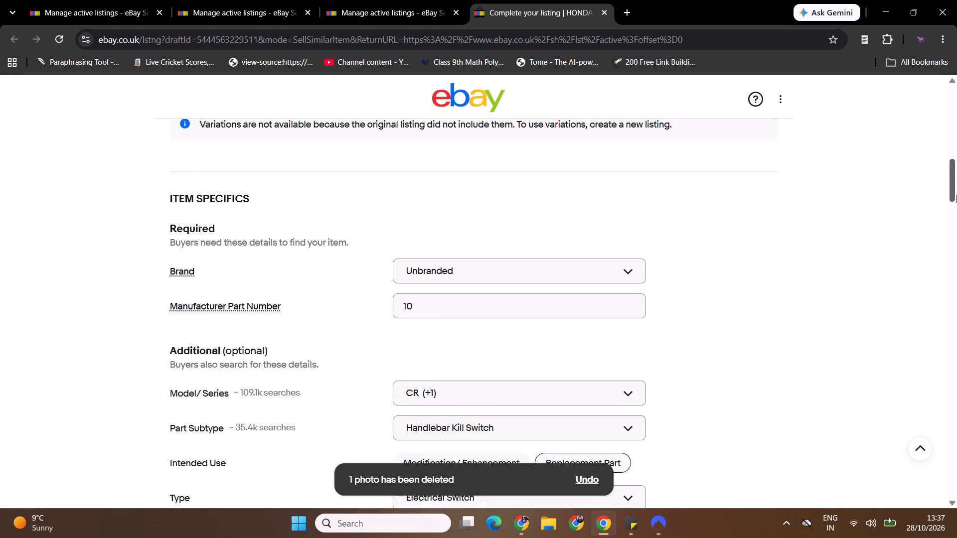
{"action": "left_click_drag", "start_coordinate": [956, 195], "coordinate": [956, 219]}
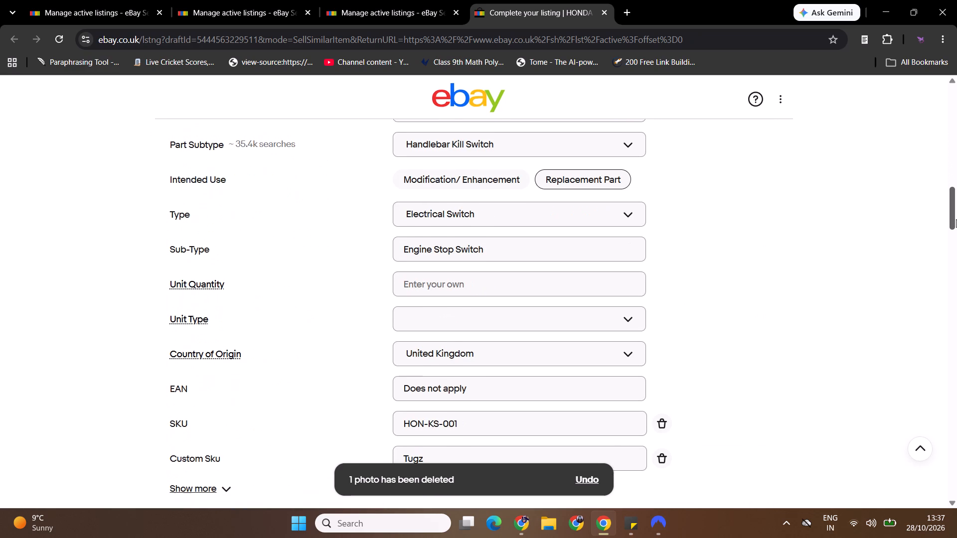
{"action": "left_click_drag", "start_coordinate": [956, 219], "coordinate": [956, 284]}
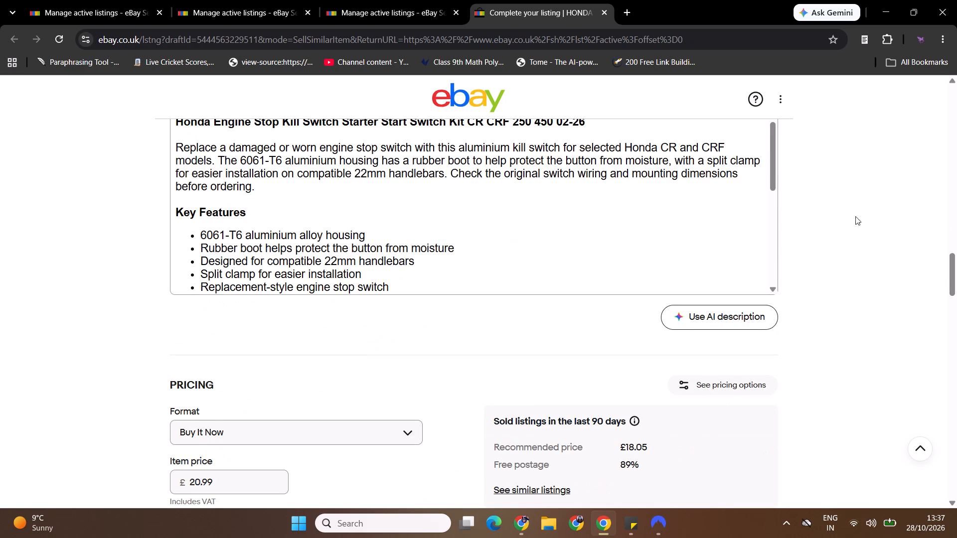
{"action": "left_click_drag", "start_coordinate": [776, 170], "coordinate": [781, 216]}
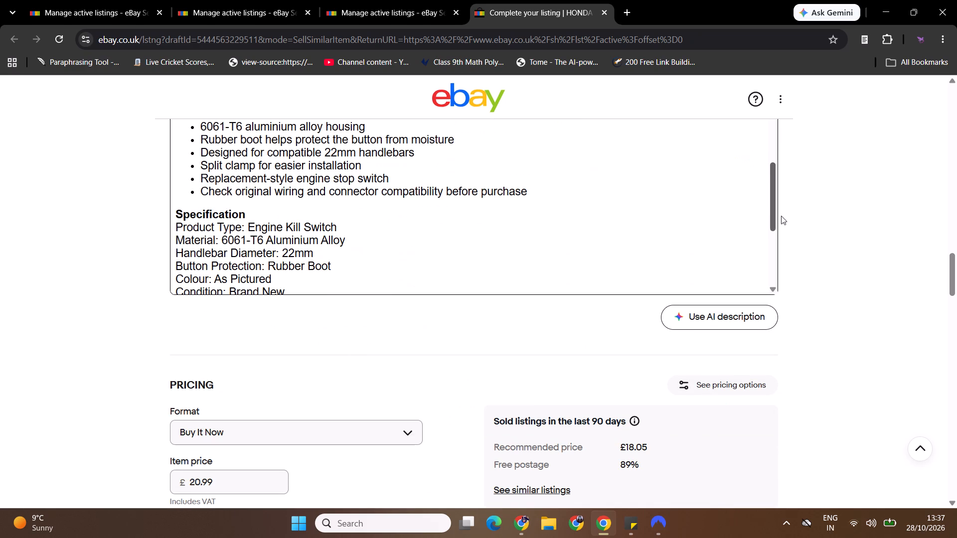
{"action": "left_click_drag", "start_coordinate": [781, 216], "coordinate": [793, 319]}
{"action": "left_click_drag", "start_coordinate": [956, 276], "coordinate": [956, 289]}
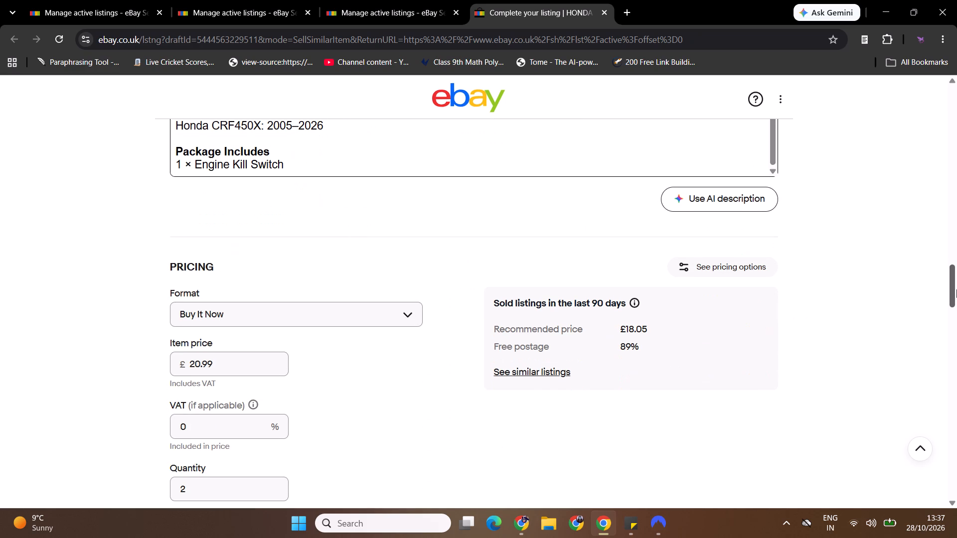
{"action": "left_click_drag", "start_coordinate": [956, 289], "coordinate": [956, 517]}
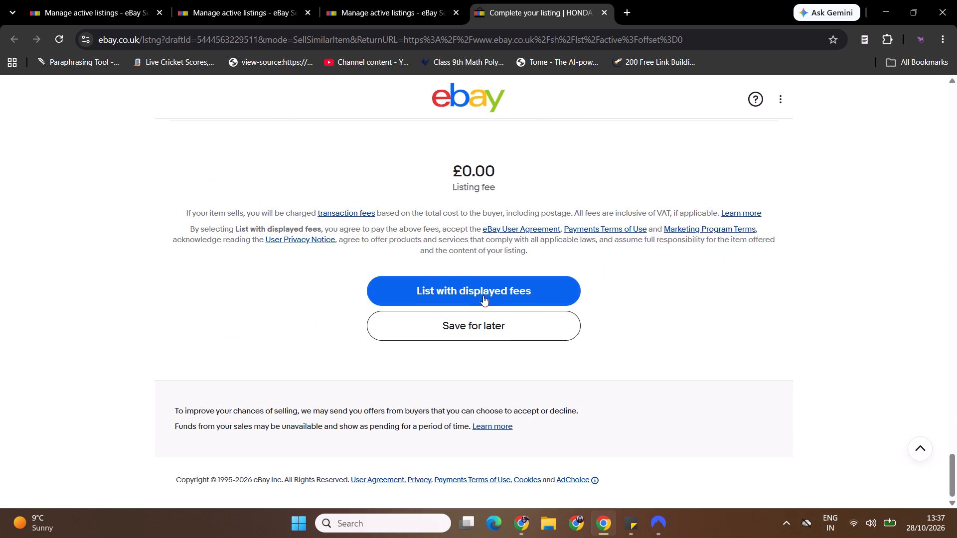
{"action": "left_click", "coordinate": [484, 295]}
Close the two extra Manage active listings tabs, keeping the first one and the gold switch listing.
{"action": "left_click", "coordinate": [308, 13]}
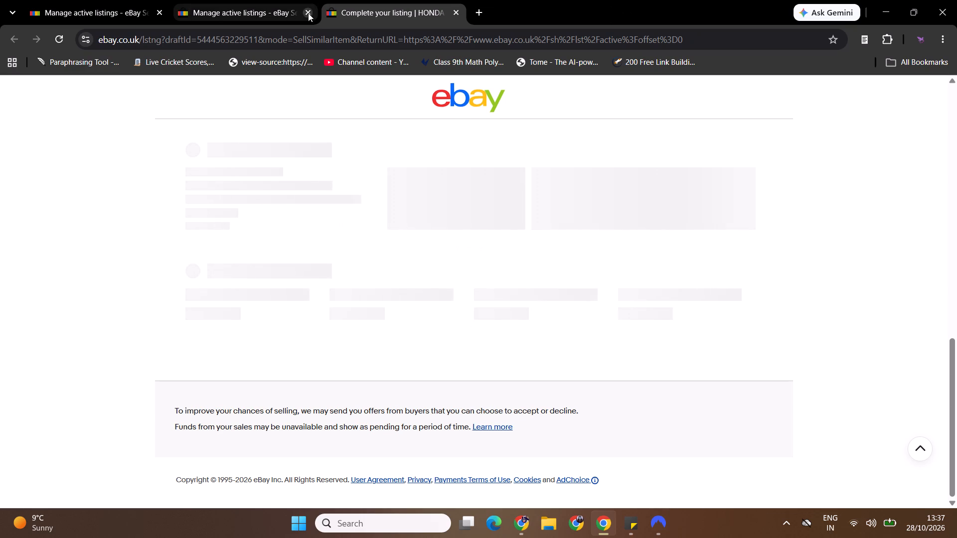
{"action": "left_click", "coordinate": [308, 13]}
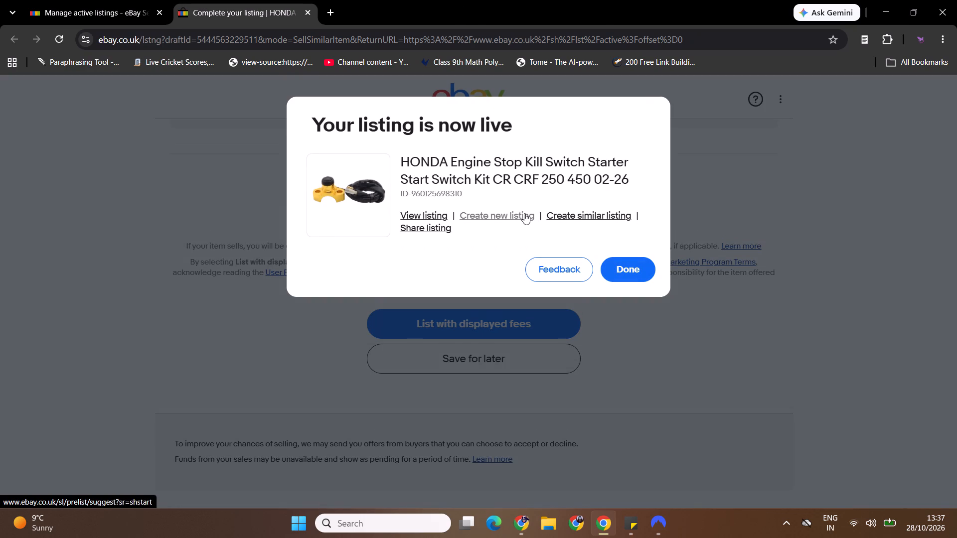
Dismiss the gold switch listing's confirmation and look over the newest entries in the active listings.
{"action": "left_click", "coordinate": [617, 267]}
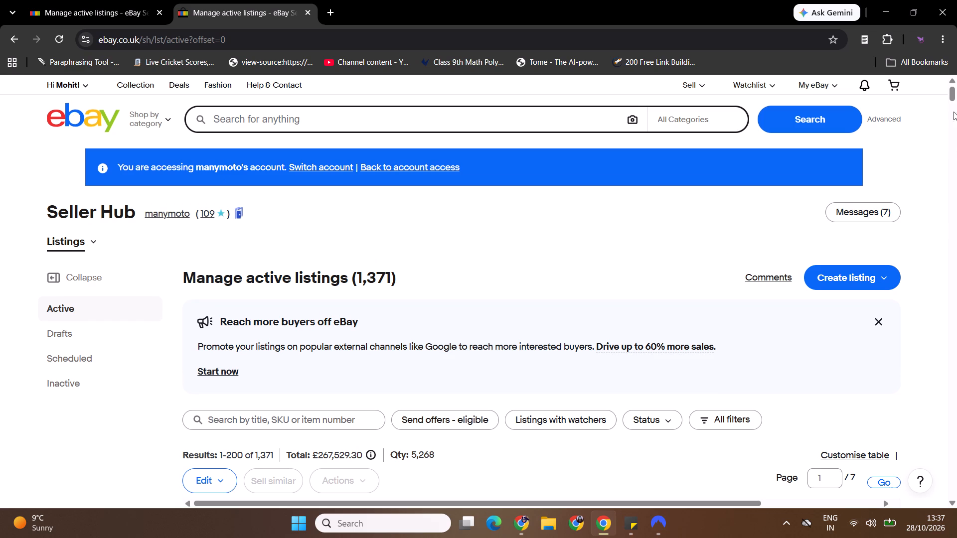
{"action": "left_click_drag", "start_coordinate": [956, 101], "coordinate": [956, 115]}
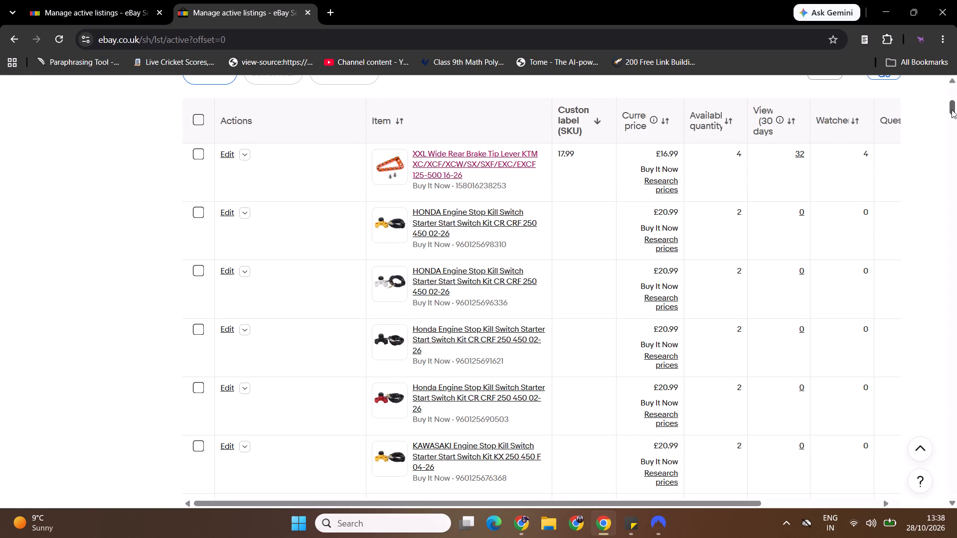
{"action": "left_click_drag", "start_coordinate": [952, 110], "coordinate": [955, 102]}
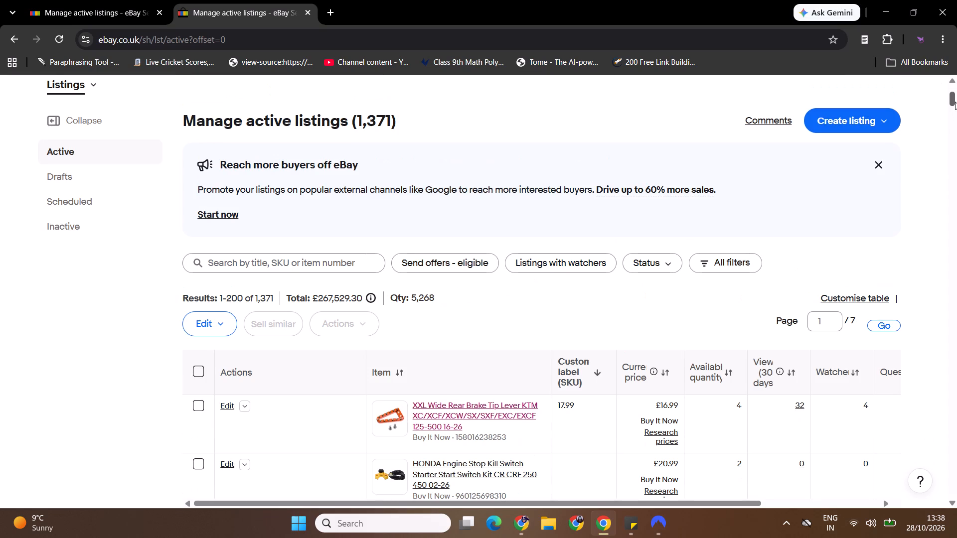
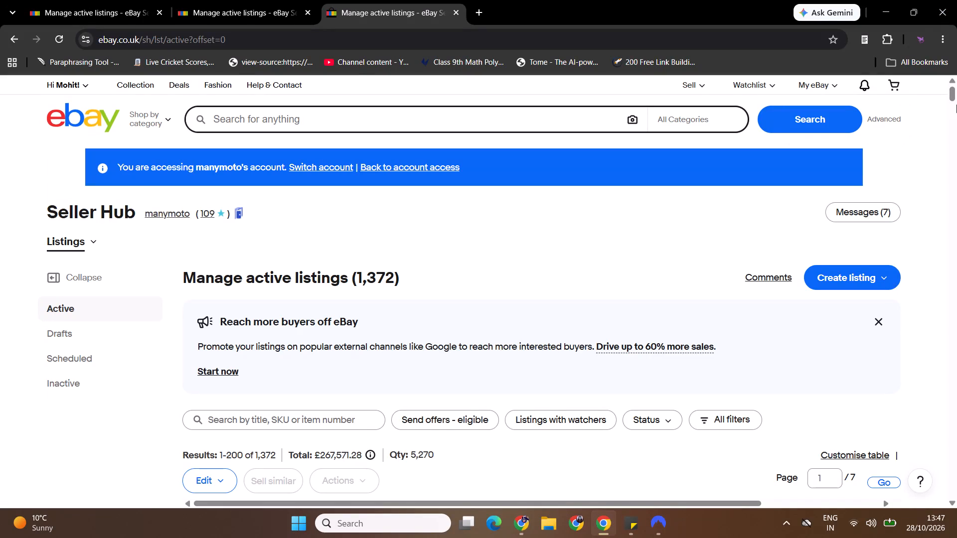
Create a similar listing from the red BETA RR 125-500 engine kill switch and switch to its draft.
{"action": "left_click_drag", "start_coordinate": [956, 70], "coordinate": [956, 77]}
{"action": "left_click_drag", "start_coordinate": [953, 89], "coordinate": [956, 103]}
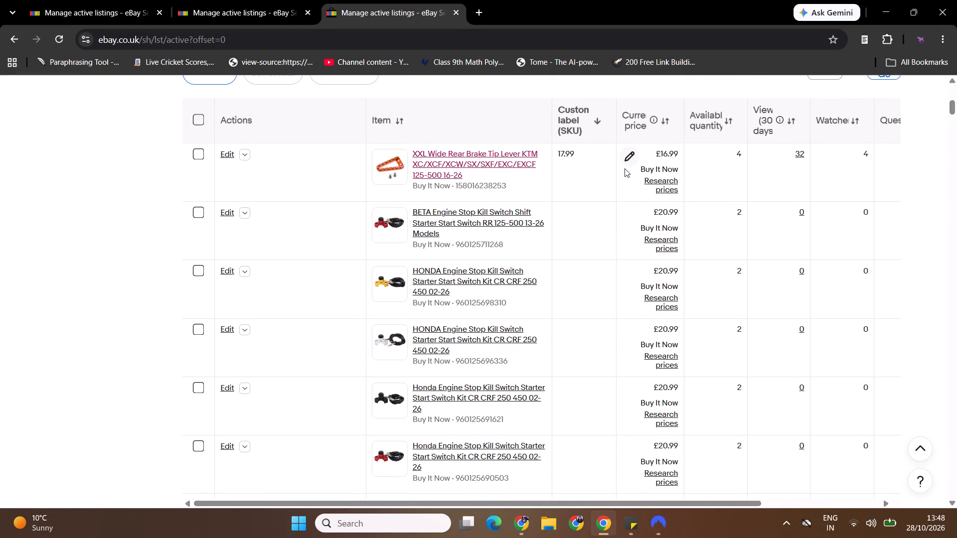
{"action": "left_click", "coordinate": [247, 211]}
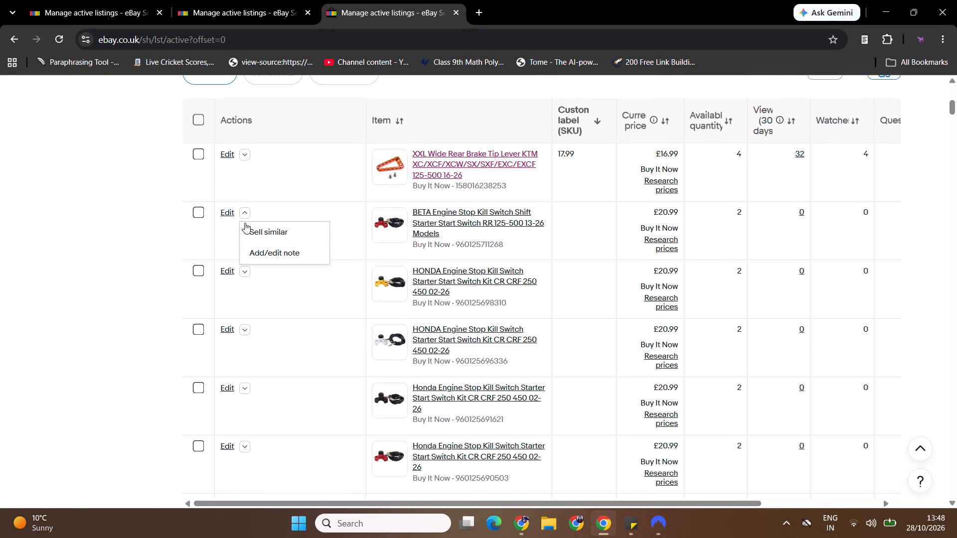
{"action": "left_click", "coordinate": [255, 235], "text": "ctrl"}
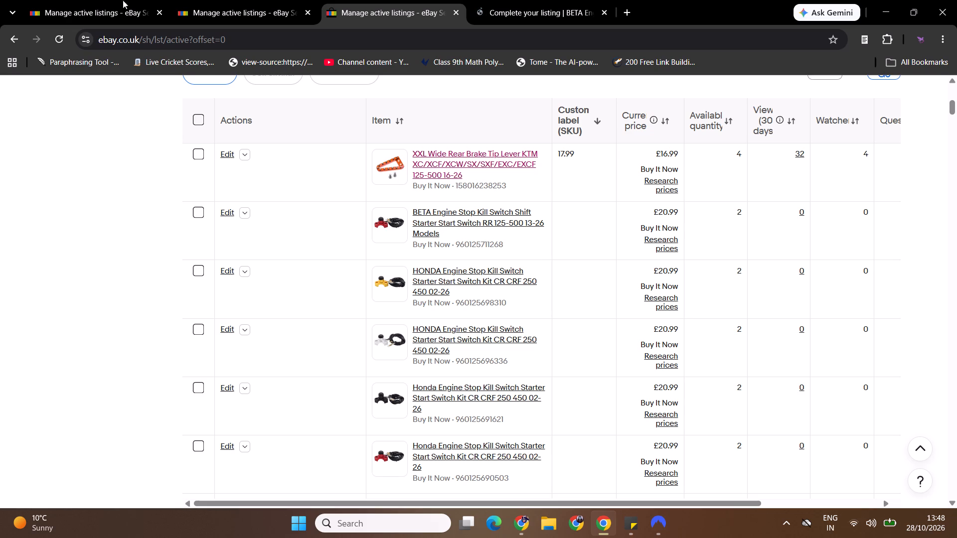
{"action": "left_click", "coordinate": [546, 0]}
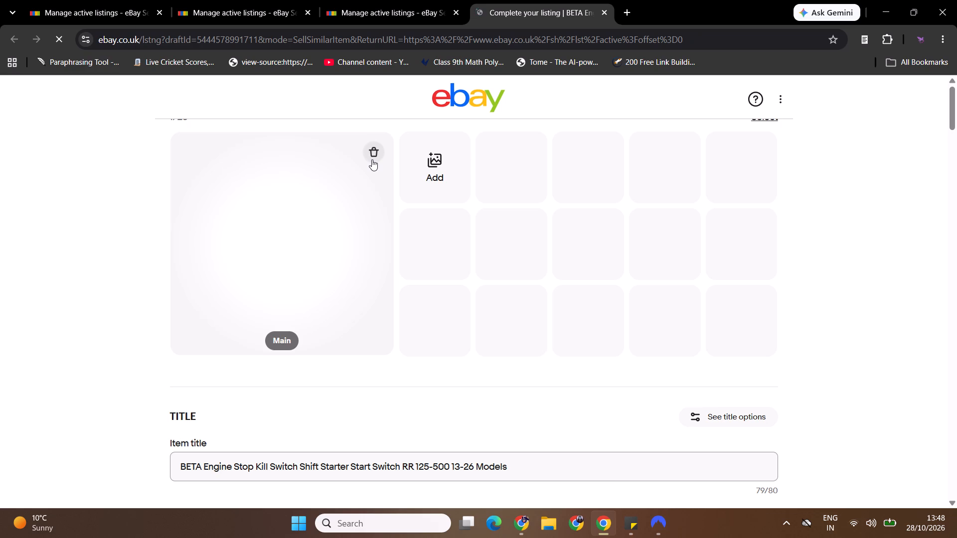
Replace the draft's red switch photo with the black kill switch image from Downloads.
{"action": "left_click", "coordinate": [372, 159]}
{"action": "left_click", "coordinate": [482, 258]}
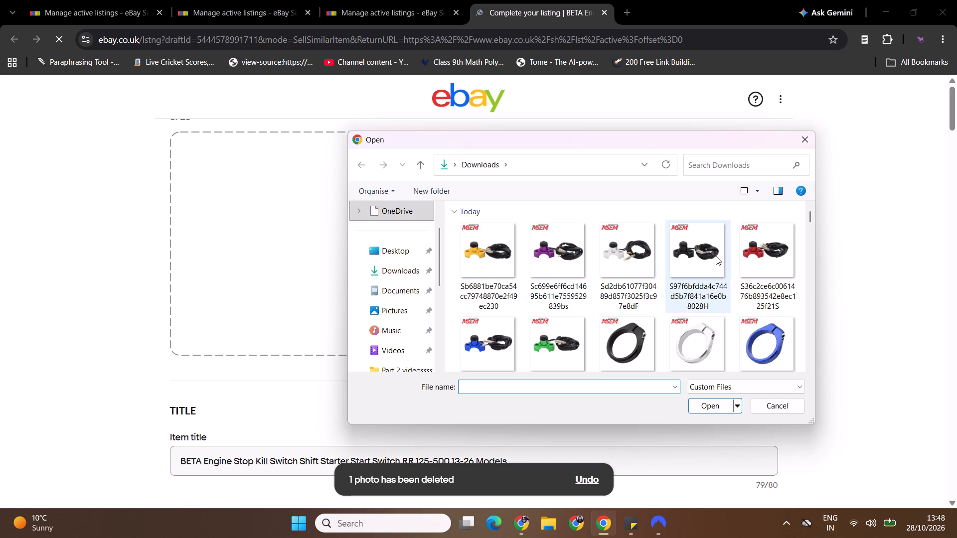
{"action": "left_click", "coordinate": [716, 256]}
{"action": "left_click", "coordinate": [724, 403]}
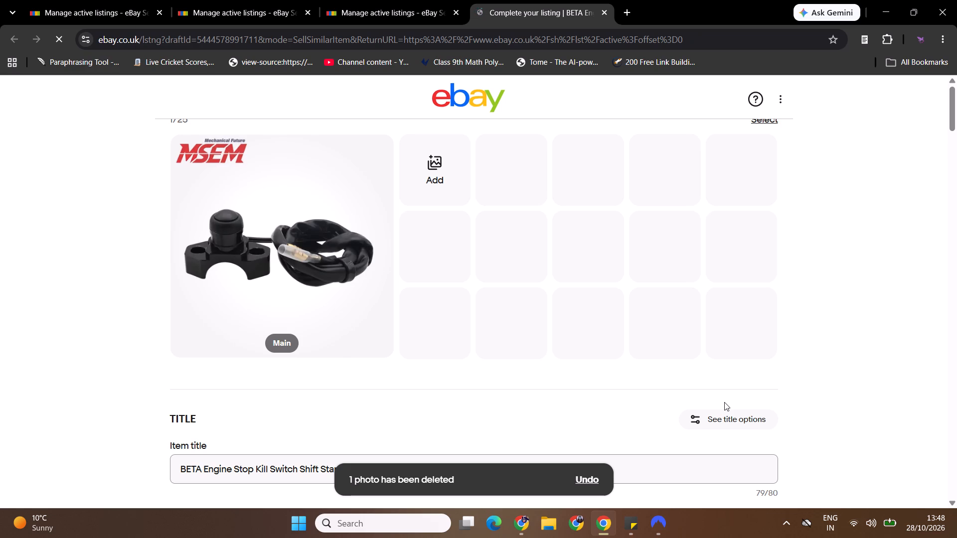
Crop the top strip with the MSEM logo off the black switch photo and save it.
{"action": "left_click", "coordinate": [353, 287]}
{"action": "left_click", "coordinate": [435, 402]}
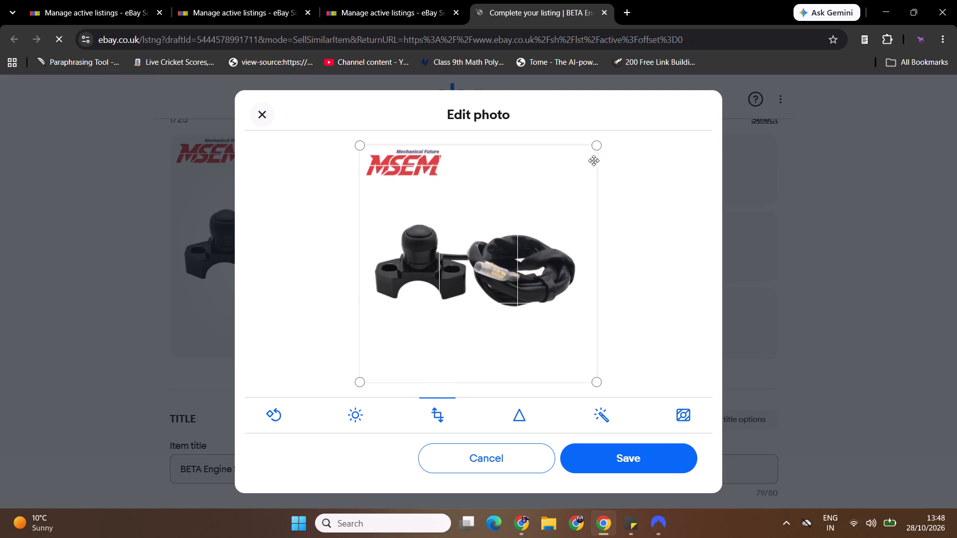
{"action": "left_click_drag", "start_coordinate": [599, 145], "coordinate": [601, 178]}
{"action": "left_click", "coordinate": [637, 460]}
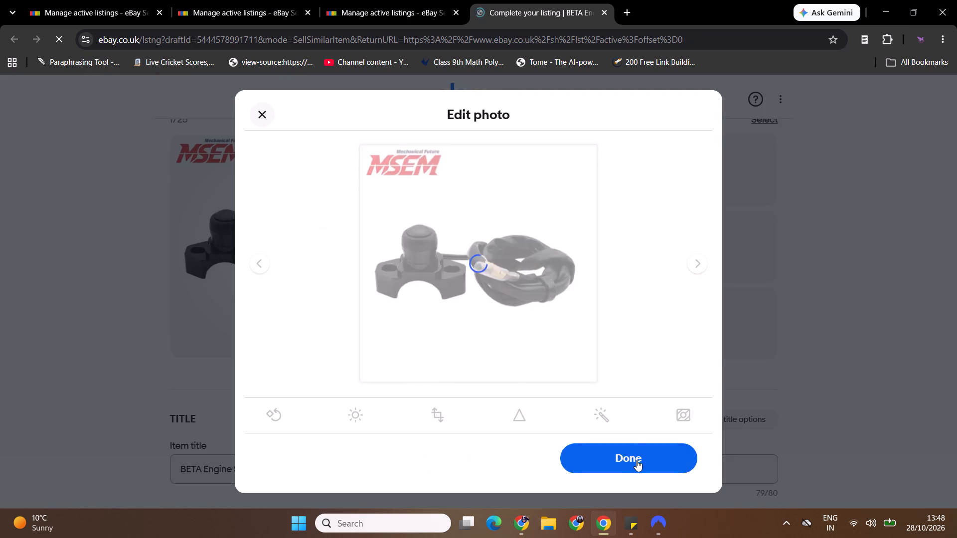
{"action": "left_click", "coordinate": [637, 460]}
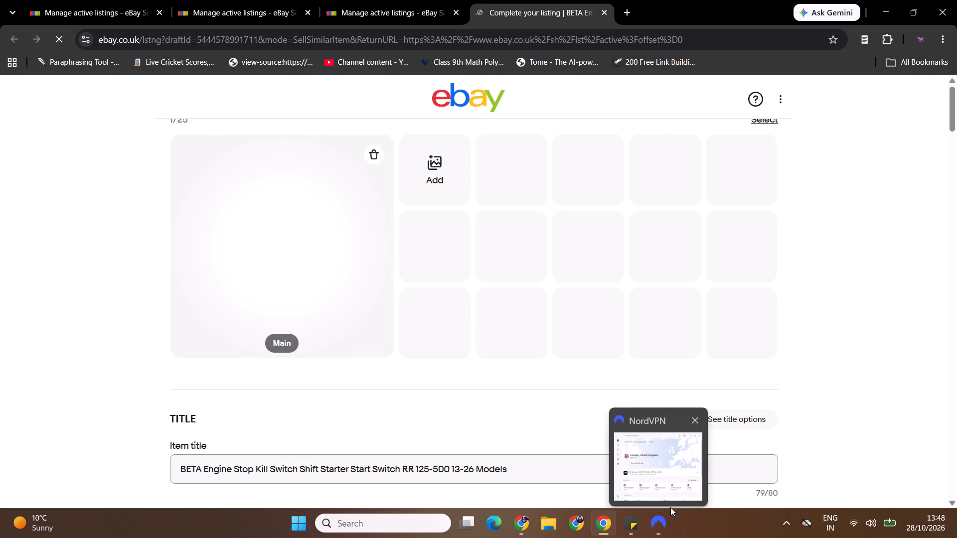
Review the black Beta RR kill switch draft's details and description, publish it with the displayed fees and close the confirmation.
{"action": "left_click_drag", "start_coordinate": [956, 121], "coordinate": [956, 157]}
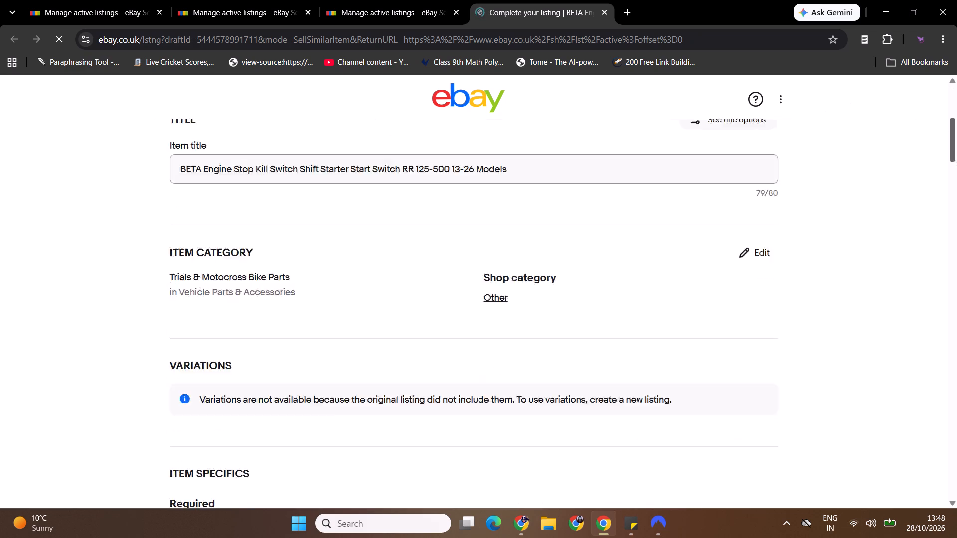
{"action": "left_click_drag", "start_coordinate": [956, 157], "coordinate": [956, 206]}
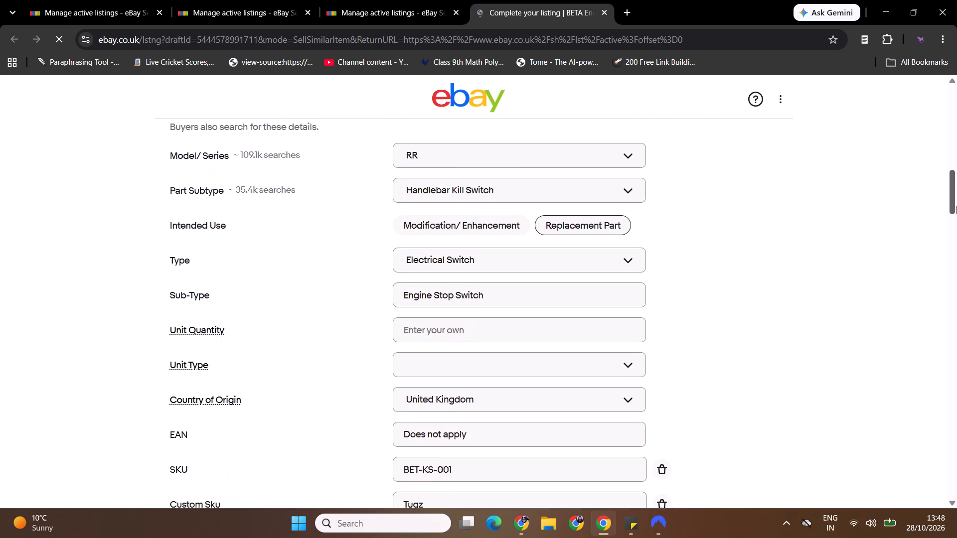
{"action": "left_click_drag", "start_coordinate": [956, 206], "coordinate": [956, 278]}
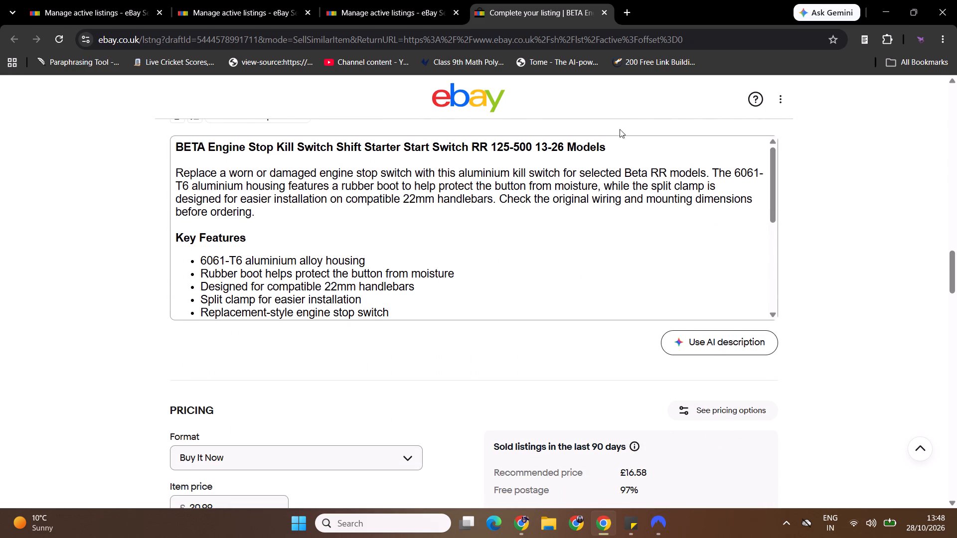
{"action": "left_click_drag", "start_coordinate": [777, 168], "coordinate": [777, 219]}
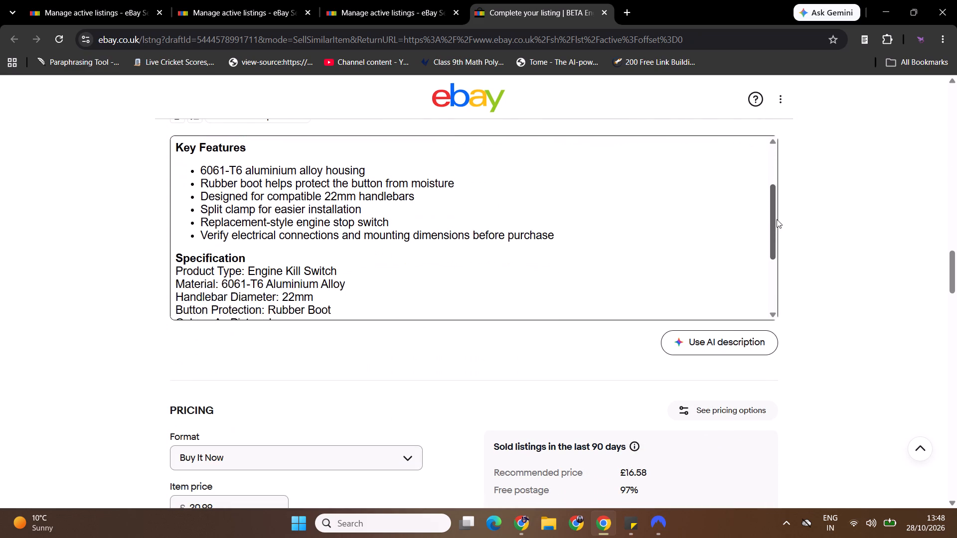
{"action": "left_click_drag", "start_coordinate": [777, 219], "coordinate": [777, 320]}
{"action": "left_click_drag", "start_coordinate": [956, 260], "coordinate": [956, 299]}
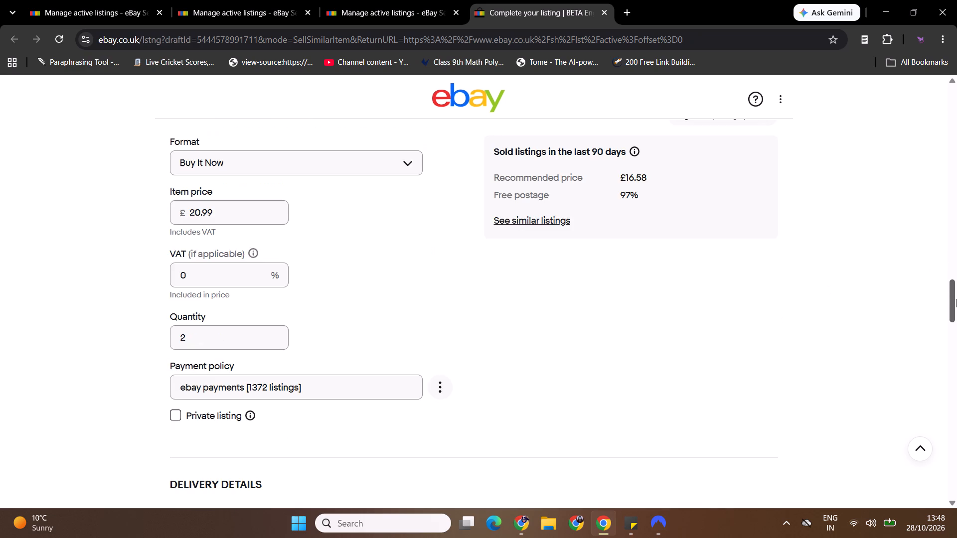
{"action": "left_click_drag", "start_coordinate": [956, 299], "coordinate": [956, 488]}
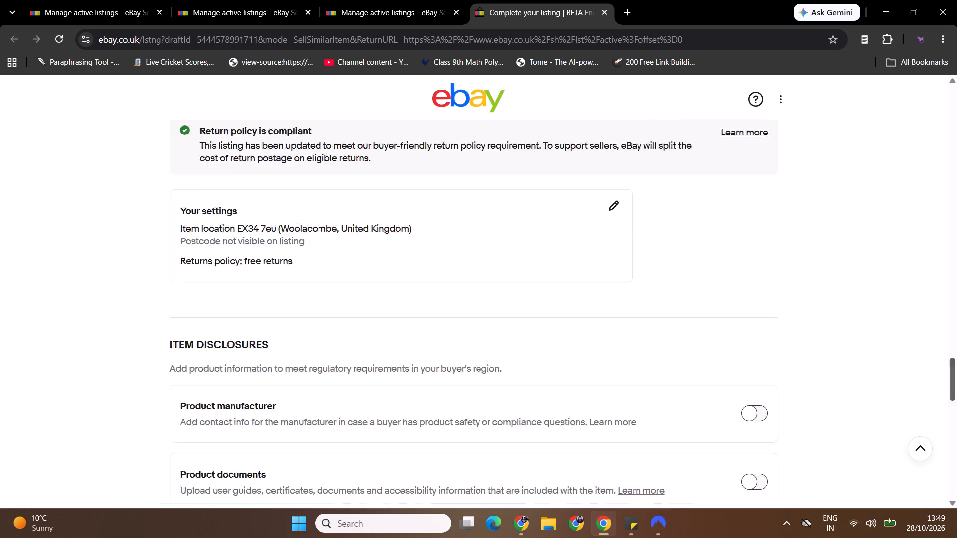
{"action": "left_click_drag", "start_coordinate": [956, 488], "coordinate": [956, 537]}
{"action": "left_click", "coordinate": [502, 295]}
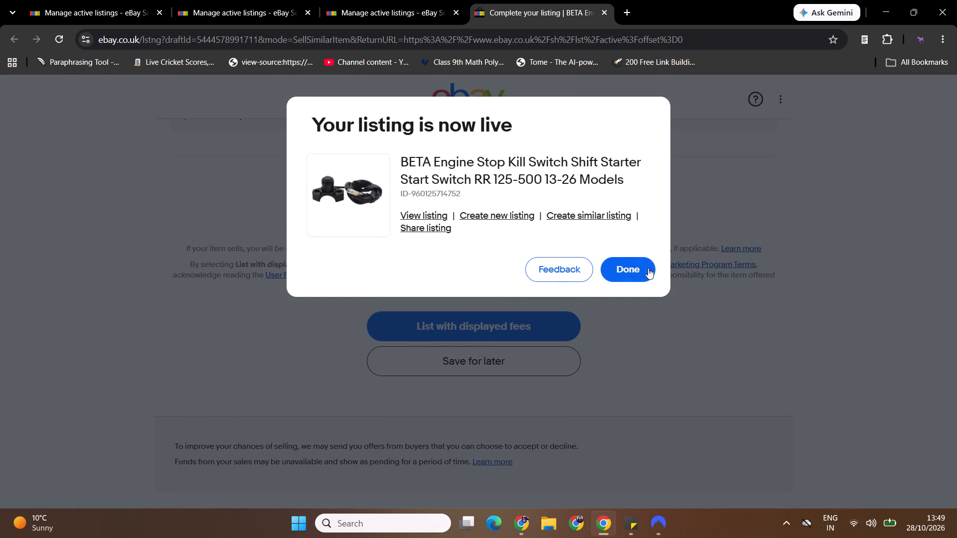
{"action": "left_click", "coordinate": [648, 268]}
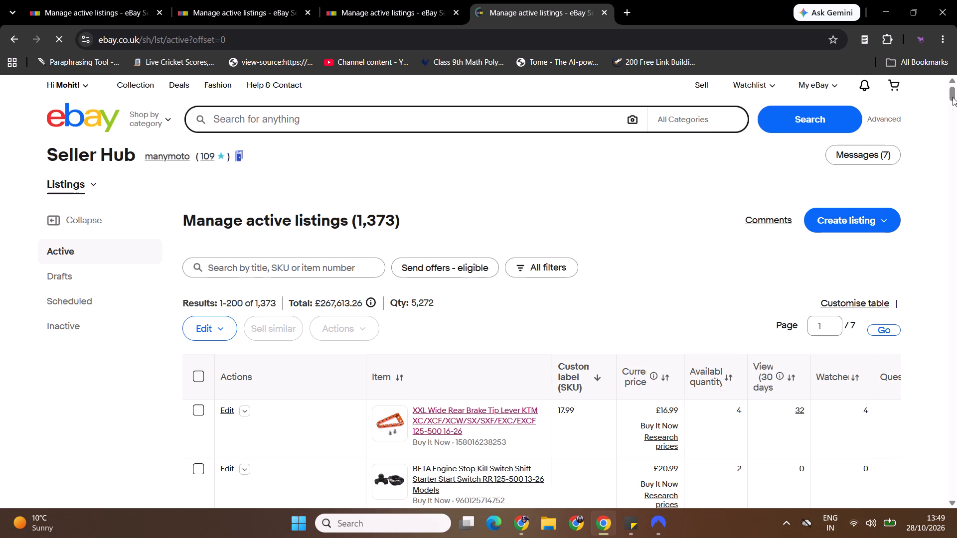
Create a similar listing from the black BETA RR 125-500 engine kill switch and switch to its draft.
{"action": "left_click_drag", "start_coordinate": [953, 95], "coordinate": [955, 106]}
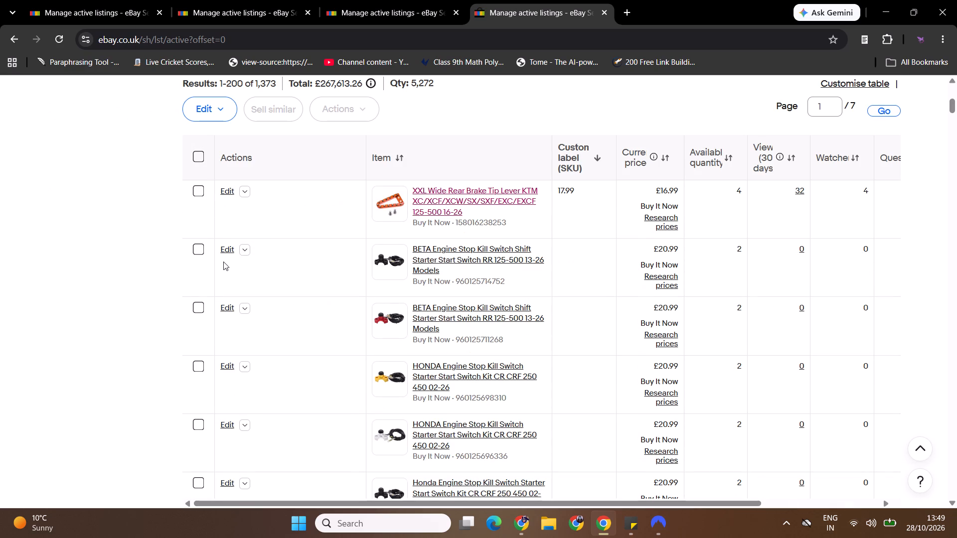
{"action": "left_click", "coordinate": [243, 249]}
{"action": "middle_click", "coordinate": [256, 269]}
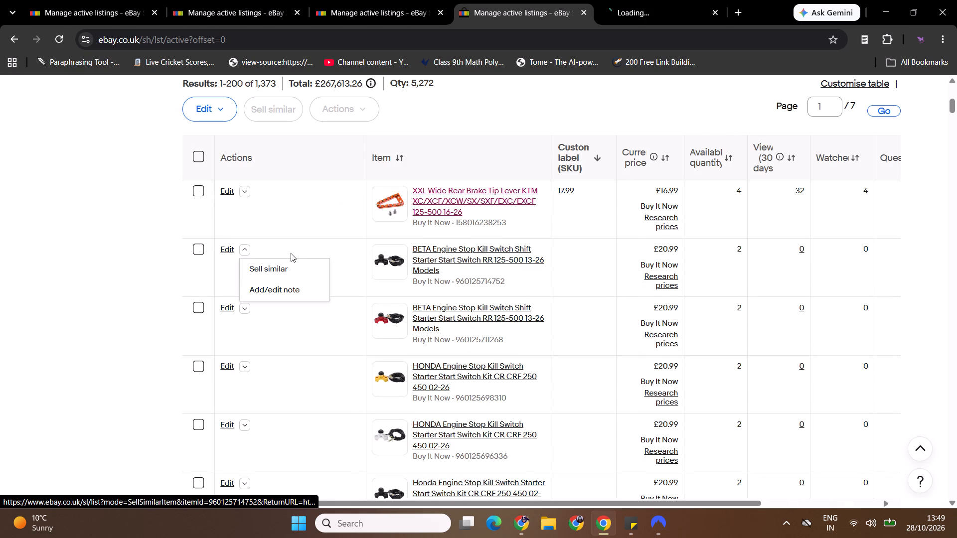
{"action": "left_click", "coordinate": [661, 0]}
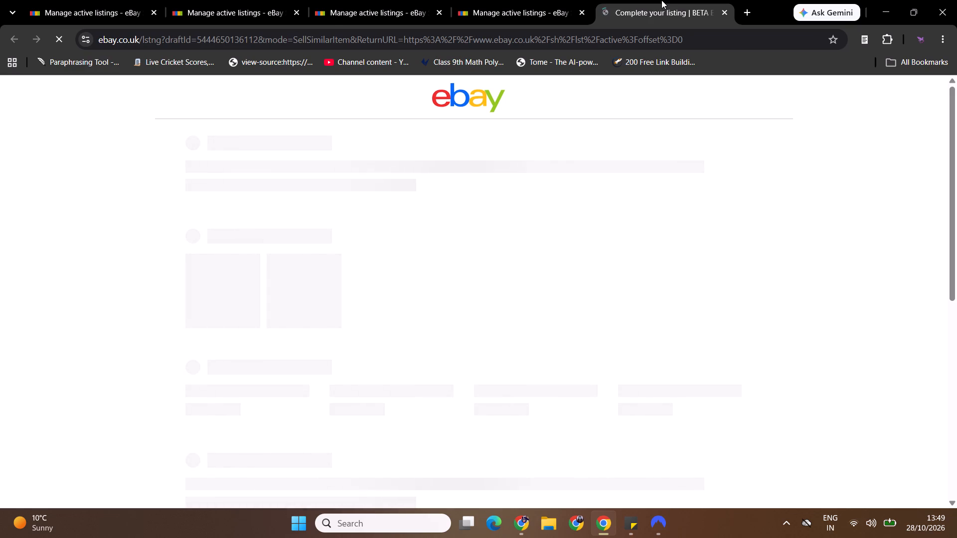
Replace the draft's black switch photo with the silver kill switch image from Downloads.
{"action": "left_click", "coordinate": [379, 157]}
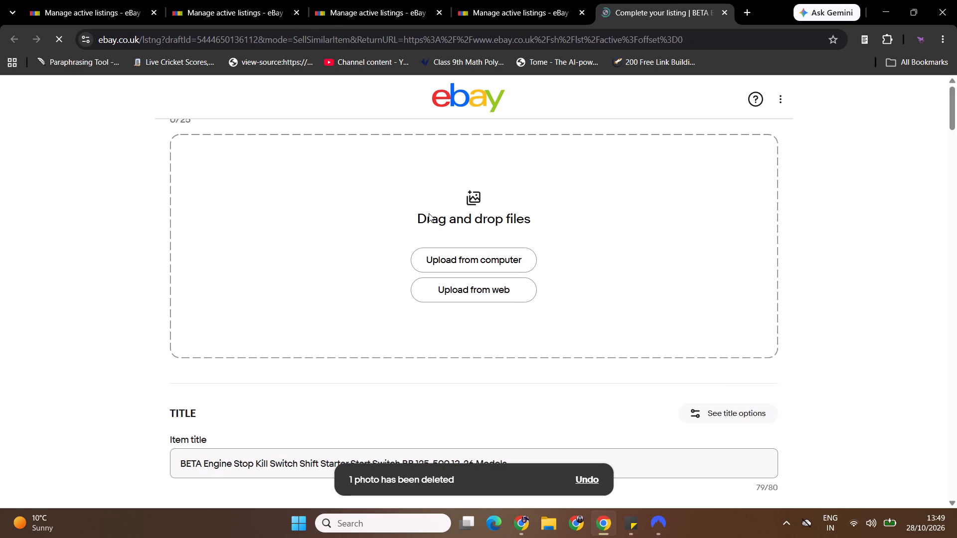
{"action": "left_click", "coordinate": [455, 264]}
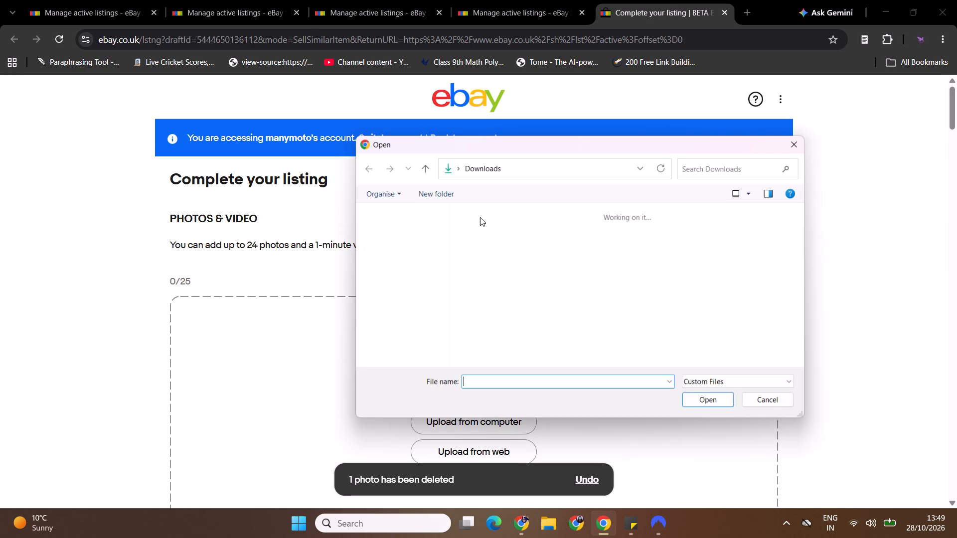
{"action": "left_click", "coordinate": [637, 259]}
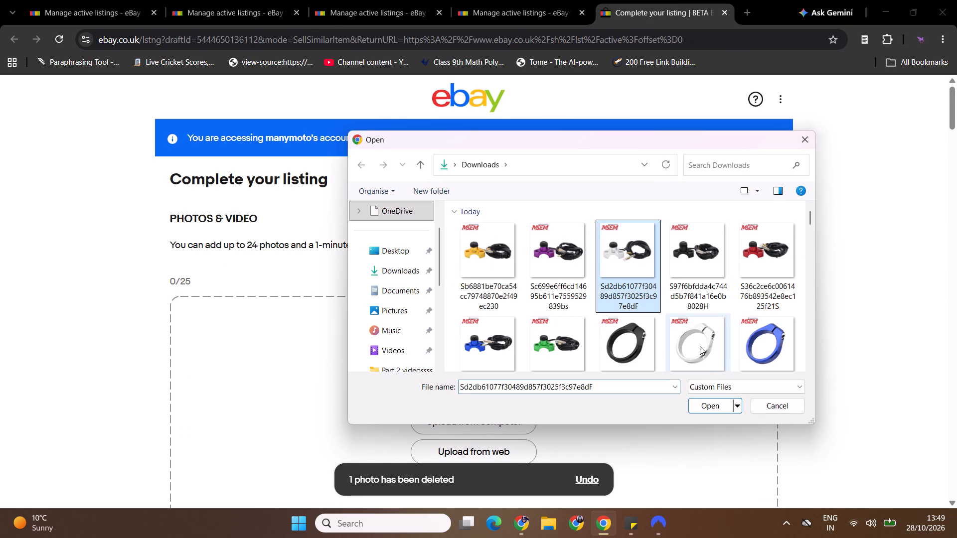
{"action": "left_click", "coordinate": [716, 404]}
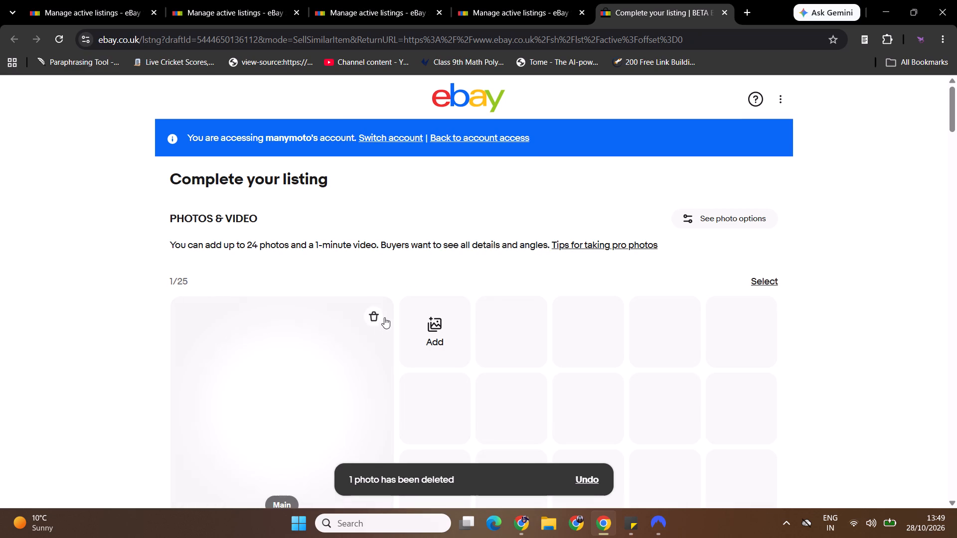
Crop the top strip with the MSEM logo off the silver switch photo and save it.
{"action": "left_click_drag", "start_coordinate": [955, 114], "coordinate": [956, 121]}
{"action": "left_click", "coordinate": [310, 345]}
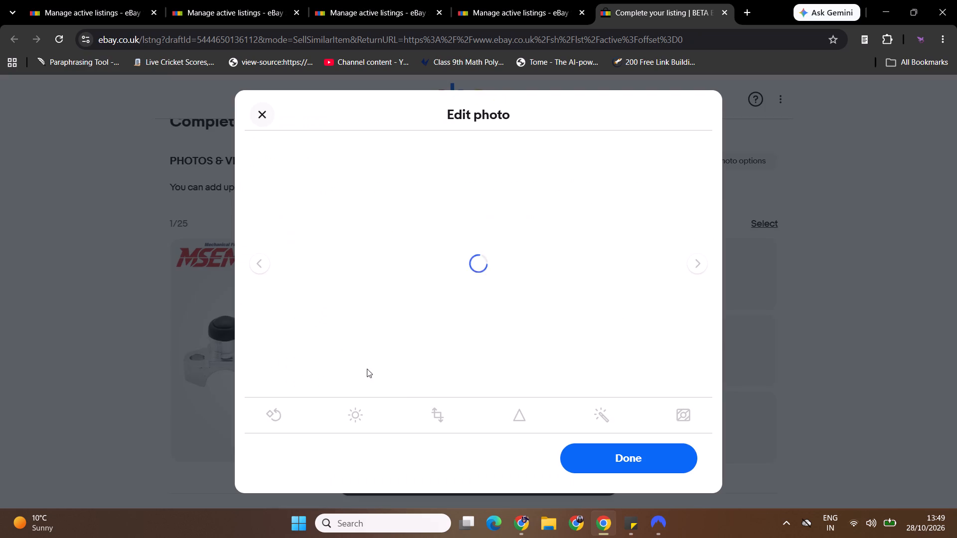
{"action": "left_click", "coordinate": [442, 424]}
{"action": "left_click_drag", "start_coordinate": [595, 145], "coordinate": [604, 174]}
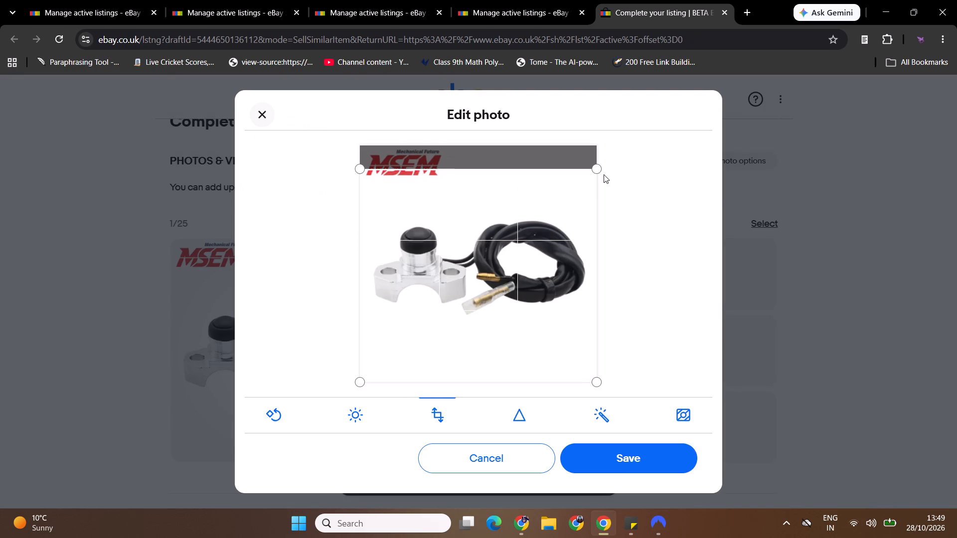
{"action": "left_click_drag", "start_coordinate": [604, 174], "coordinate": [605, 179]}
{"action": "left_click", "coordinate": [611, 458]}
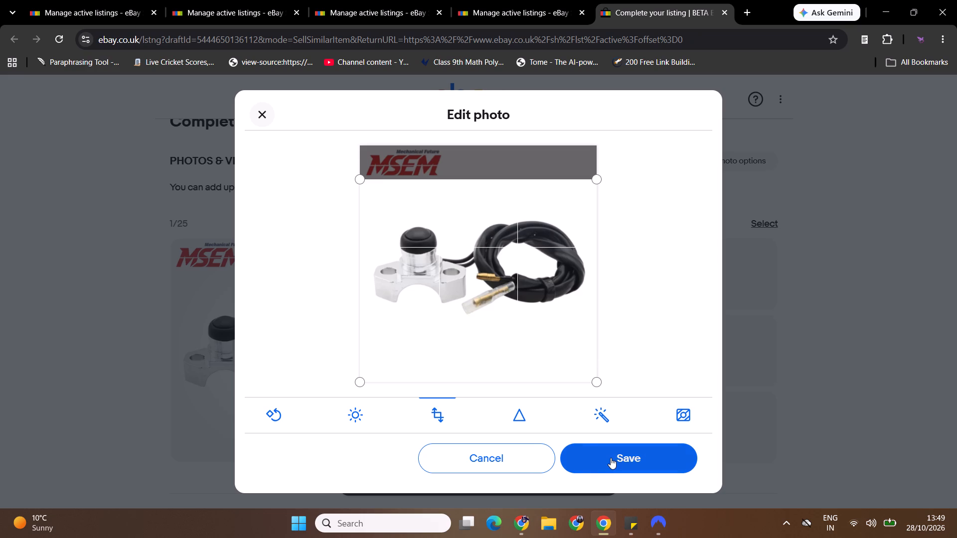
{"action": "left_click", "coordinate": [611, 458]}
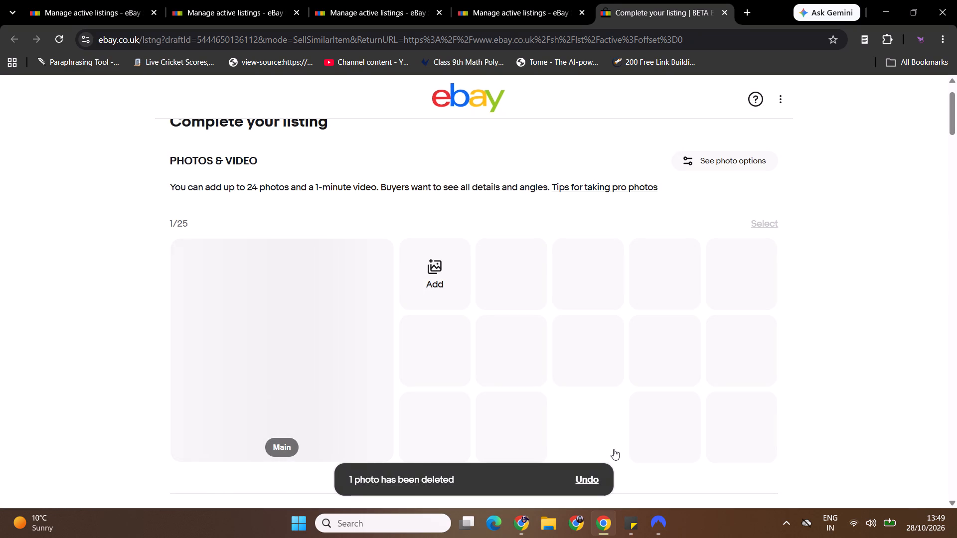
Review the silver Beta RR kill switch draft, publish it with the displayed fees and close the confirmation.
{"action": "left_click_drag", "start_coordinate": [956, 118], "coordinate": [956, 140]}
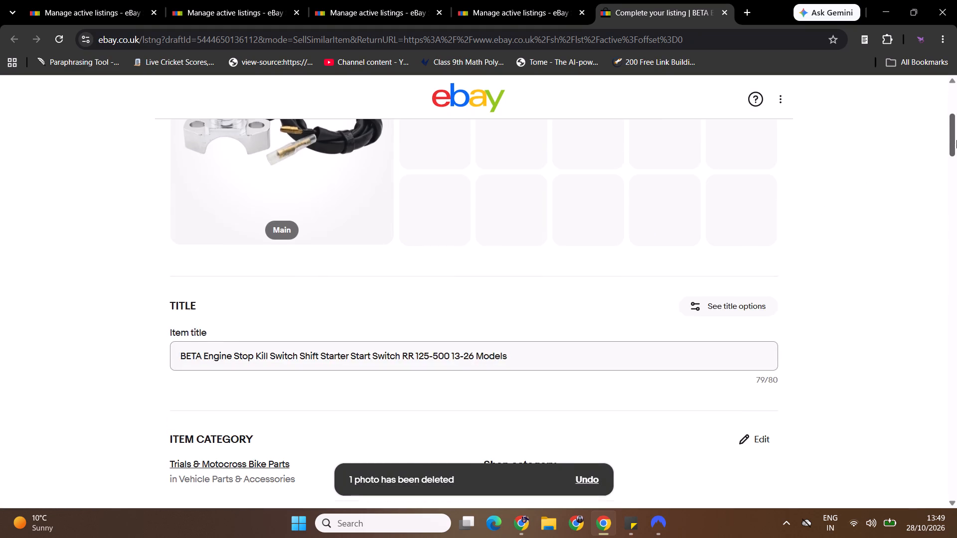
{"action": "left_click_drag", "start_coordinate": [956, 140], "coordinate": [954, 201]}
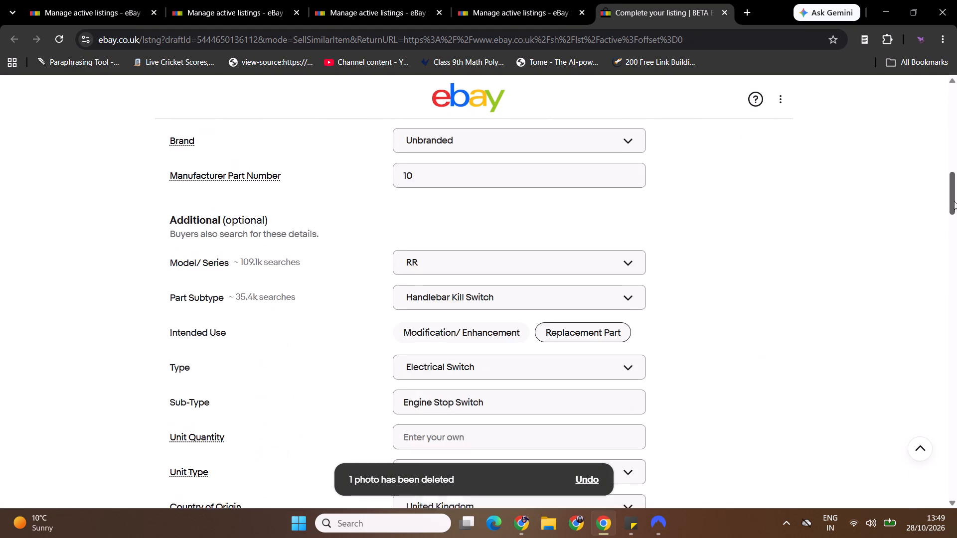
{"action": "left_click_drag", "start_coordinate": [954, 201], "coordinate": [953, 256]}
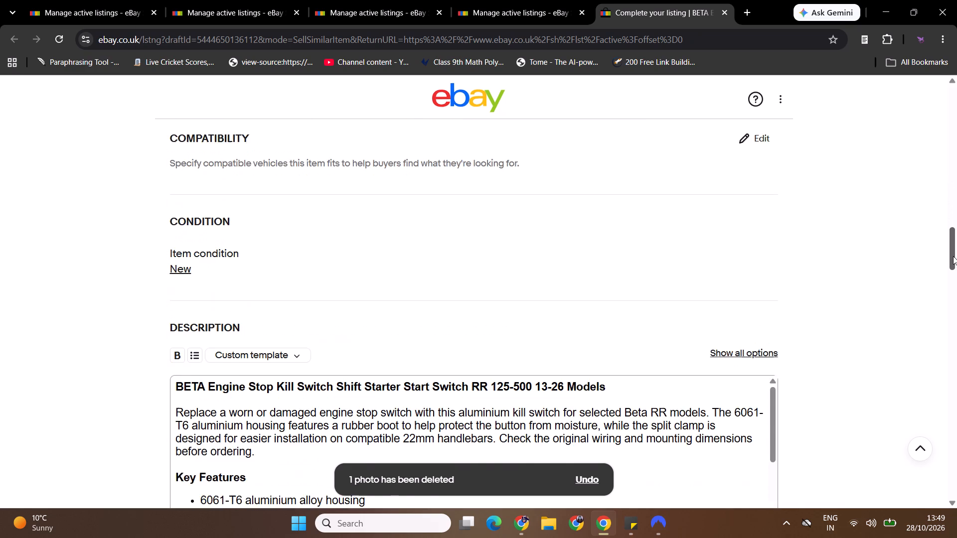
{"action": "left_click_drag", "start_coordinate": [953, 256], "coordinate": [951, 270]}
{"action": "left_click_drag", "start_coordinate": [951, 272], "coordinate": [956, 537]}
{"action": "left_click", "coordinate": [517, 294]}
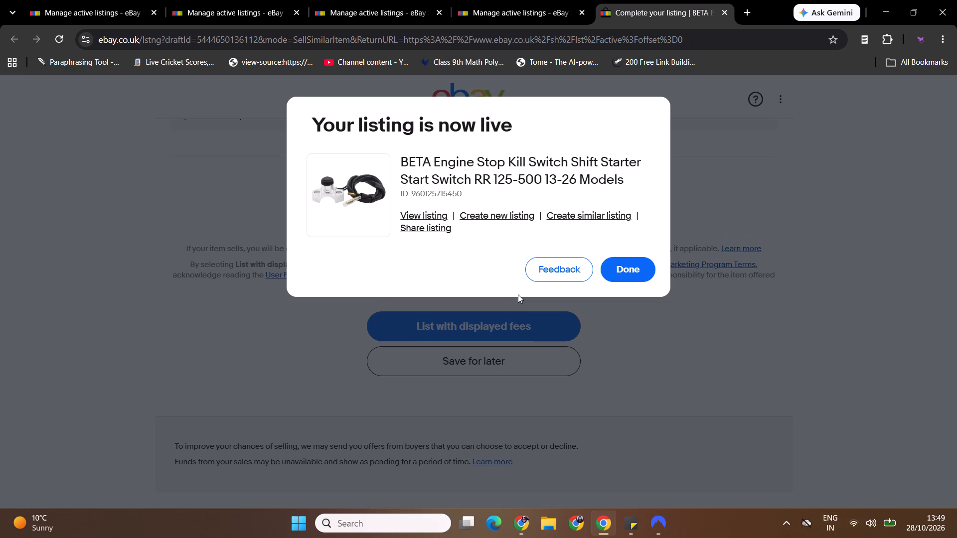
{"action": "left_click", "coordinate": [654, 275]}
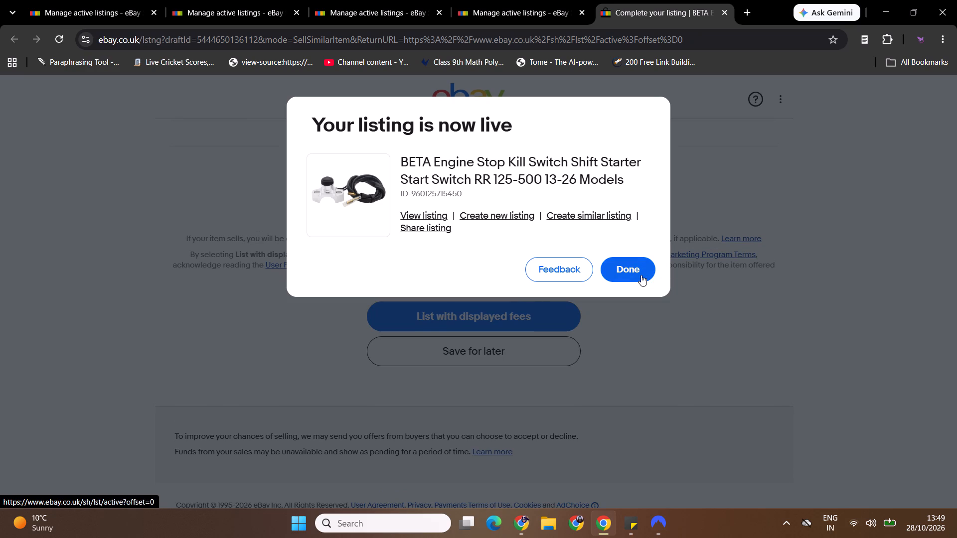
{"action": "left_click", "coordinate": [641, 275]}
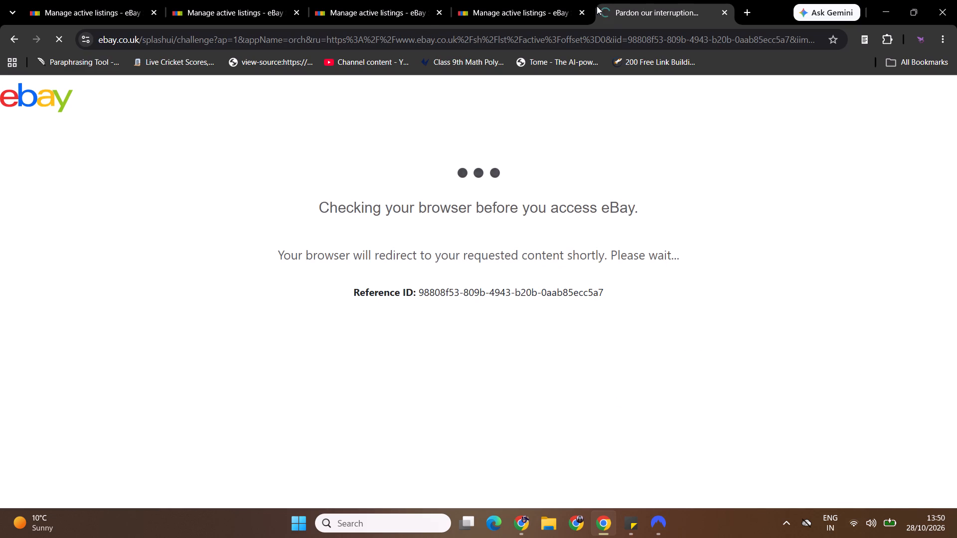
Close the two older active-listings tabs next to the just-published listing's tab.
{"action": "left_click", "coordinate": [584, 11]}
{"action": "left_click", "coordinate": [441, 14]}
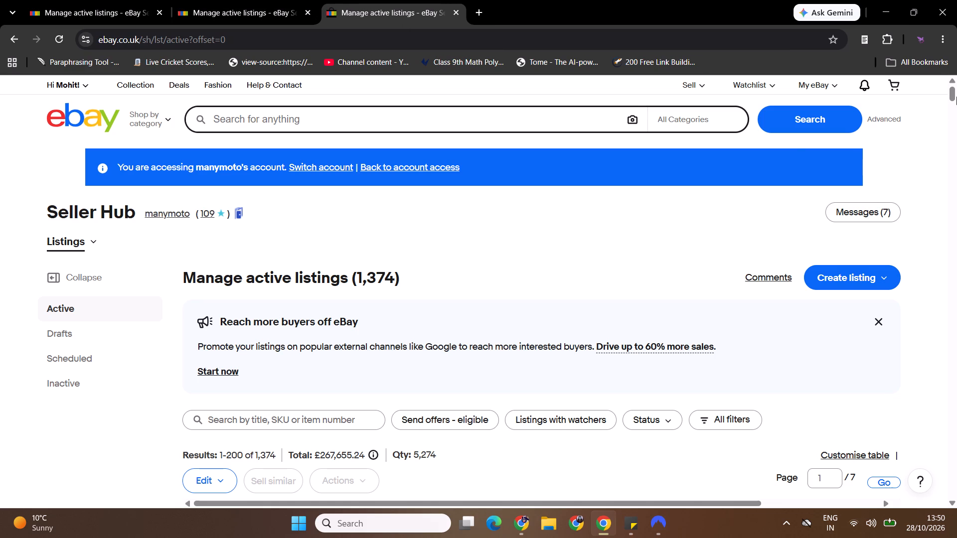
Create a similar-listing draft from the silver Beta RR kill switch listing and close the older active-listings tab.
{"action": "left_click_drag", "start_coordinate": [952, 95], "coordinate": [953, 108]}
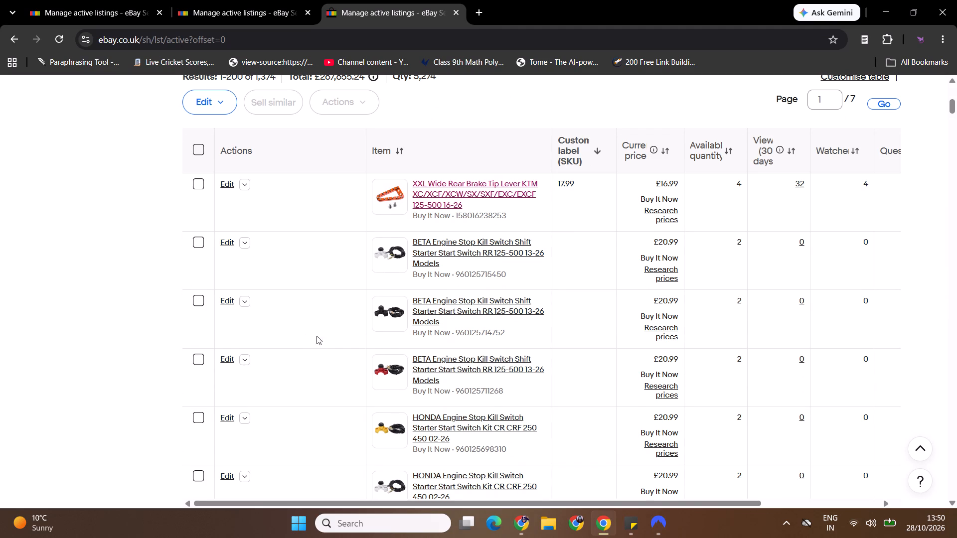
{"action": "left_click", "coordinate": [246, 242]}
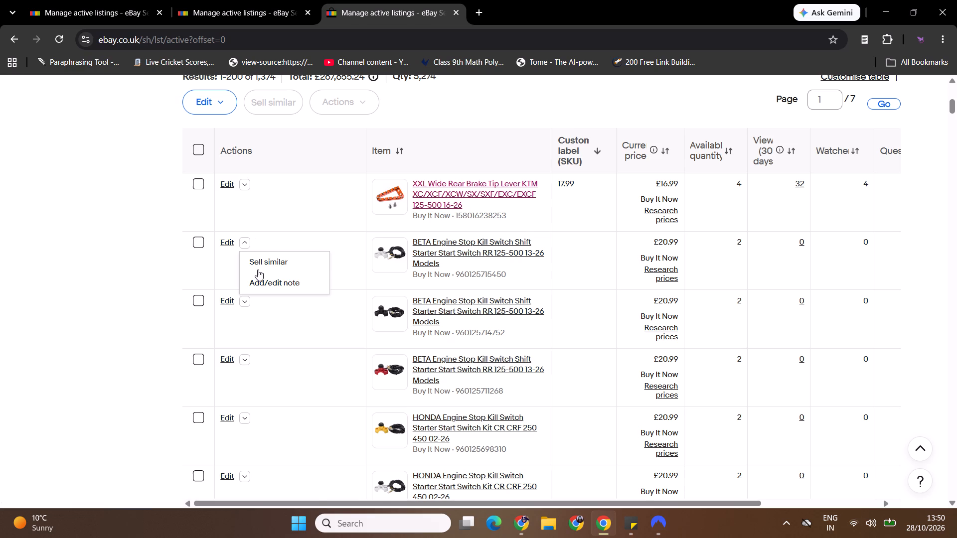
{"action": "middle_click", "coordinate": [263, 262]}
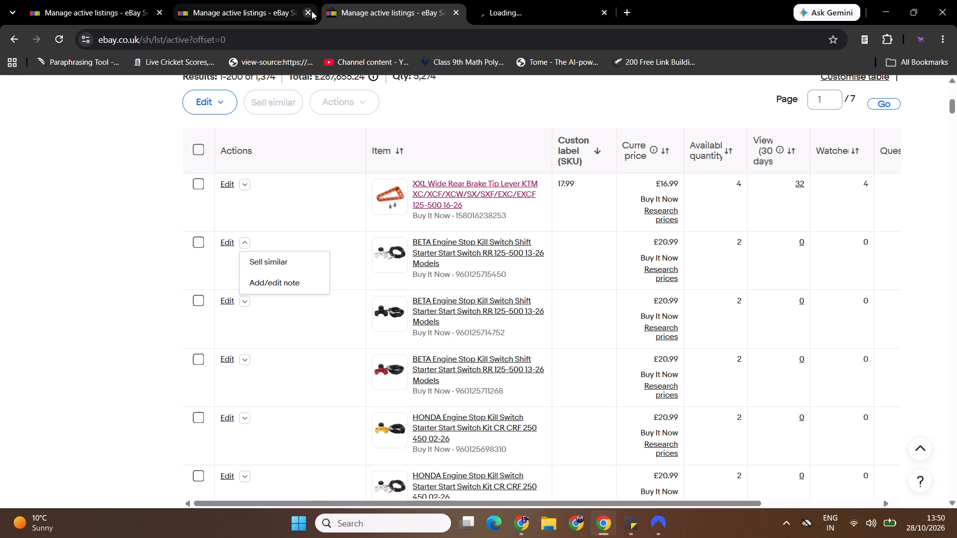
{"action": "left_click", "coordinate": [312, 11]}
{"action": "left_click", "coordinate": [398, 10]}
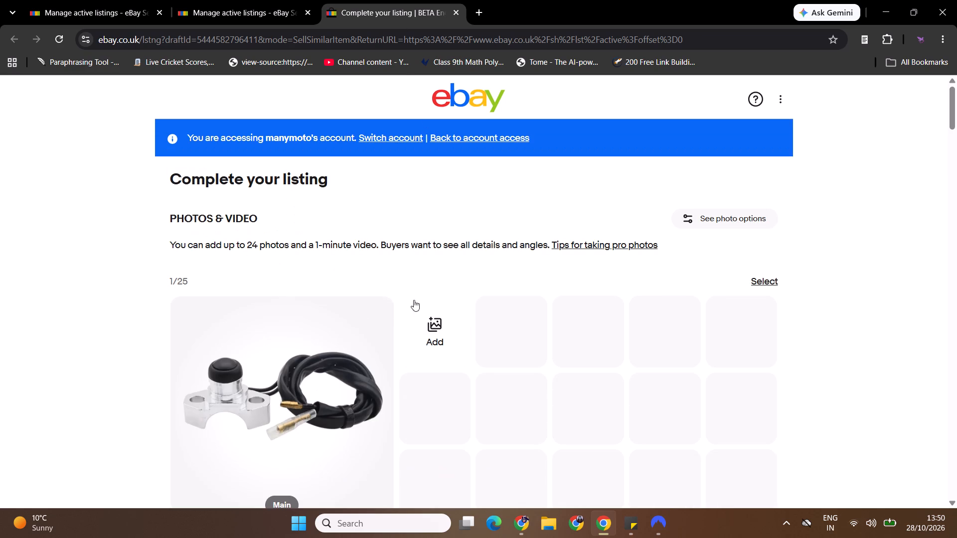
Replace the draft's silver switch photo with the gold kill switch image from Downloads.
{"action": "left_click", "coordinate": [376, 318]}
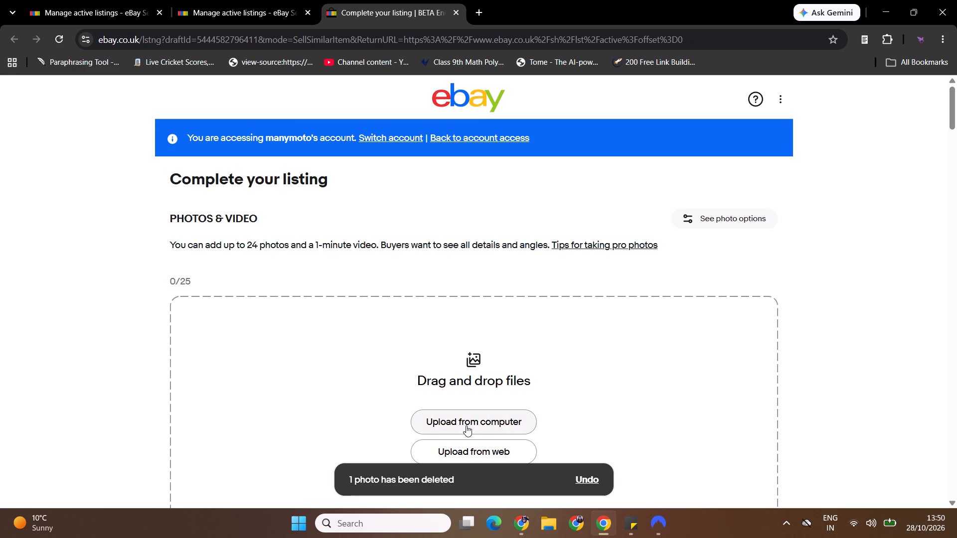
{"action": "left_click", "coordinate": [466, 425]}
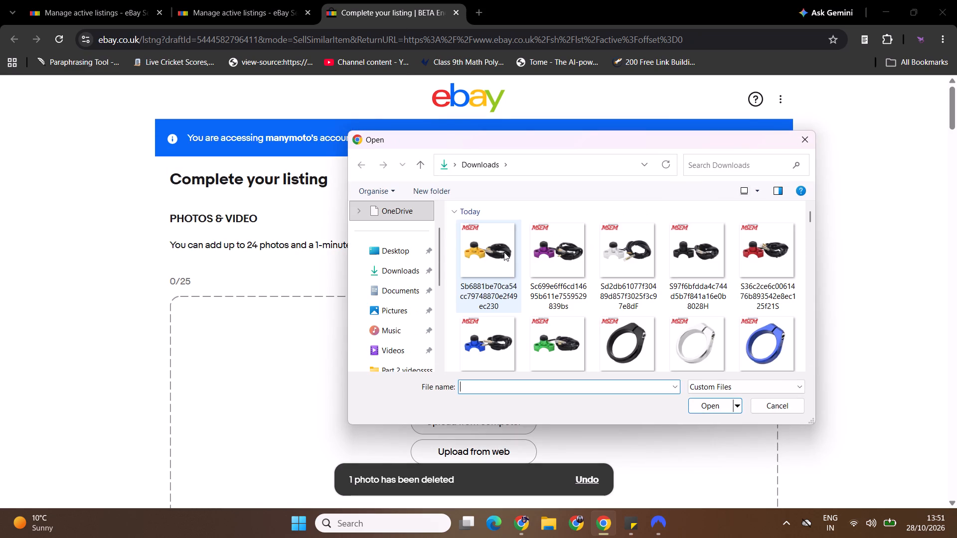
{"action": "left_click", "coordinate": [498, 255]}
{"action": "left_click", "coordinate": [716, 410]}
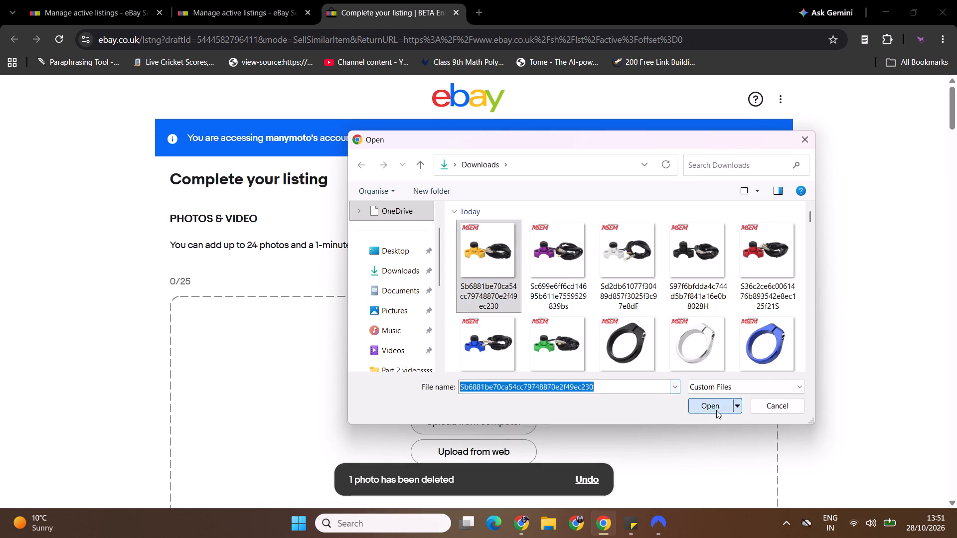
{"action": "left_click", "coordinate": [255, 0]}
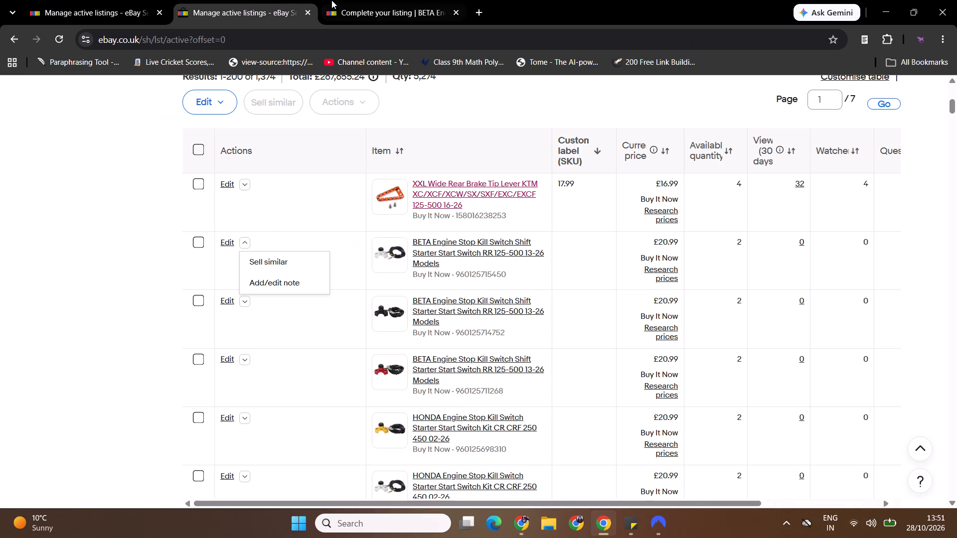
{"action": "left_click", "coordinate": [399, 0]}
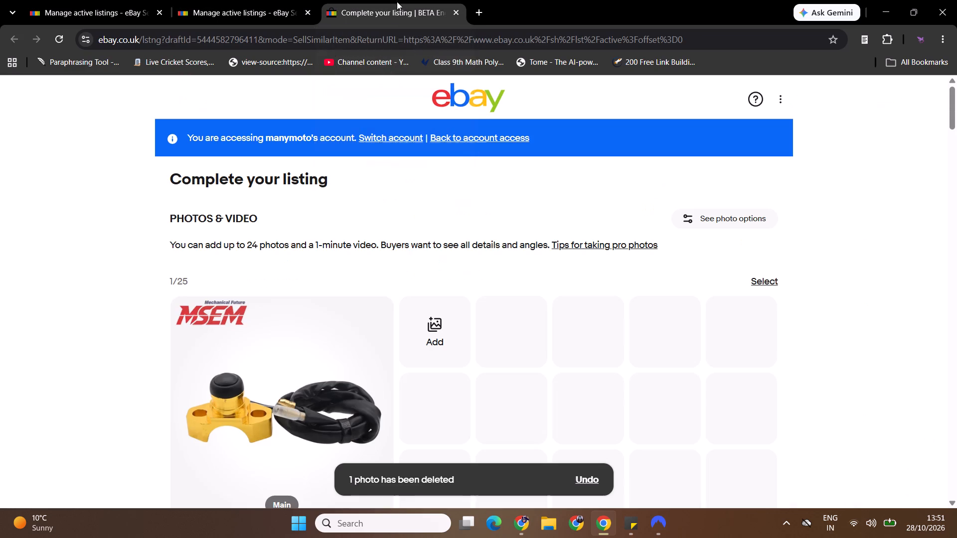
Crop the top strip with the MSEM logo off the gold switch photo and save it.
{"action": "left_click", "coordinate": [366, 360]}
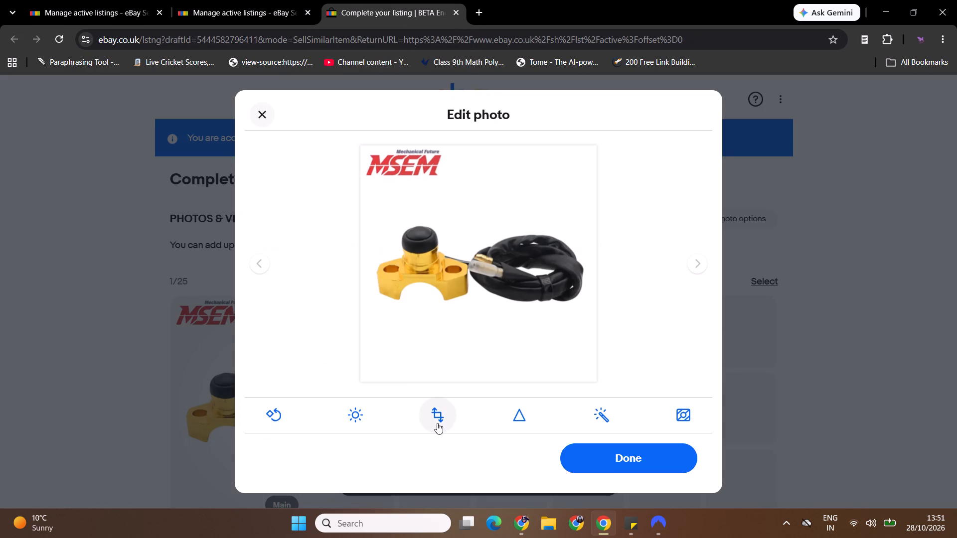
{"action": "left_click", "coordinate": [437, 423]}
{"action": "left_click_drag", "start_coordinate": [595, 146], "coordinate": [606, 188]}
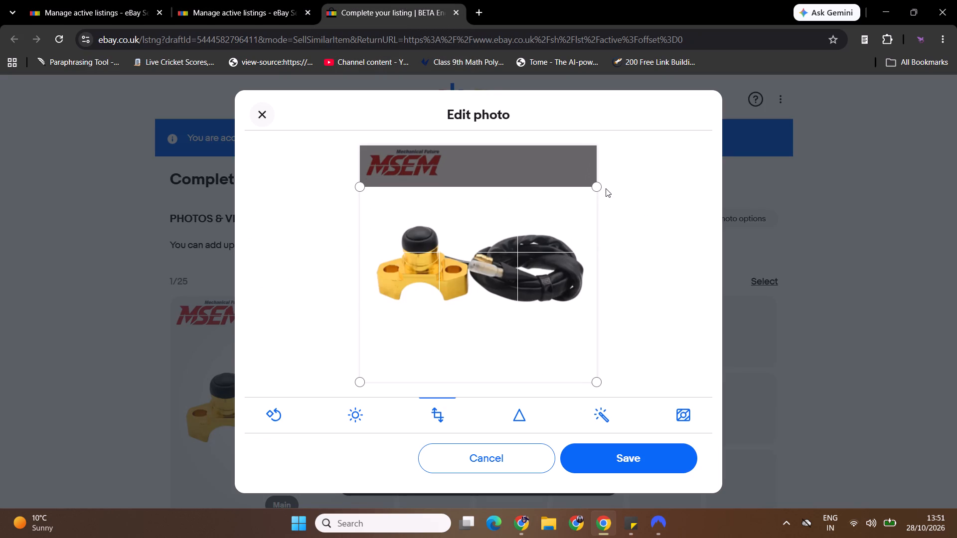
{"action": "left_click_drag", "start_coordinate": [606, 188], "coordinate": [606, 183]}
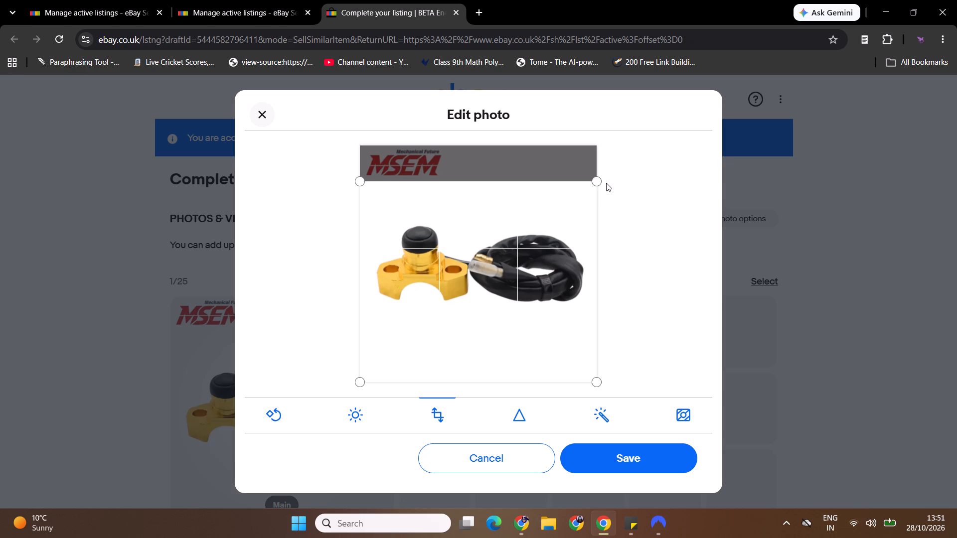
{"action": "left_click", "coordinate": [605, 461]}
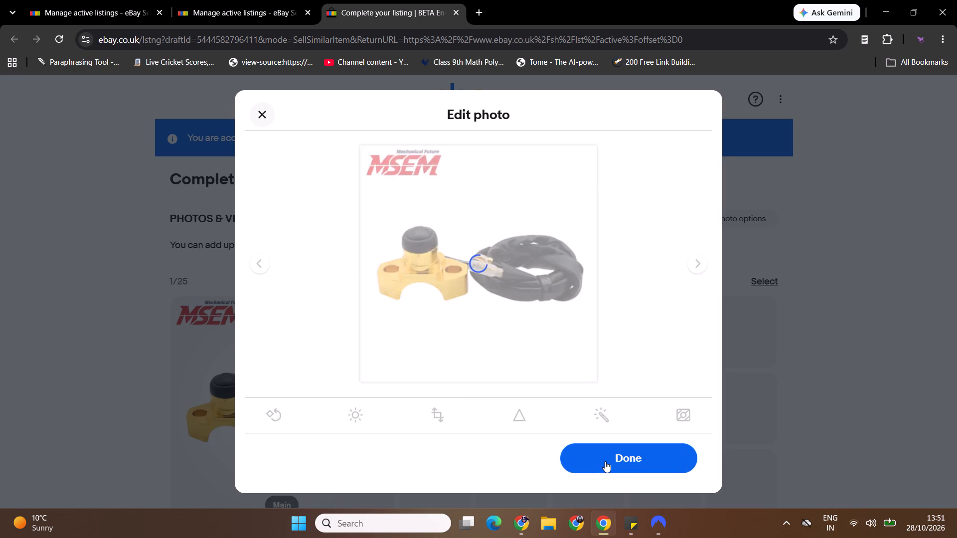
{"action": "left_click", "coordinate": [605, 461]}
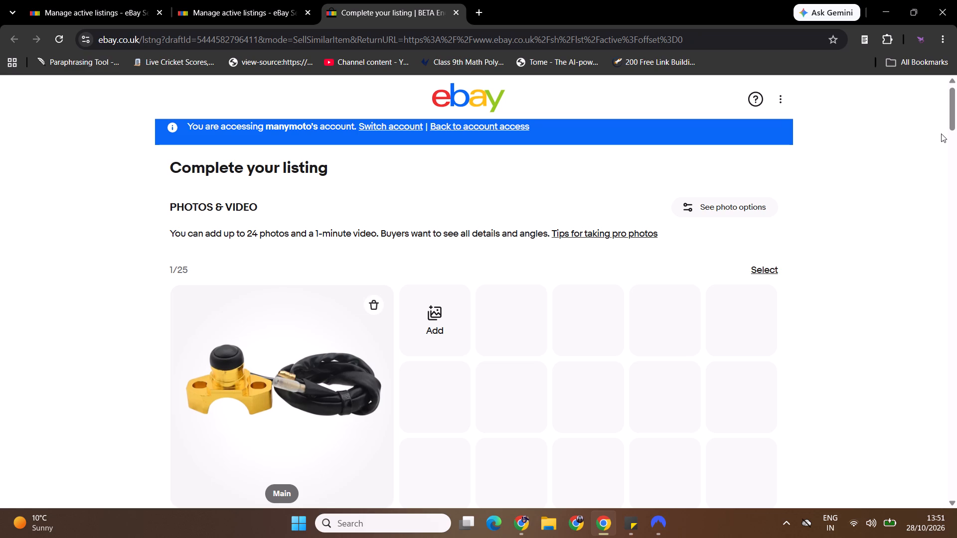
Review the gold Beta RR kill switch draft, publish it with the displayed fees and close the confirmation.
{"action": "left_click_drag", "start_coordinate": [956, 101], "coordinate": [956, 125]}
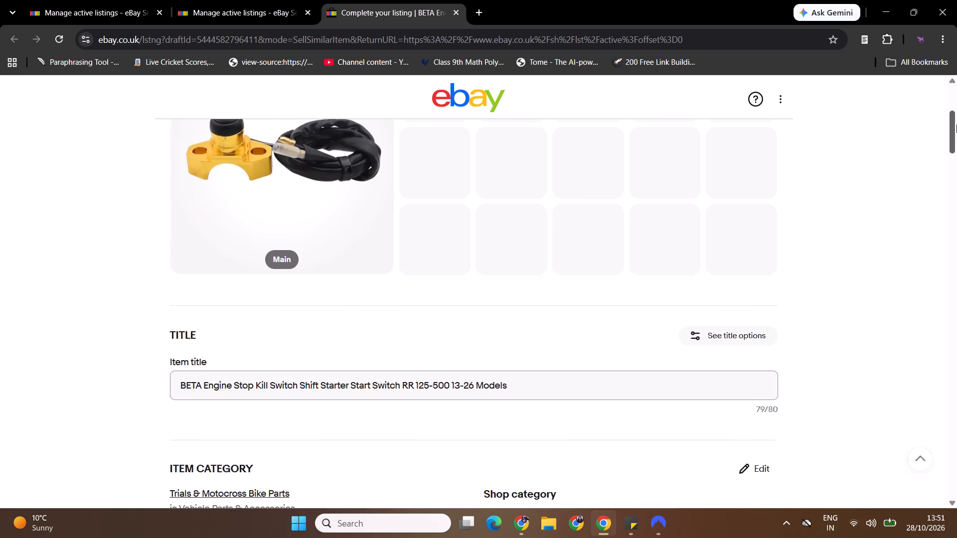
{"action": "left_click_drag", "start_coordinate": [956, 125], "coordinate": [956, 213]}
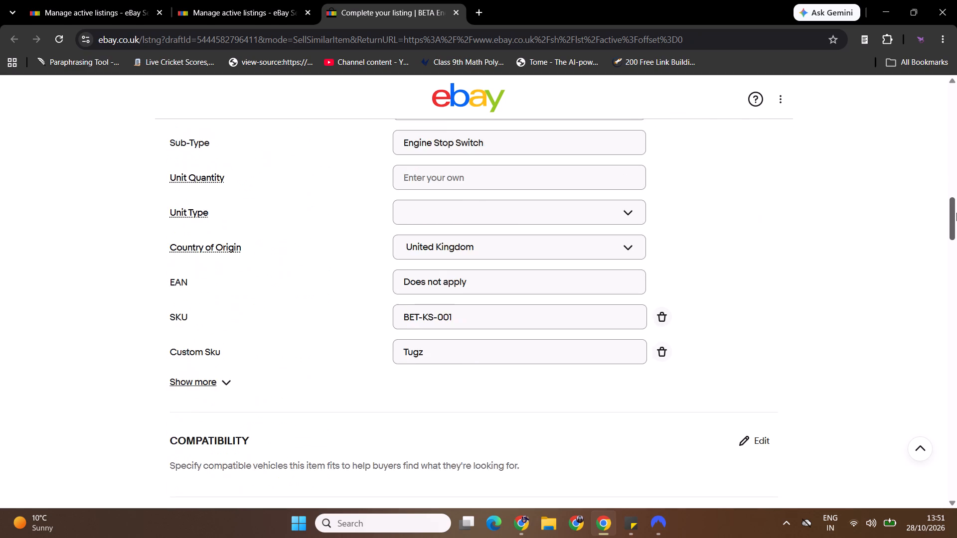
{"action": "left_click_drag", "start_coordinate": [956, 213], "coordinate": [956, 255]}
{"action": "left_click_drag", "start_coordinate": [772, 258], "coordinate": [771, 430]}
{"action": "left_click_drag", "start_coordinate": [953, 276], "coordinate": [956, 413]}
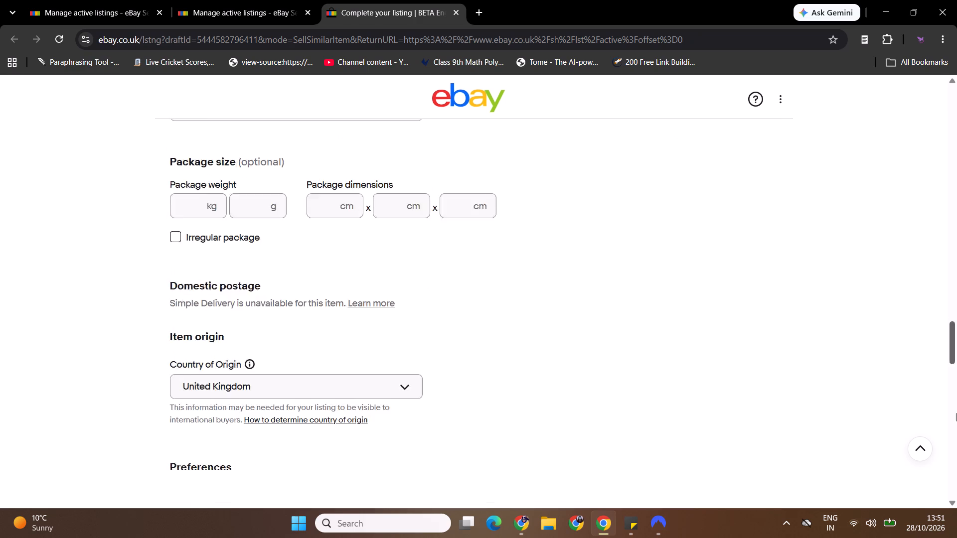
{"action": "left_click_drag", "start_coordinate": [956, 413], "coordinate": [956, 476]}
{"action": "left_click", "coordinate": [516, 427]}
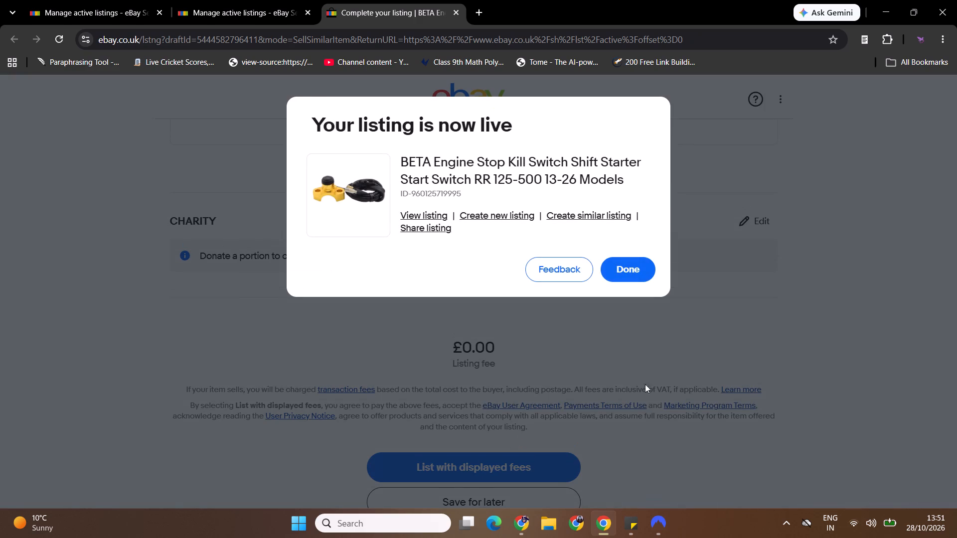
{"action": "left_click", "coordinate": [639, 280]}
{"action": "left_click", "coordinate": [636, 269]}
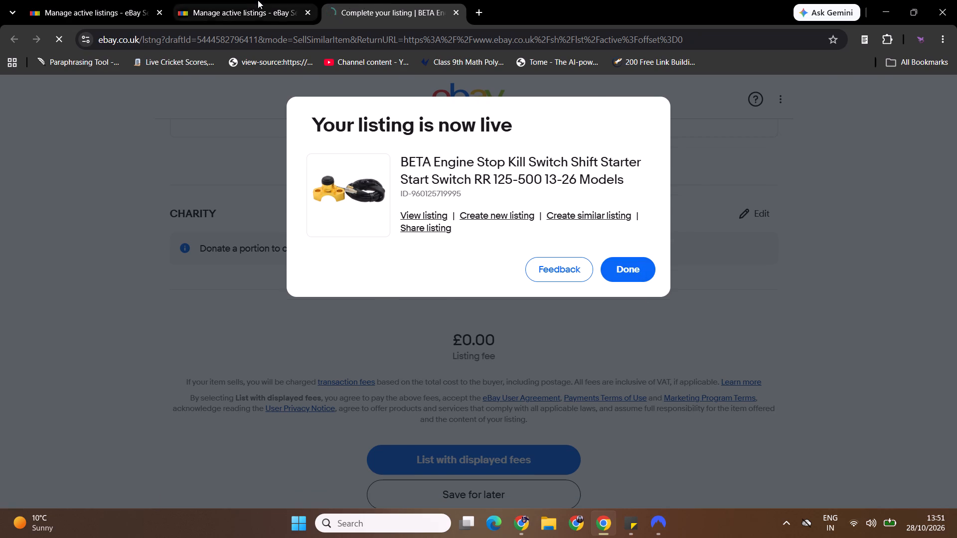
Close the outdated active-listings tab and bring up the Beta kill switch listings in the refreshed list.
{"action": "left_click", "coordinate": [258, 0]}
{"action": "left_click", "coordinate": [956, 98]}
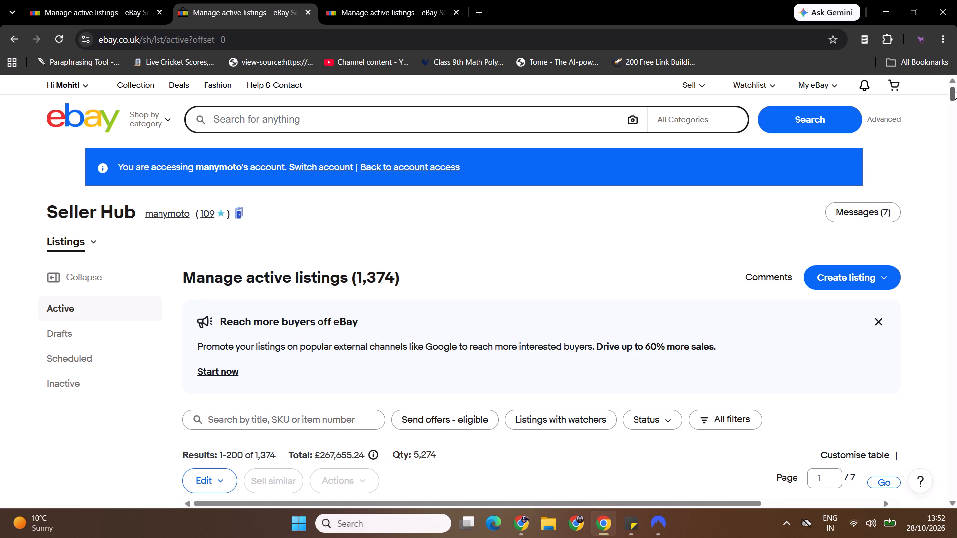
{"action": "left_click_drag", "start_coordinate": [955, 92], "coordinate": [953, 100]}
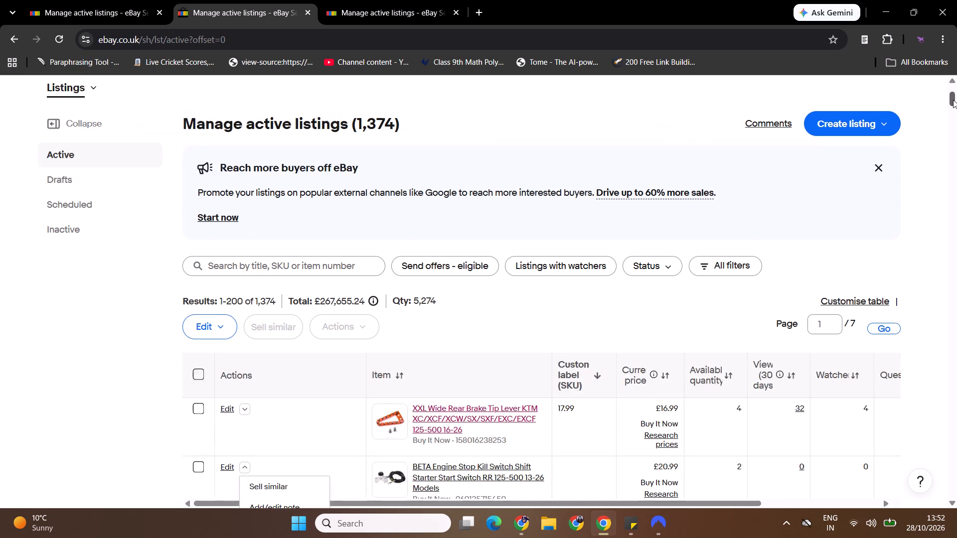
{"action": "left_click_drag", "start_coordinate": [953, 100], "coordinate": [953, 107]}
{"action": "left_click", "coordinate": [442, 0]}
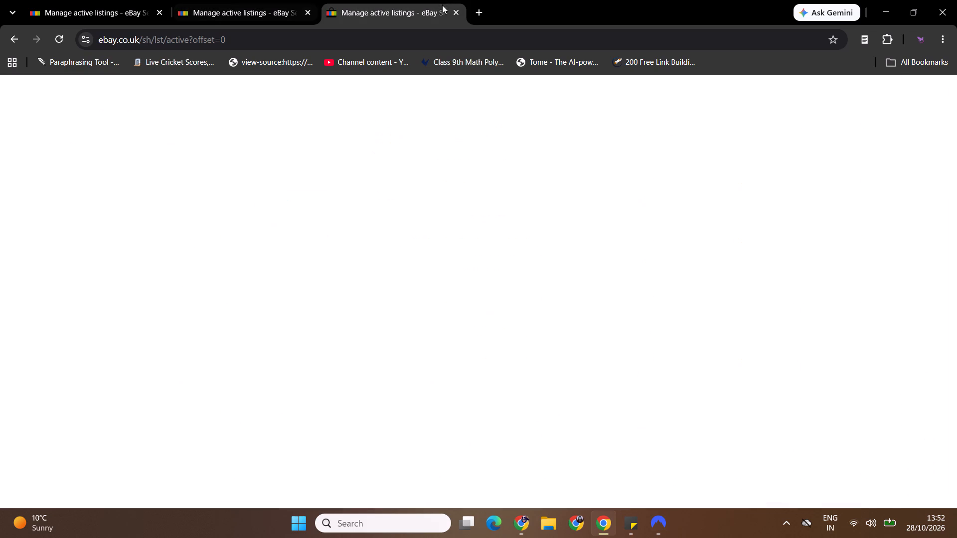
{"action": "left_click", "coordinate": [309, 13]}
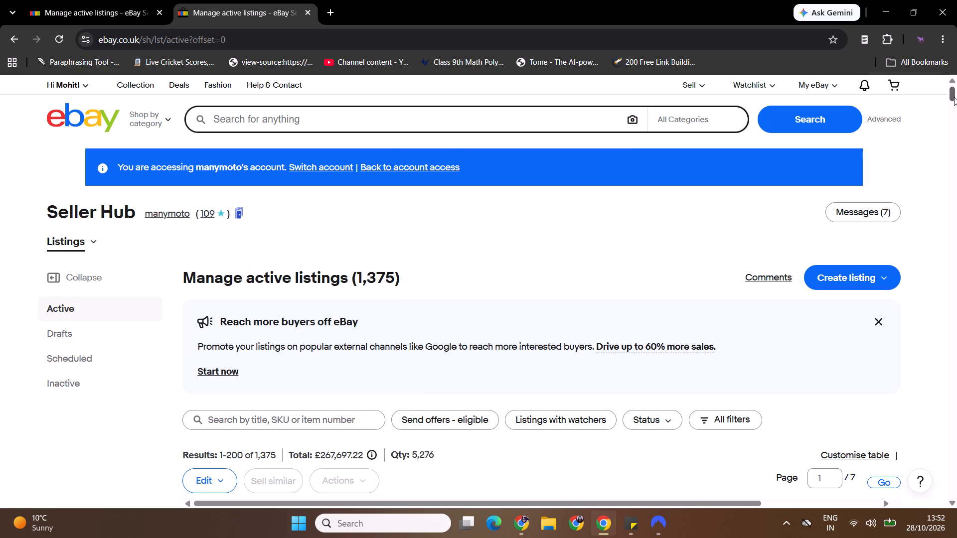
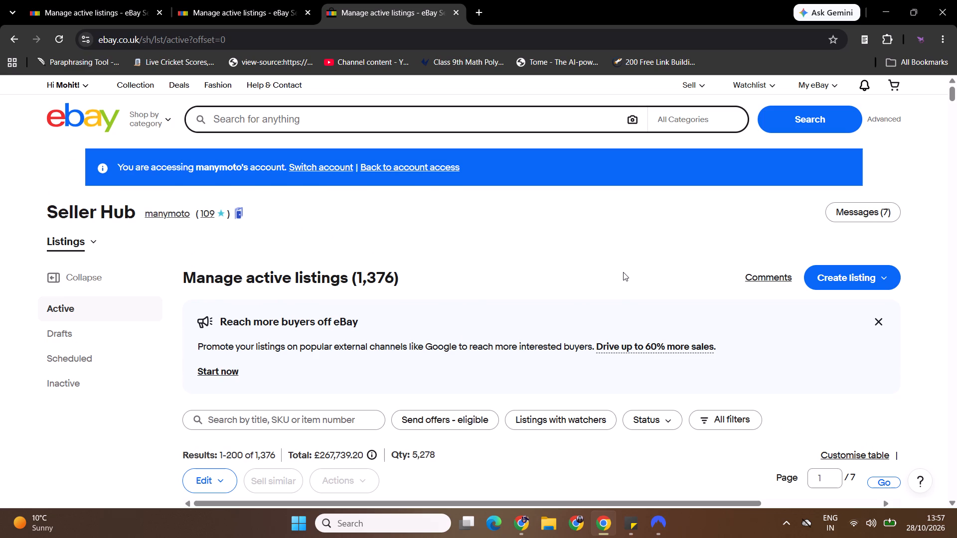
{"action": "left_click_drag", "start_coordinate": [956, 95], "coordinate": [956, 111]}
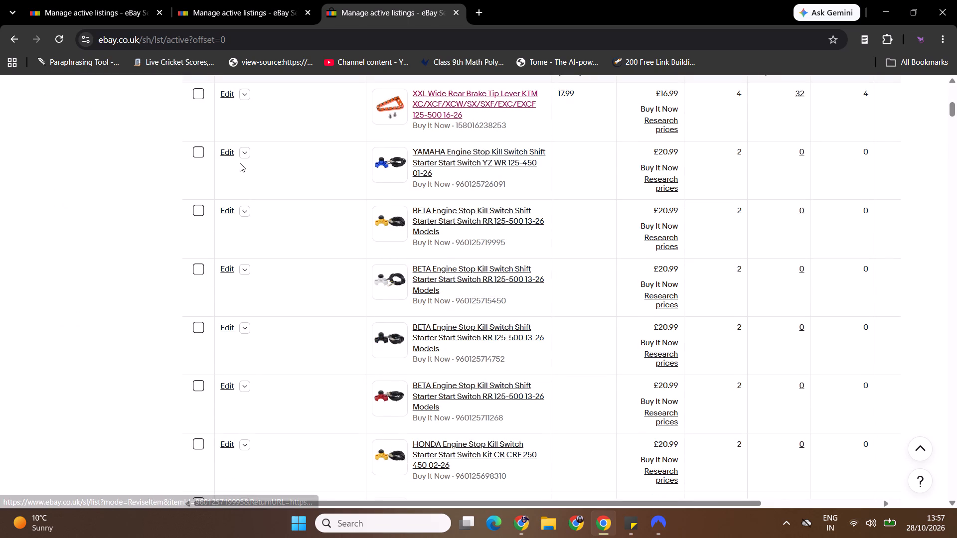
{"action": "left_click", "coordinate": [248, 154]}
{"action": "left_click", "coordinate": [253, 174], "text": "ctrl"}
{"action": "left_click", "coordinate": [524, 0]}
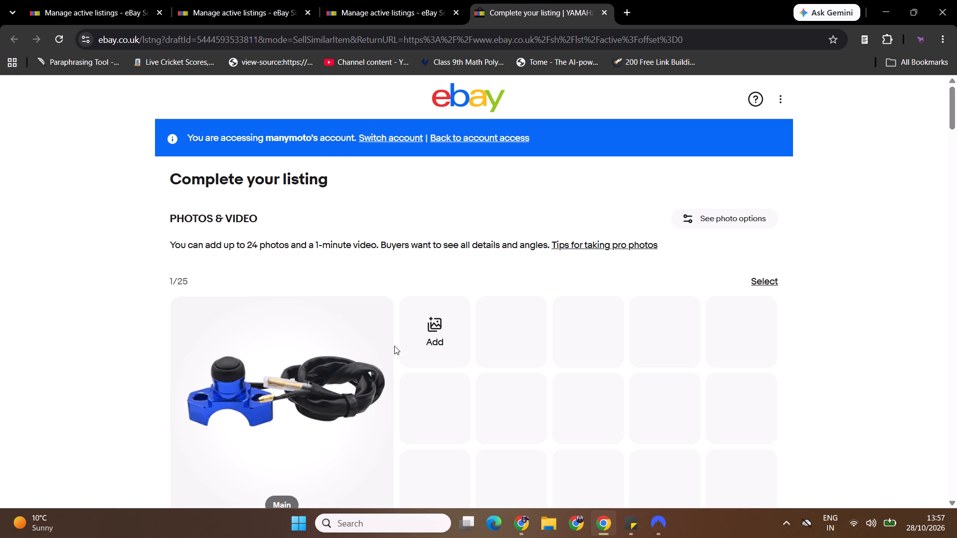
Delete the blue kill switch photo from the new listing and upload the black one from Downloads.
{"action": "left_click", "coordinate": [365, 318]}
{"action": "left_click", "coordinate": [484, 421]}
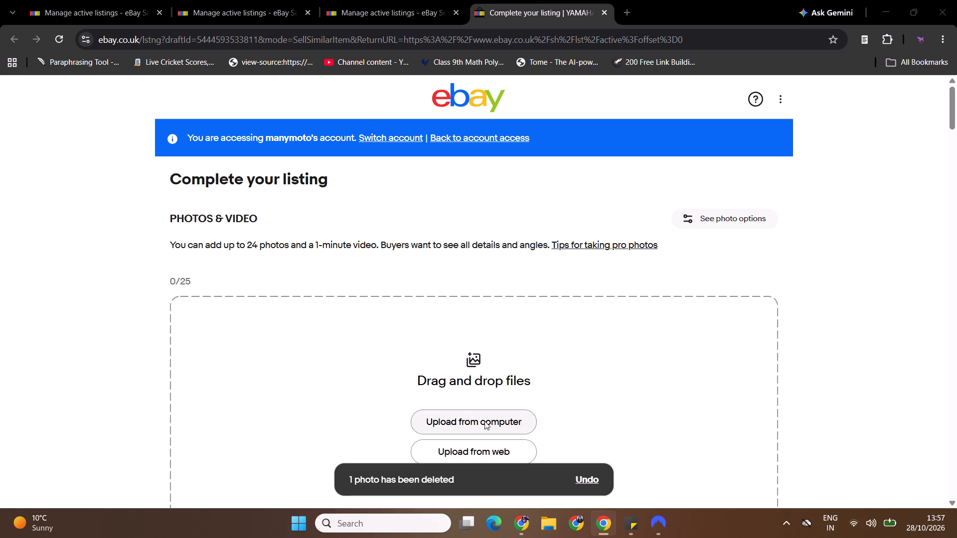
{"action": "left_click", "coordinate": [705, 243]}
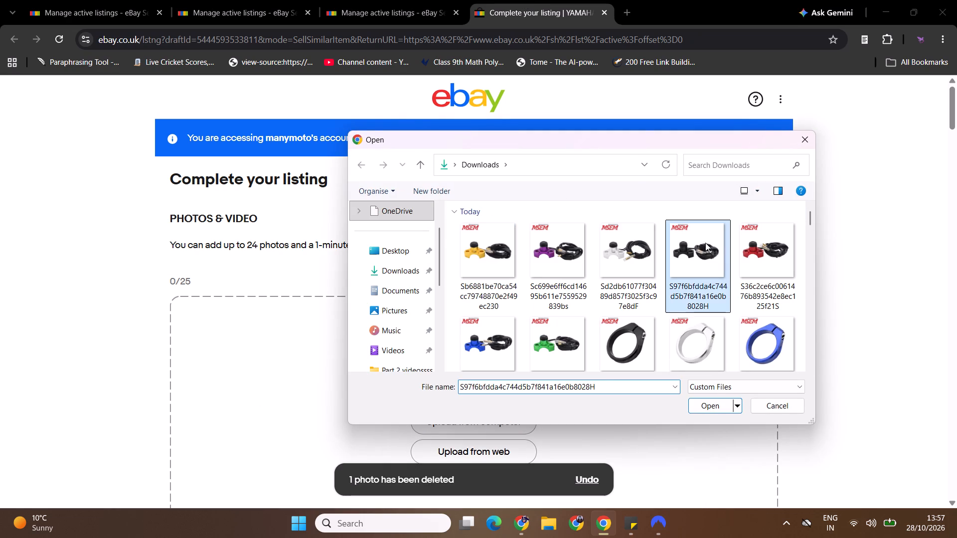
{"action": "left_click", "coordinate": [716, 407]}
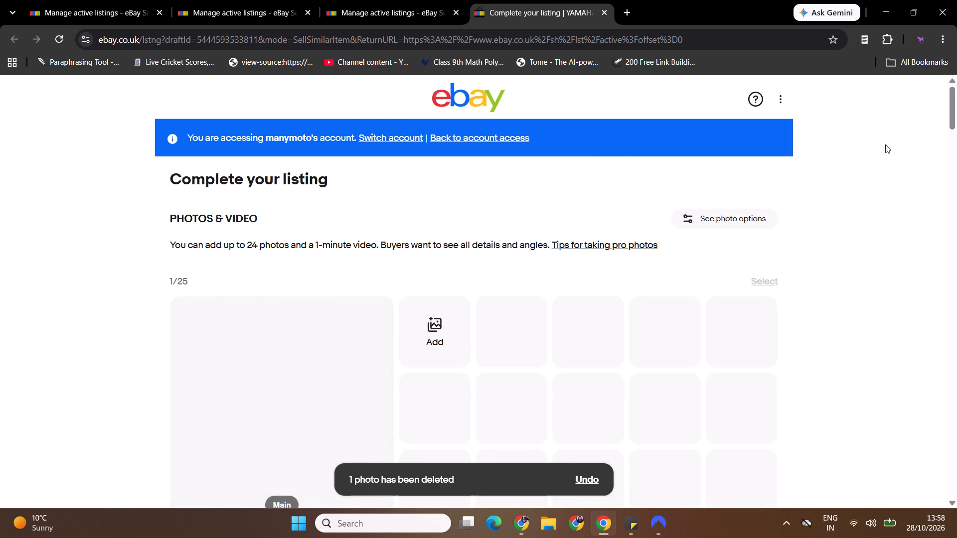
Crop the top of the black kill switch photo to cut off the MSEM logo and save the edited photo.
{"action": "left_click_drag", "start_coordinate": [956, 106], "coordinate": [956, 128]}
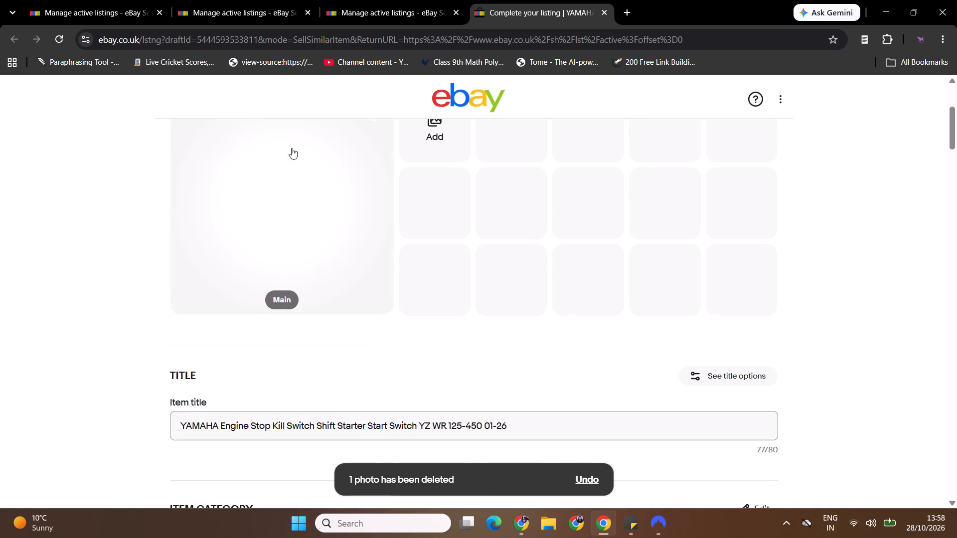
{"action": "left_click", "coordinate": [258, 151]}
{"action": "left_click", "coordinate": [428, 408]}
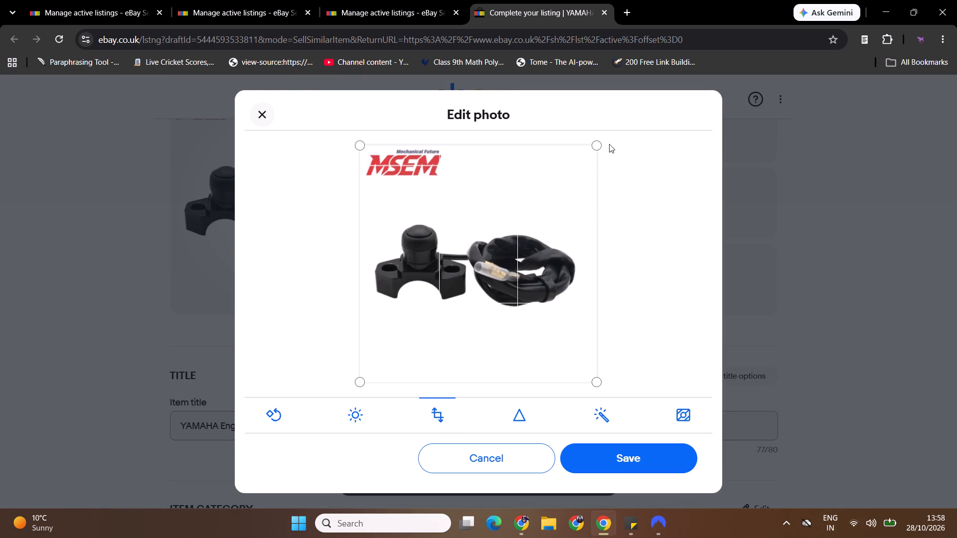
{"action": "left_click_drag", "start_coordinate": [600, 145], "coordinate": [609, 179]}
{"action": "left_click", "coordinate": [651, 457]}
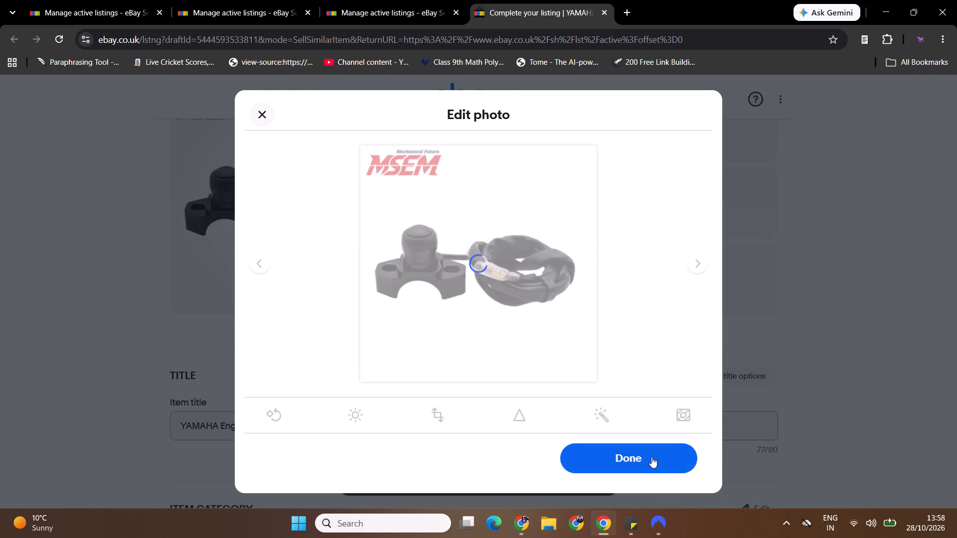
{"action": "left_click", "coordinate": [651, 457]}
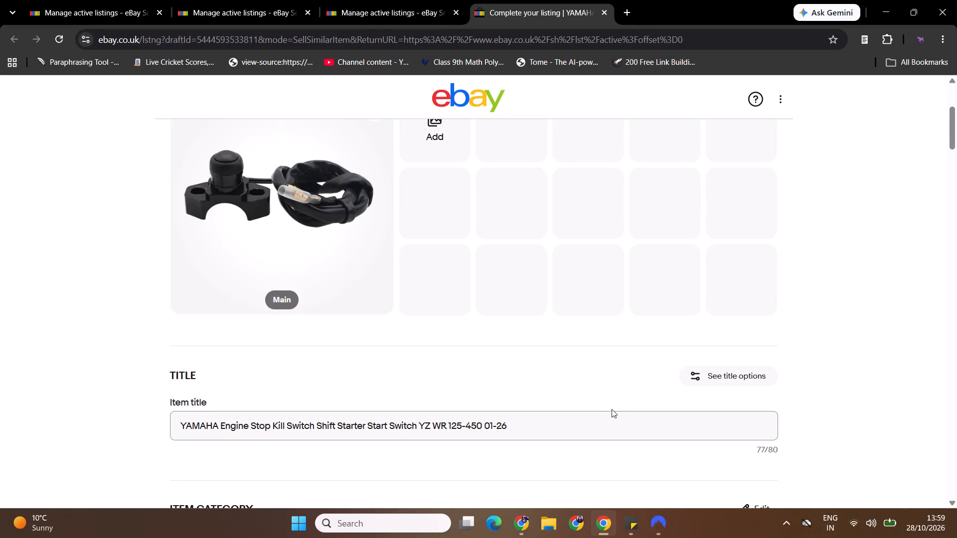
Look over the black Yamaha listing, publish it with the displayed fees, close the old active listings page and return to the active listings.
{"action": "left_click_drag", "start_coordinate": [956, 132], "coordinate": [956, 194]}
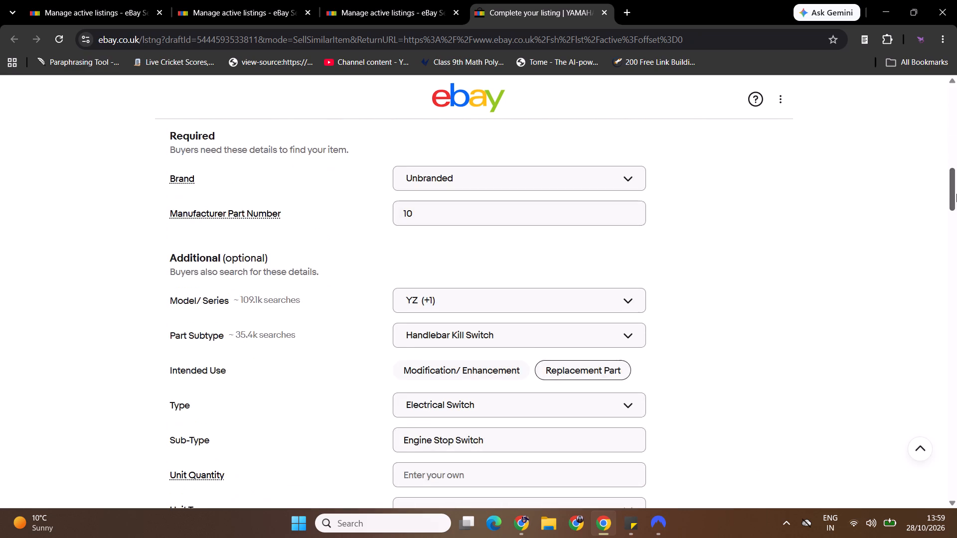
{"action": "left_click_drag", "start_coordinate": [956, 194], "coordinate": [956, 190]}
{"action": "left_click", "coordinate": [365, 0]}
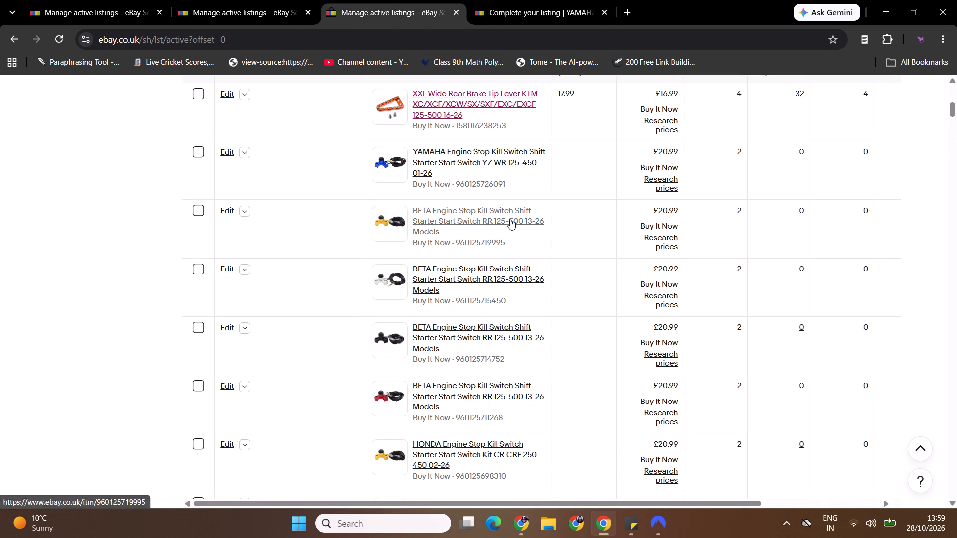
{"action": "left_click", "coordinate": [506, 0]}
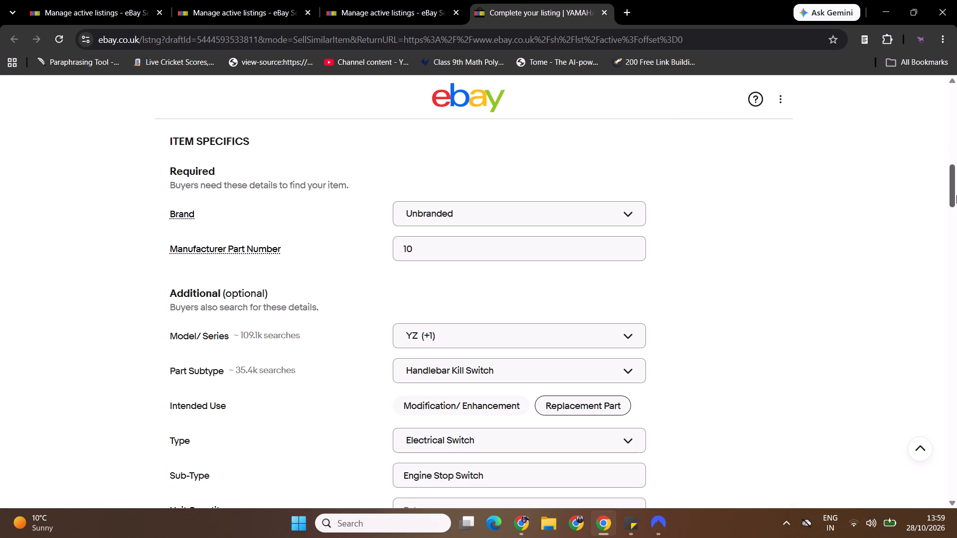
{"action": "left_click_drag", "start_coordinate": [956, 187], "coordinate": [956, 286]}
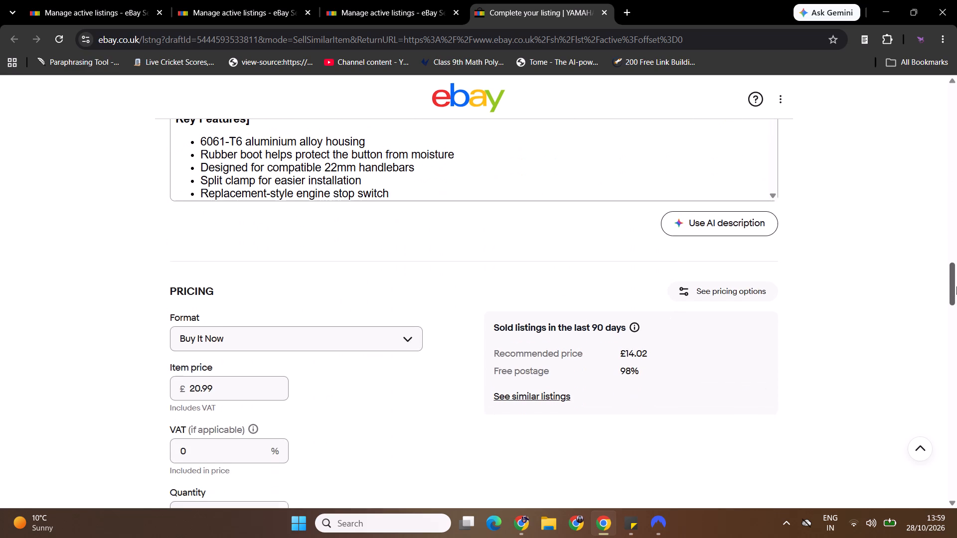
{"action": "left_click_drag", "start_coordinate": [956, 286], "coordinate": [956, 537]}
{"action": "left_click", "coordinate": [447, 288]}
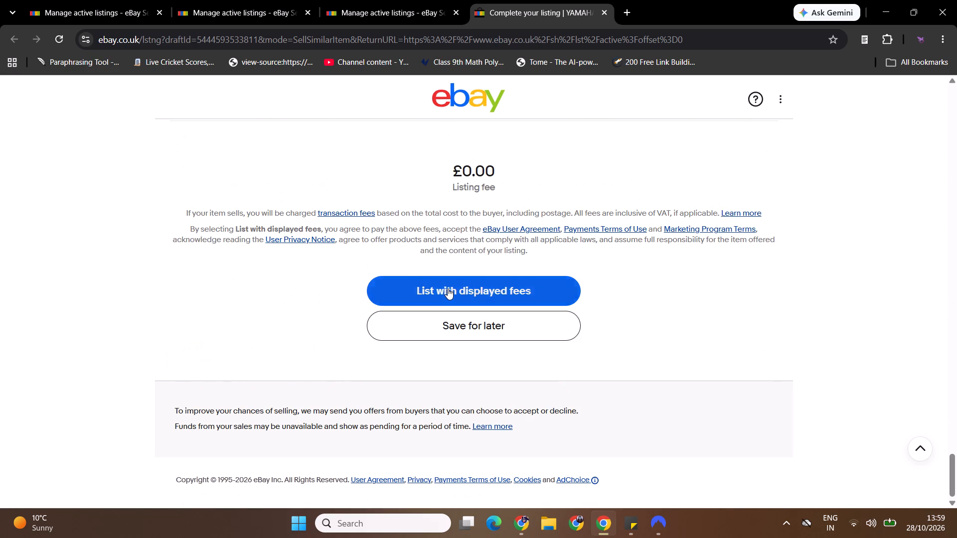
{"action": "left_click", "coordinate": [301, 10]}
{"action": "left_click", "coordinate": [307, 11]}
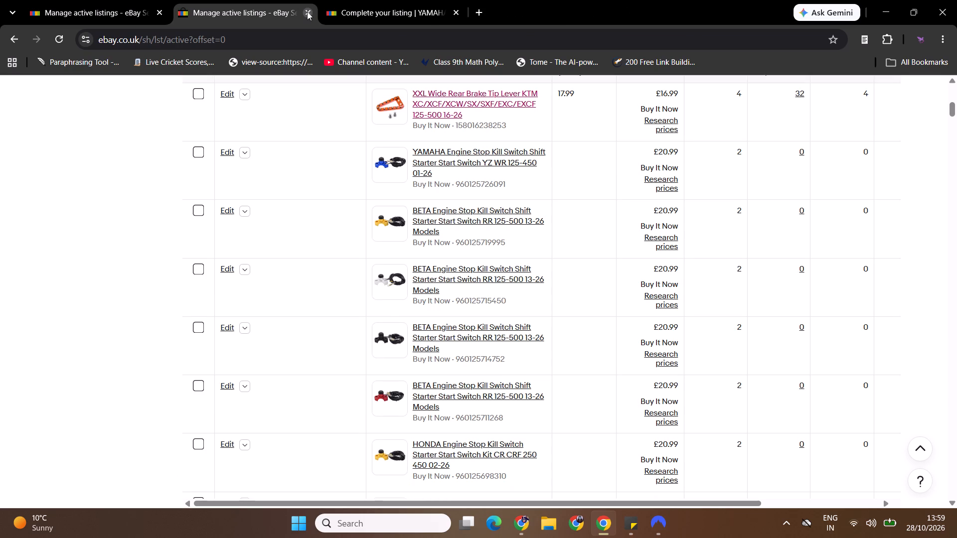
{"action": "left_click", "coordinate": [360, 0]}
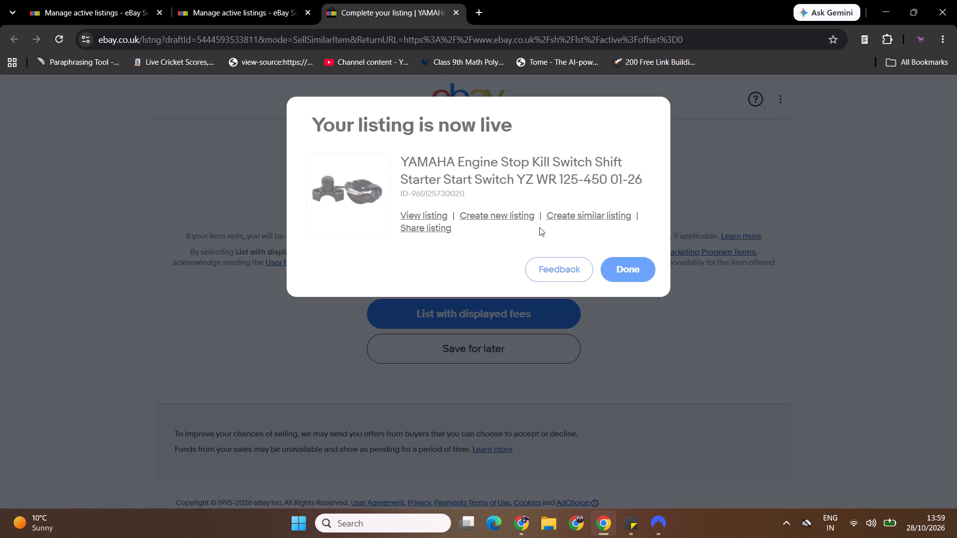
{"action": "left_click", "coordinate": [634, 276]}
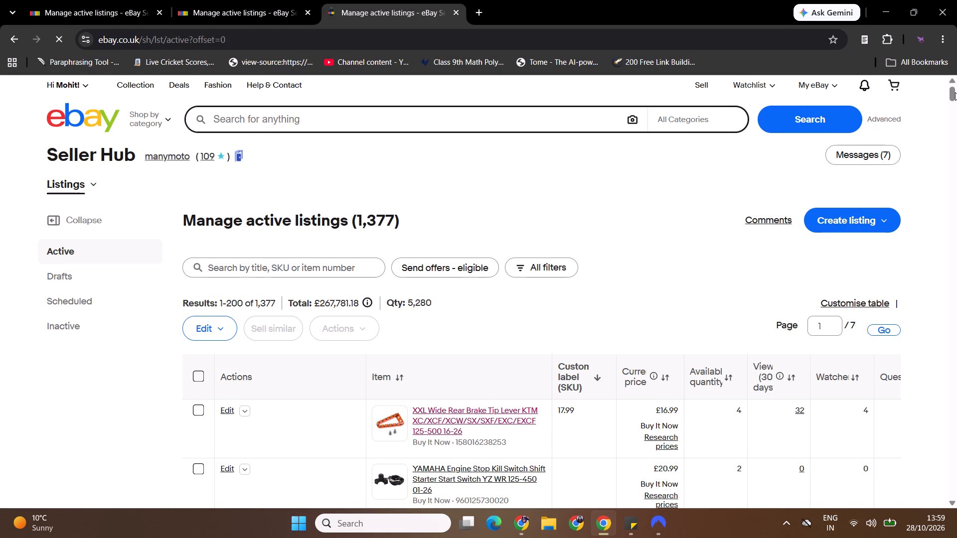
{"action": "left_click_drag", "start_coordinate": [955, 93], "coordinate": [955, 103]}
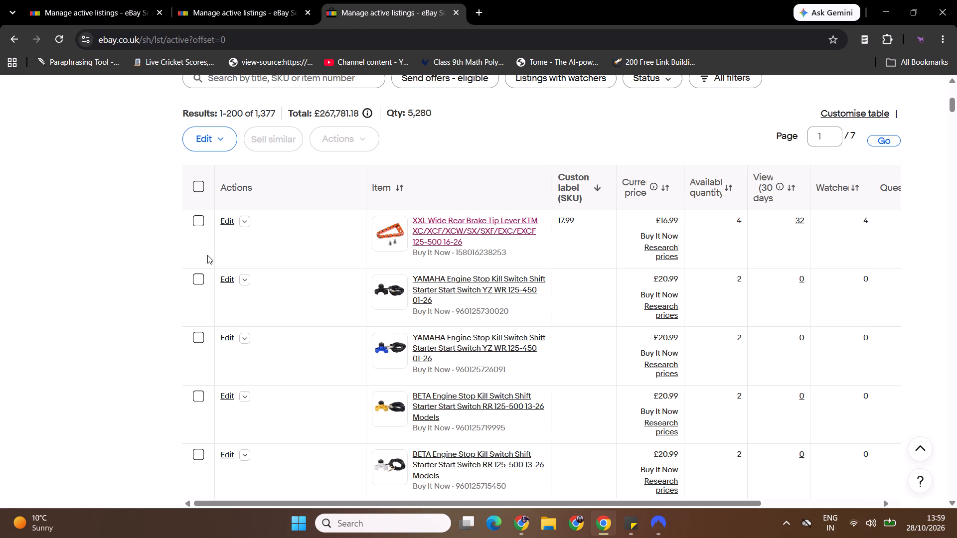
{"action": "left_click", "coordinate": [246, 280]}
{"action": "left_click", "coordinate": [271, 304], "text": "ctrl"}
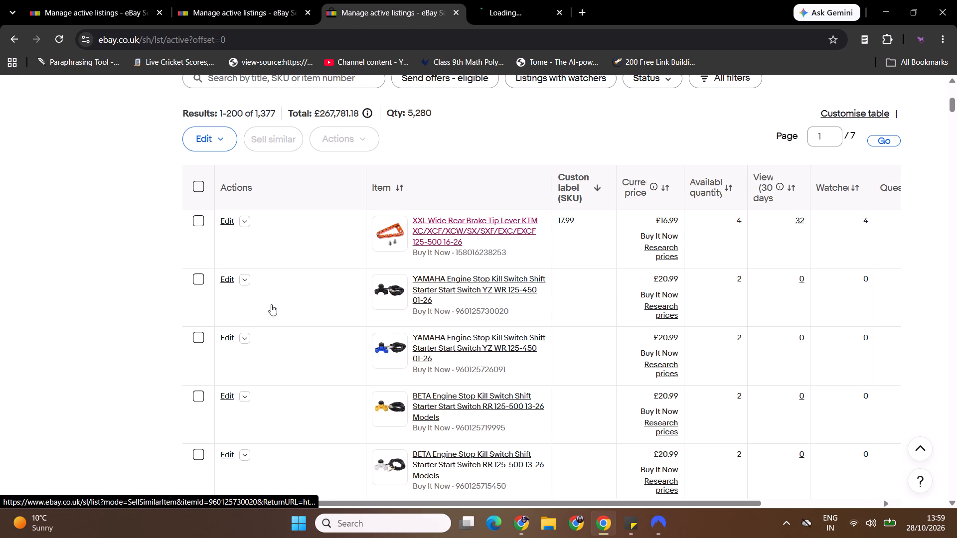
{"action": "left_click", "coordinate": [525, 10]}
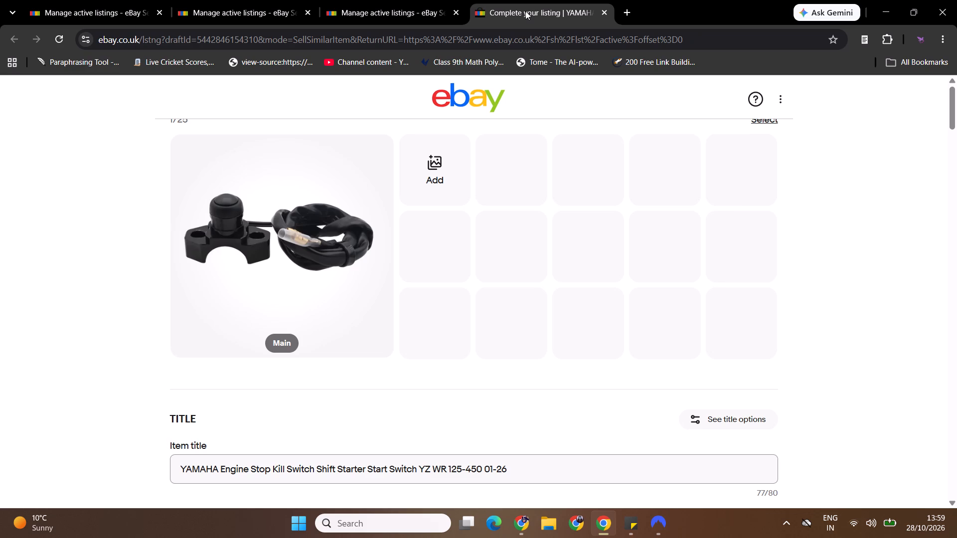
Delete the black kill switch photo from the new listing and upload the silver one from Downloads.
{"action": "left_click", "coordinate": [376, 320]}
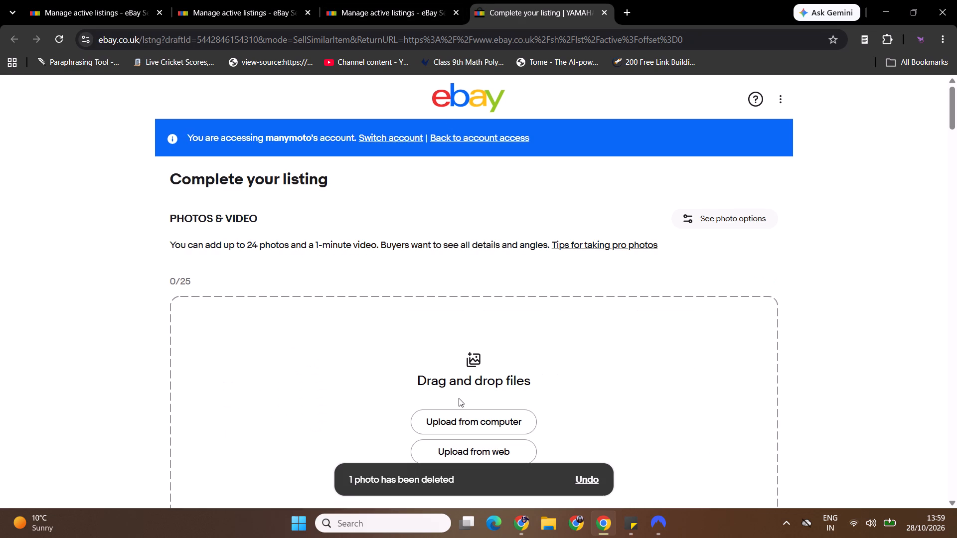
{"action": "left_click", "coordinate": [466, 415]}
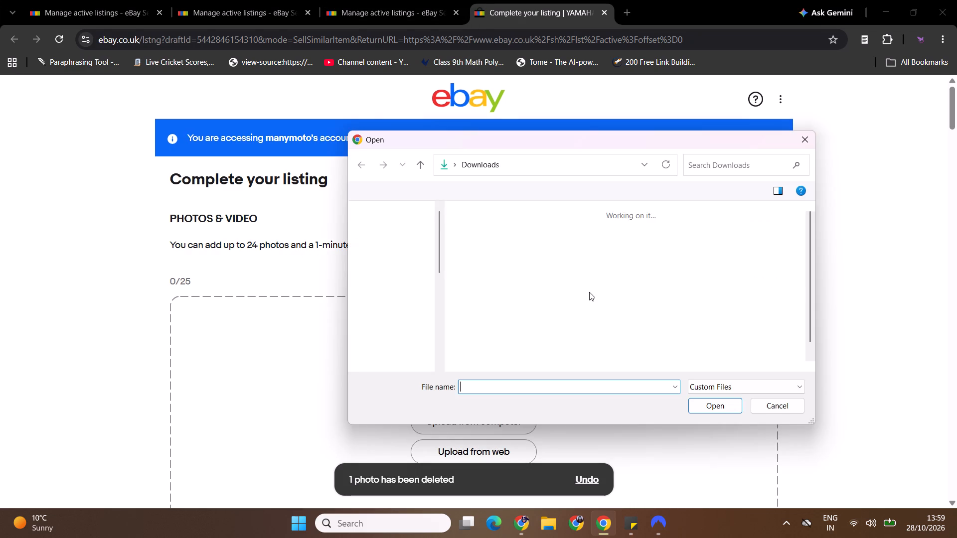
{"action": "left_click", "coordinate": [632, 260]}
{"action": "left_click", "coordinate": [717, 407]}
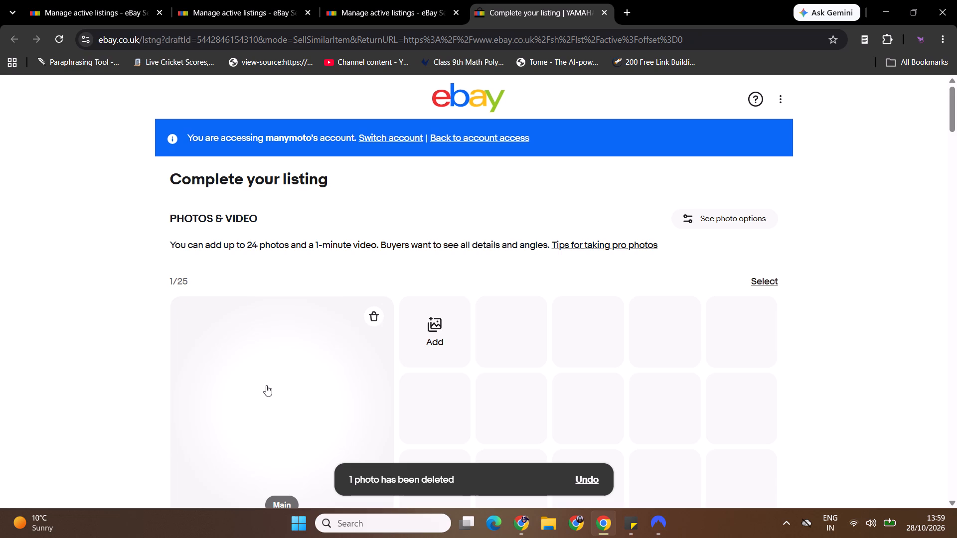
Crop the top of the silver kill switch photo to cut off the MSEM logo and save the edited photo.
{"action": "left_click", "coordinate": [266, 385]}
{"action": "left_click", "coordinate": [438, 421]}
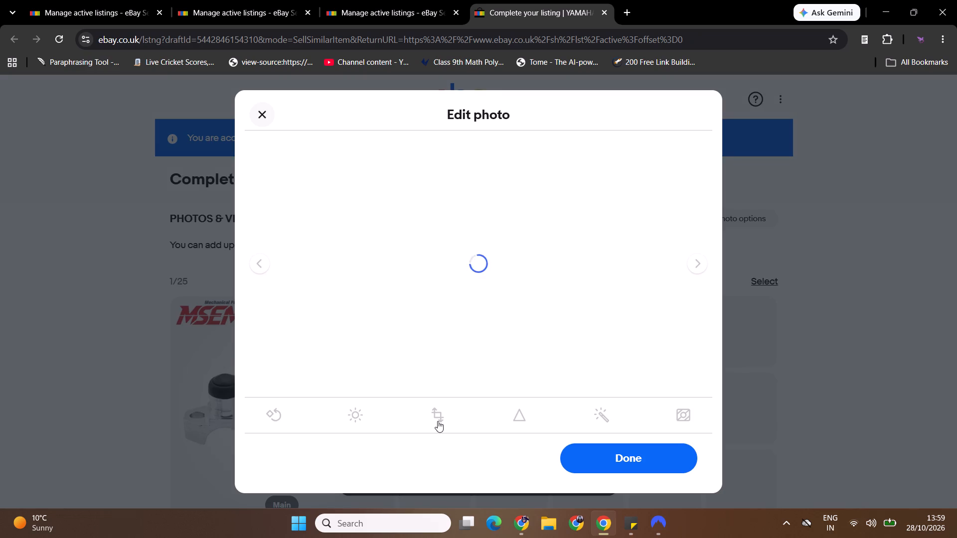
{"action": "left_click", "coordinate": [438, 421]}
{"action": "left_click", "coordinate": [592, 148]}
{"action": "left_click_drag", "start_coordinate": [594, 147], "coordinate": [597, 173]}
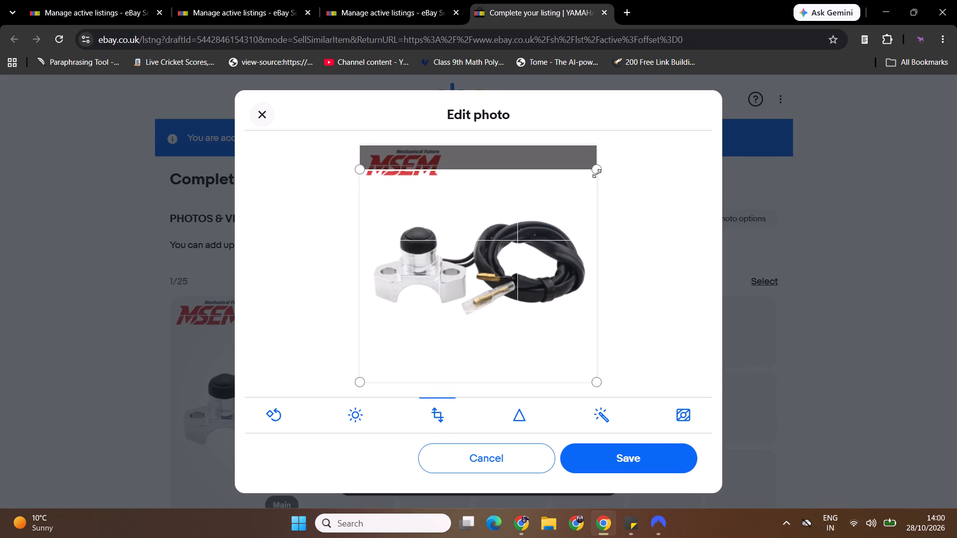
{"action": "left_click_drag", "start_coordinate": [597, 173], "coordinate": [597, 180]}
{"action": "left_click", "coordinate": [604, 458]}
{"action": "left_click", "coordinate": [605, 458]}
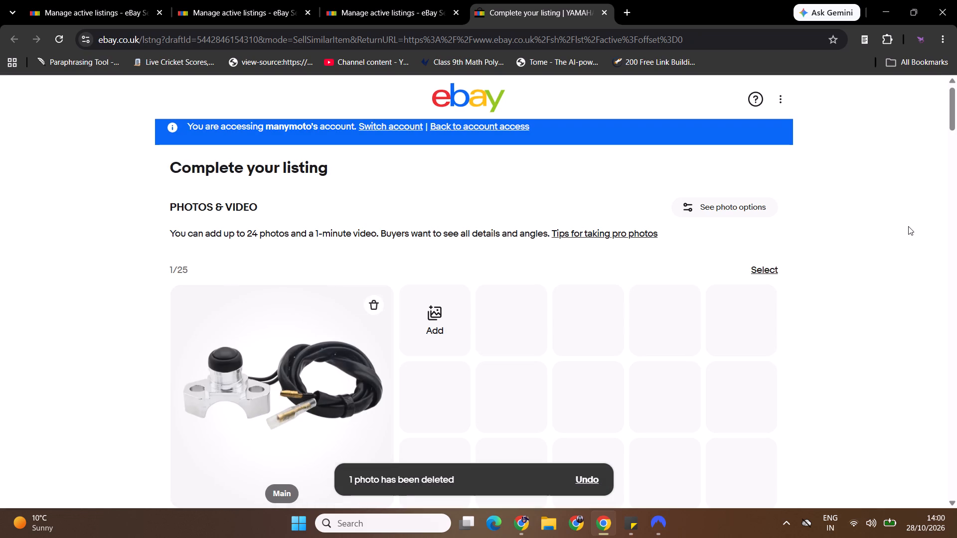
Look over the silver Yamaha listing, publish it with the displayed fees, close the old active listings page and return to the active listings.
{"action": "left_click_drag", "start_coordinate": [956, 105], "coordinate": [956, 127]}
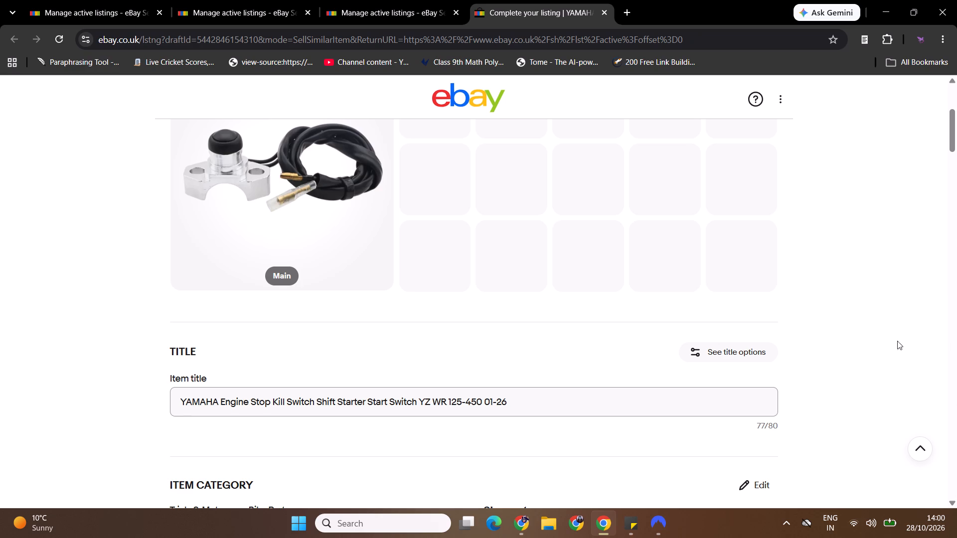
{"action": "left_click_drag", "start_coordinate": [956, 131], "coordinate": [955, 220]}
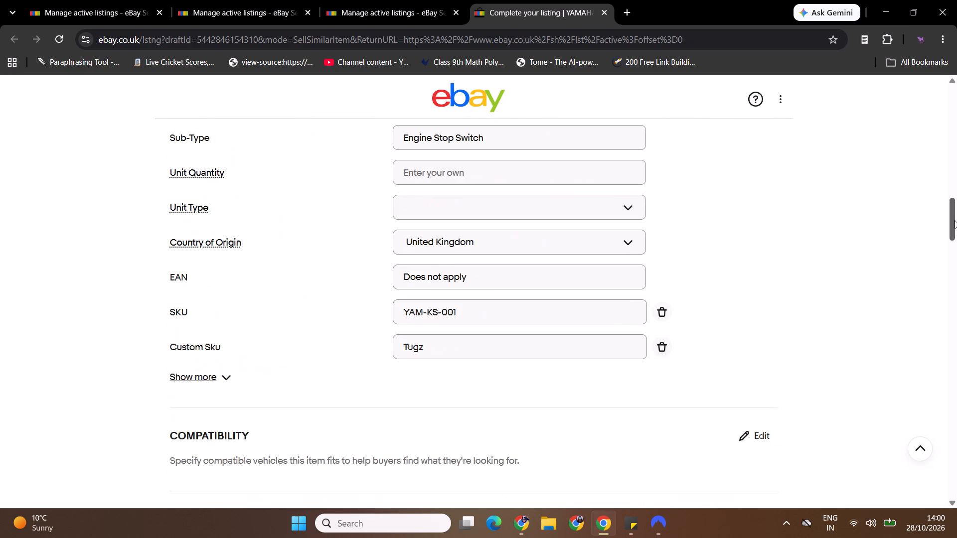
{"action": "left_click_drag", "start_coordinate": [955, 220], "coordinate": [956, 285]}
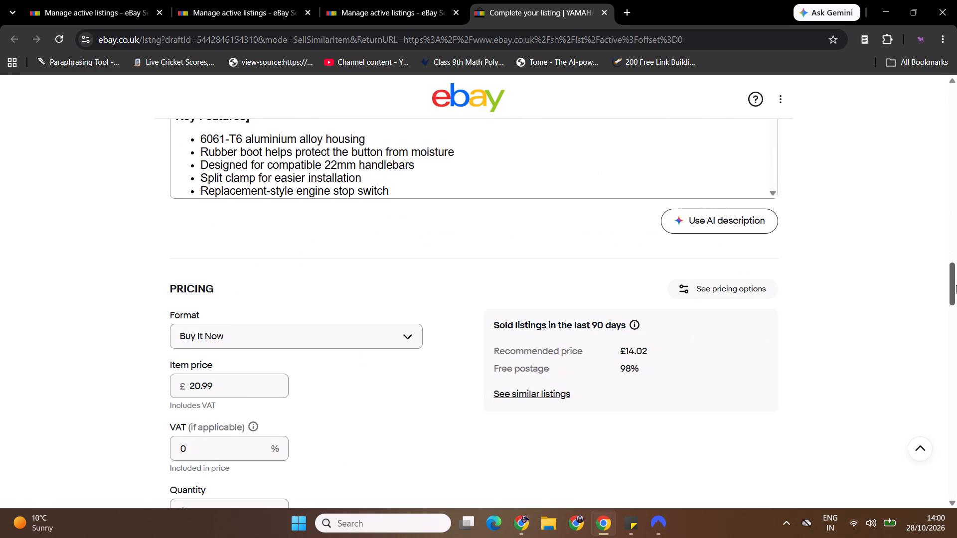
{"action": "left_click_drag", "start_coordinate": [956, 285], "coordinate": [956, 523]}
{"action": "left_click", "coordinate": [495, 295]}
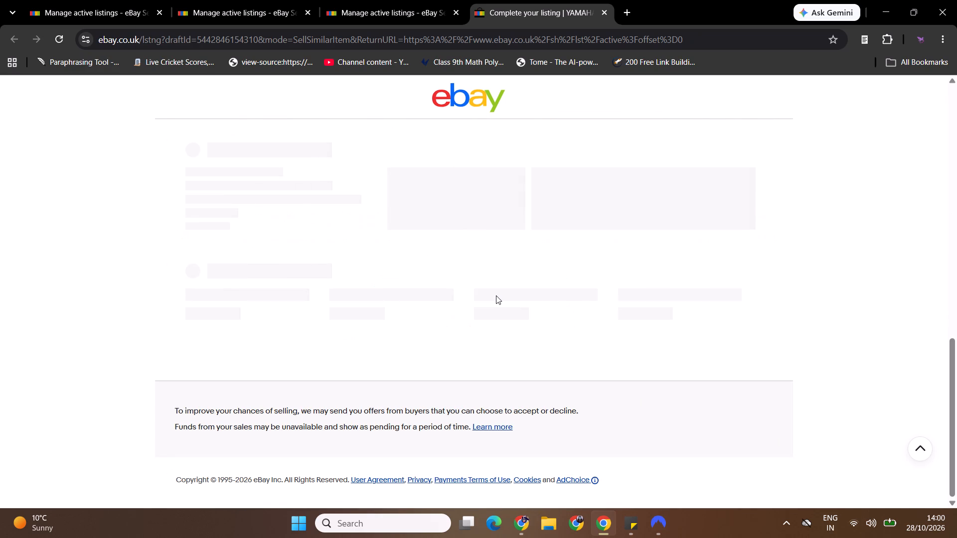
{"action": "left_click", "coordinate": [453, 16]}
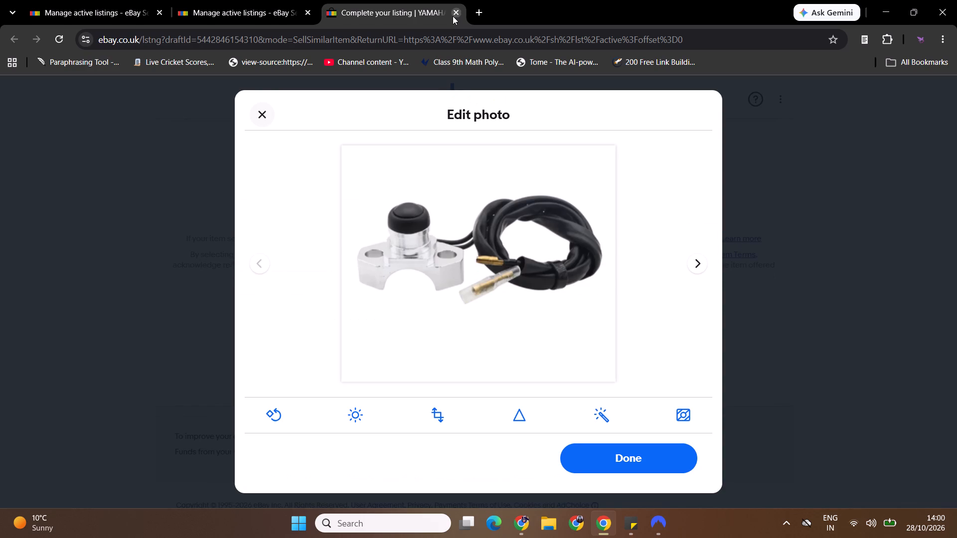
{"action": "left_click", "coordinate": [603, 468]}
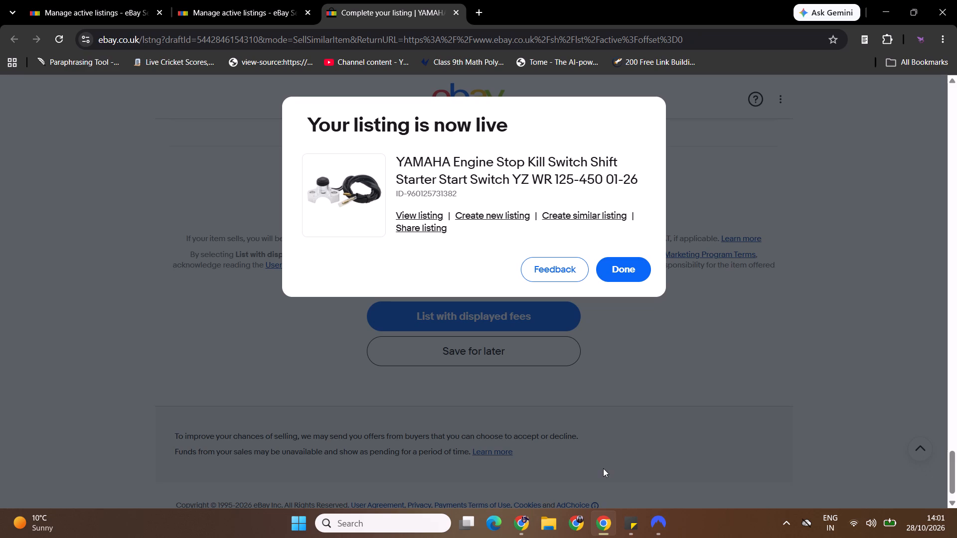
{"action": "left_click", "coordinate": [620, 265]}
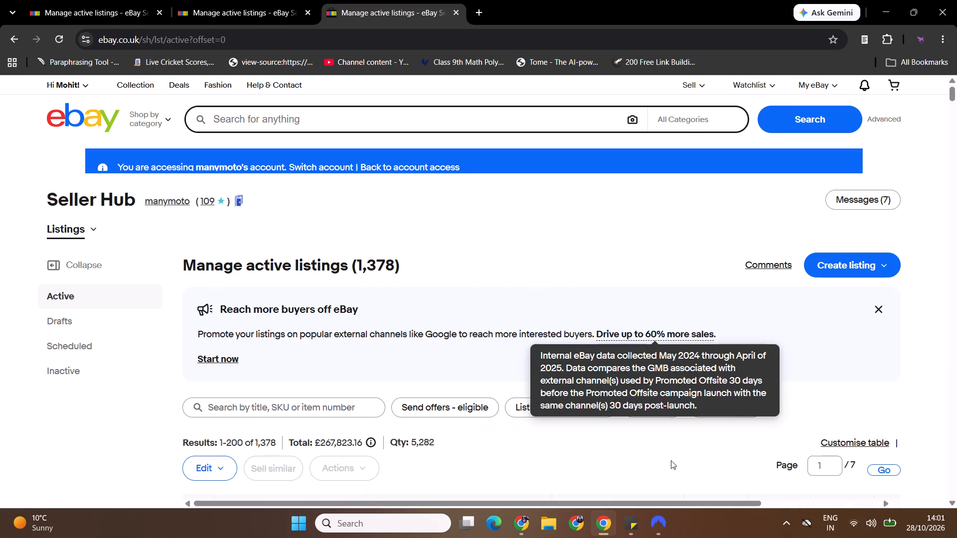
{"action": "left_click_drag", "start_coordinate": [953, 96], "coordinate": [953, 105]}
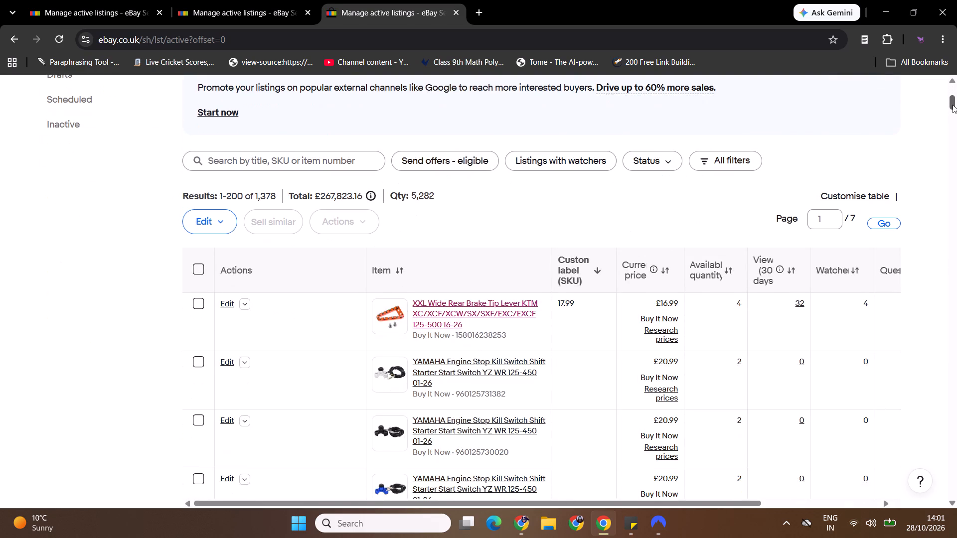
{"action": "left_click_drag", "start_coordinate": [953, 105], "coordinate": [953, 110]}
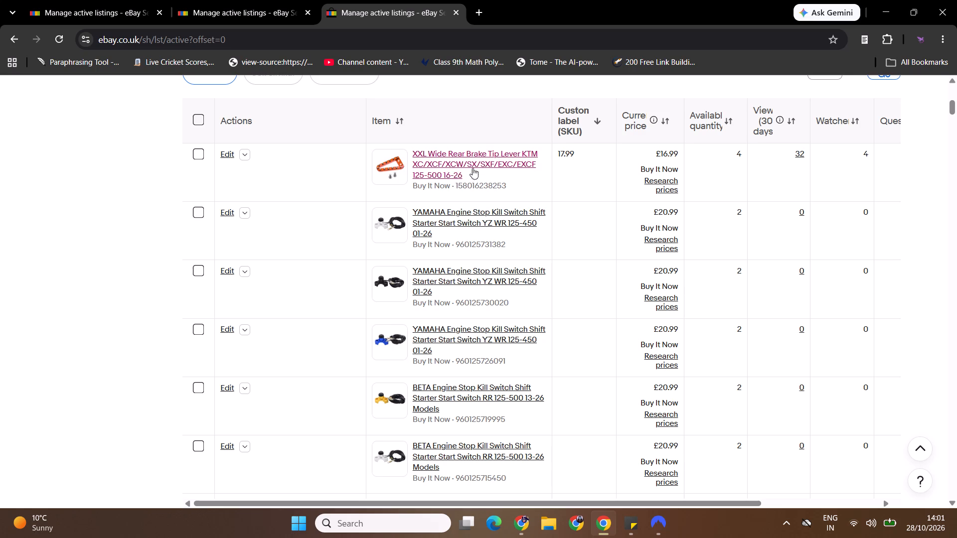
{"action": "left_click", "coordinate": [246, 213]}
{"action": "middle_click", "coordinate": [255, 227]}
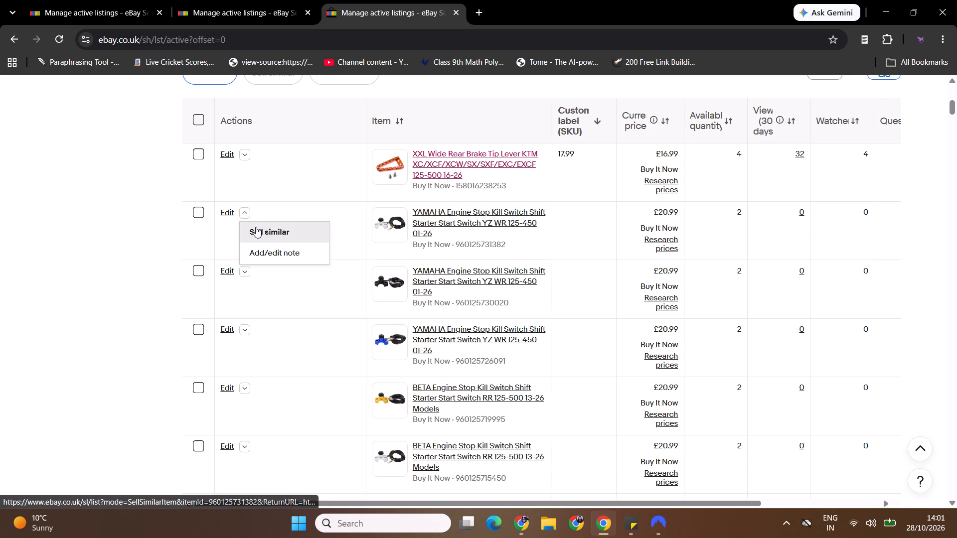
{"action": "left_click", "coordinate": [526, 0]}
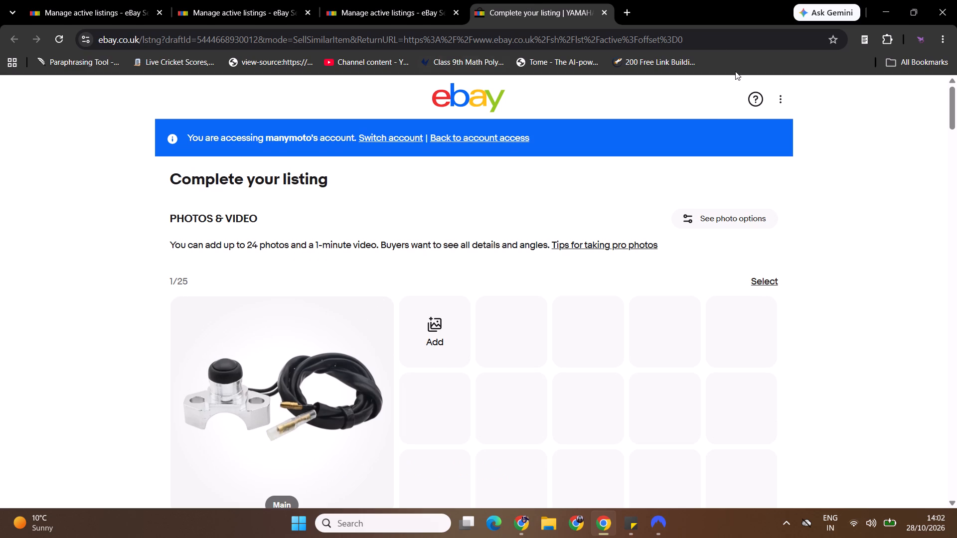
Delete the silver kill switch photo from the new Yamaha listing and upload the gold one from Downloads.
{"action": "left_click_drag", "start_coordinate": [951, 113], "coordinate": [956, 134]}
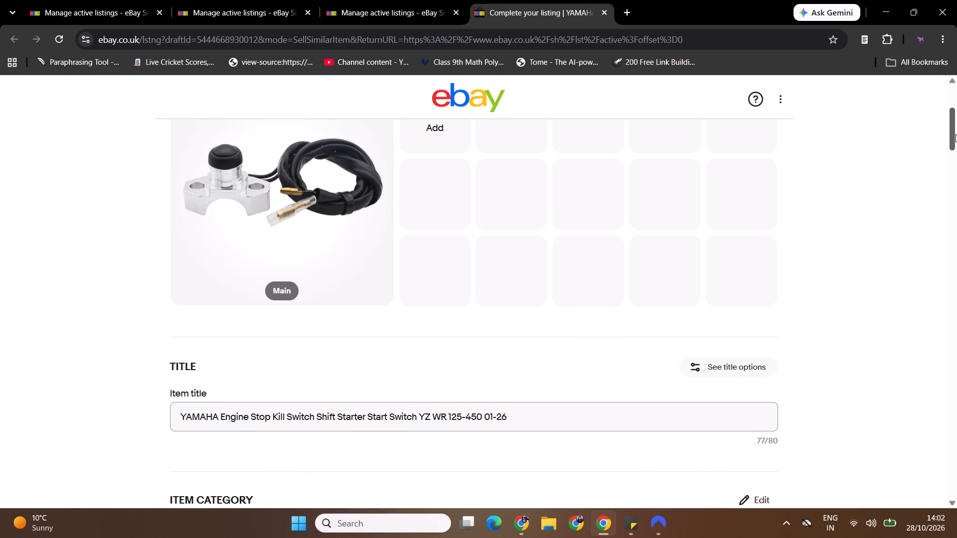
{"action": "left_click_drag", "start_coordinate": [956, 134], "coordinate": [956, 124]}
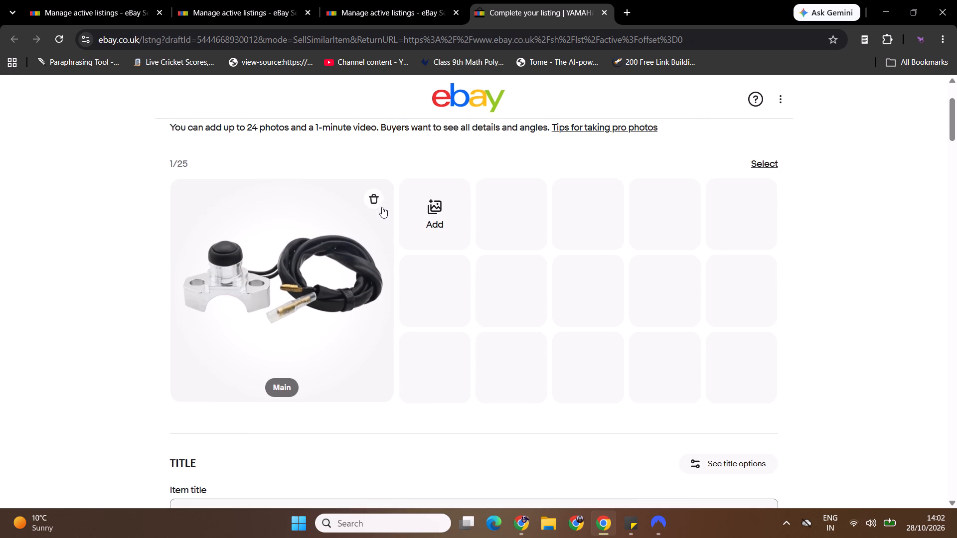
{"action": "left_click", "coordinate": [376, 202]}
{"action": "left_click", "coordinate": [457, 309]}
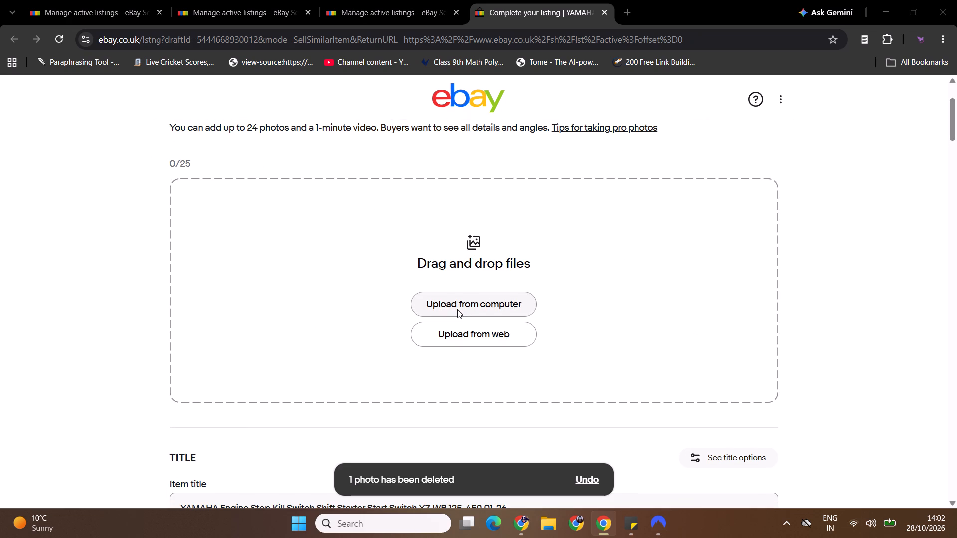
{"action": "left_click", "coordinate": [492, 261]}
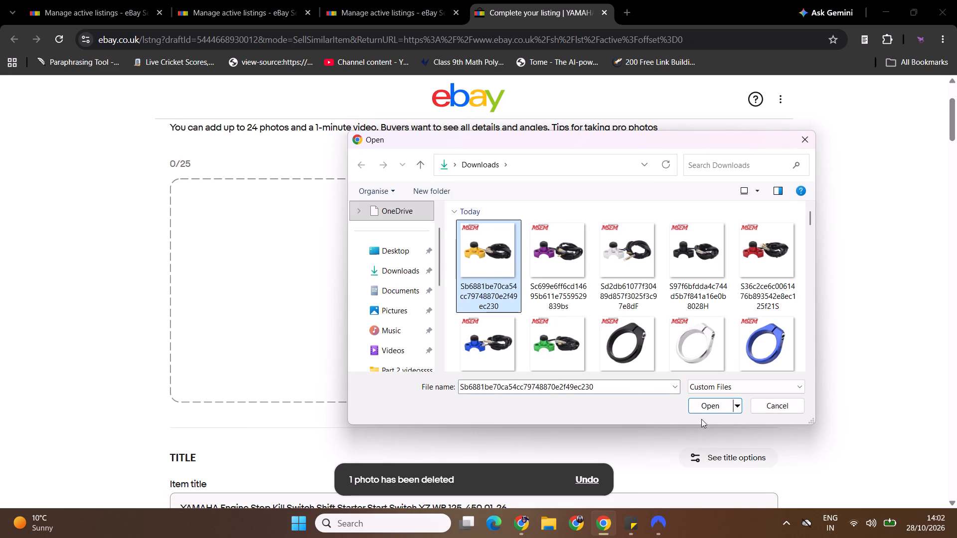
{"action": "left_click", "coordinate": [724, 408]}
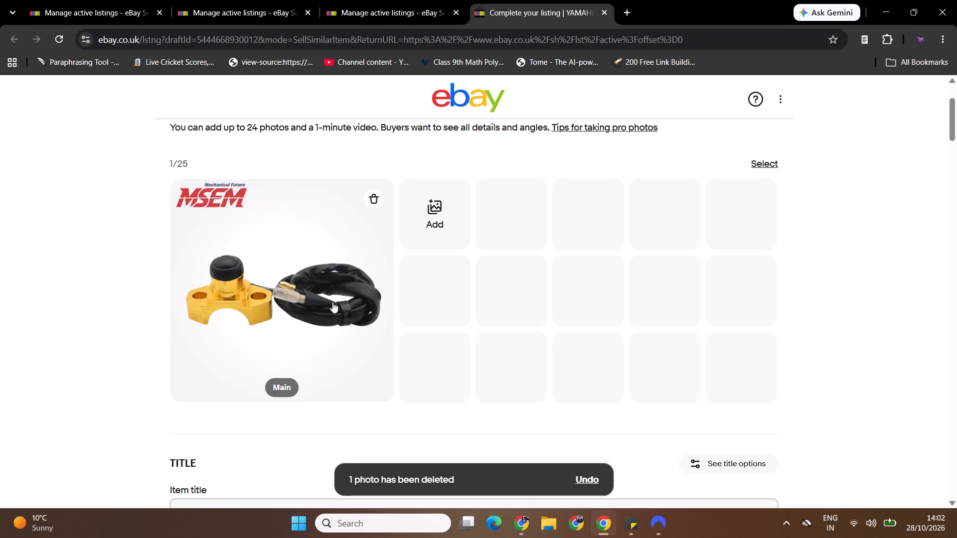
Crop the top of the gold kill switch photo to cut off the MSEM logo and save the edited photo.
{"action": "left_click", "coordinate": [431, 409]}
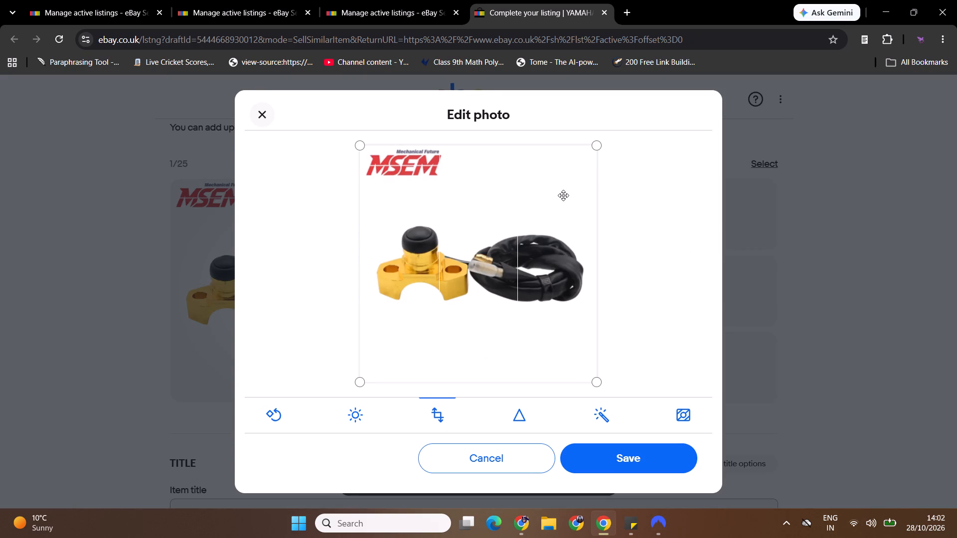
{"action": "left_click_drag", "start_coordinate": [595, 148], "coordinate": [596, 179]}
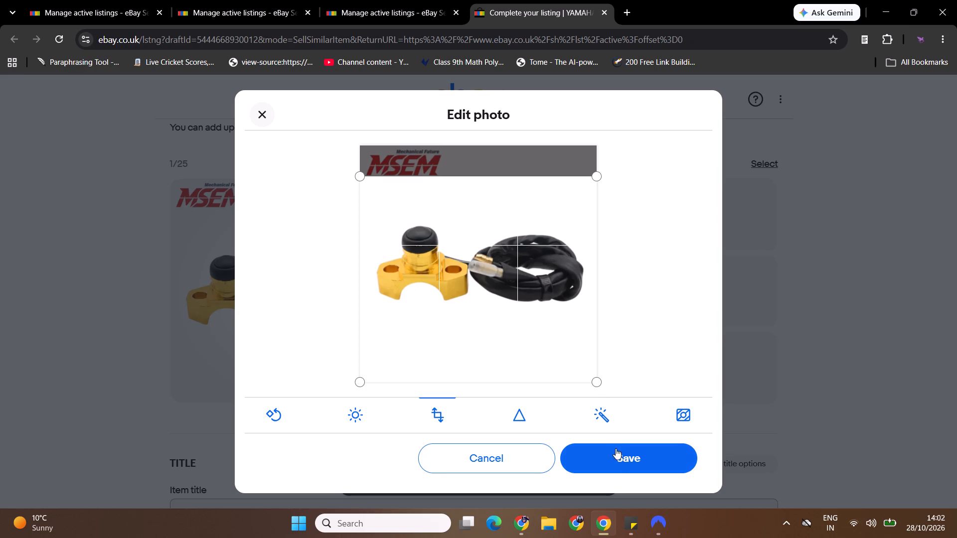
{"action": "left_click", "coordinate": [617, 453]}
{"action": "left_click", "coordinate": [618, 453]}
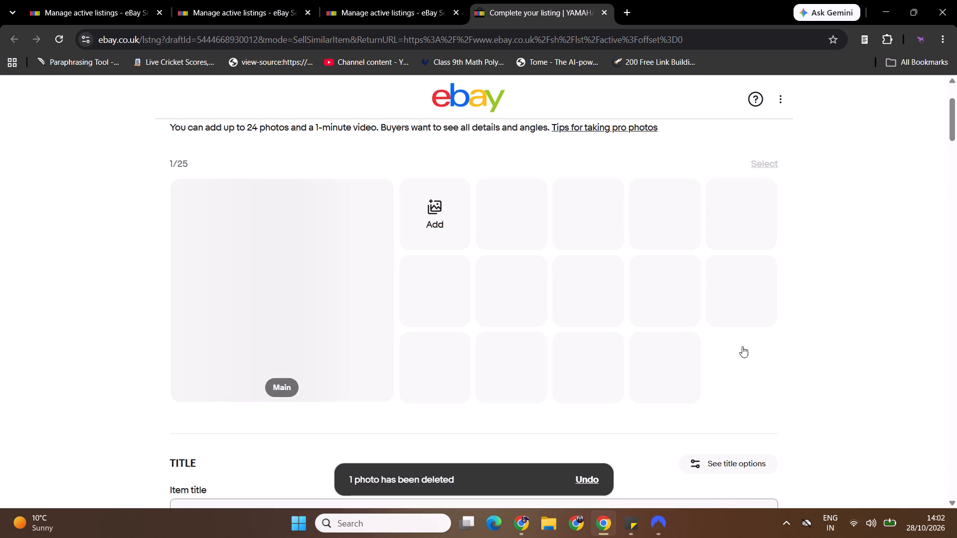
Publish the gold Yamaha listing with the displayed fees, return to the active listings, and close the two surplus active listings pages.
{"action": "left_click_drag", "start_coordinate": [956, 114], "coordinate": [956, 162]}
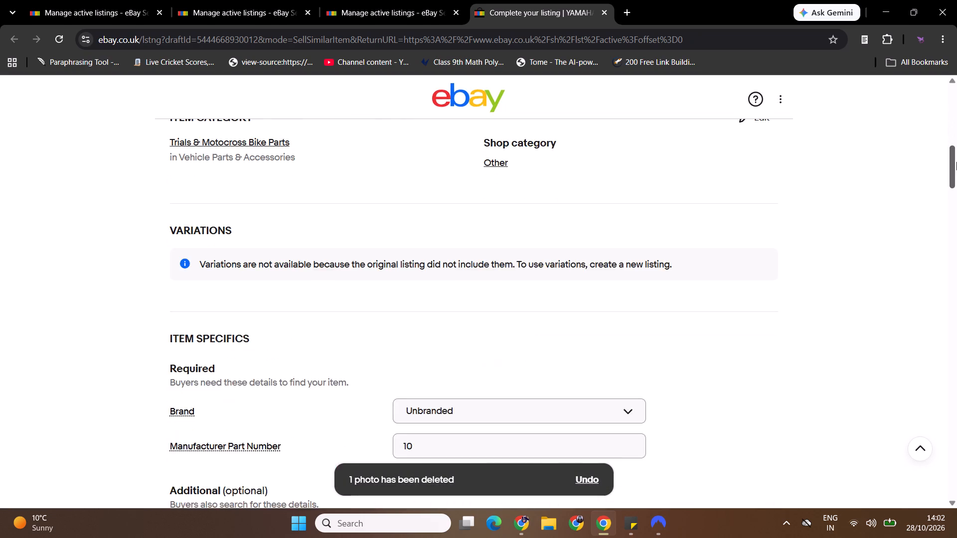
{"action": "left_click_drag", "start_coordinate": [956, 162], "coordinate": [956, 537]}
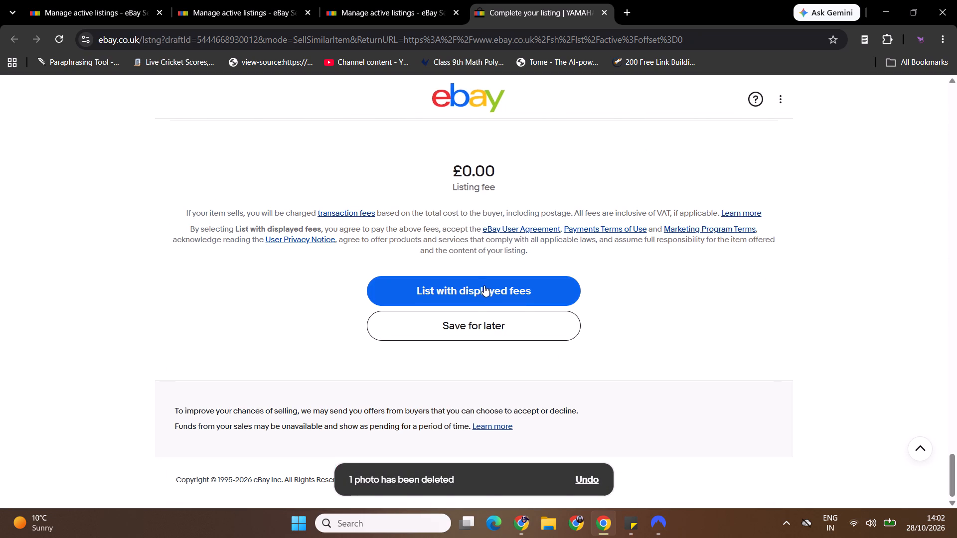
{"action": "left_click", "coordinate": [486, 286]}
{"action": "left_click", "coordinate": [311, 10]}
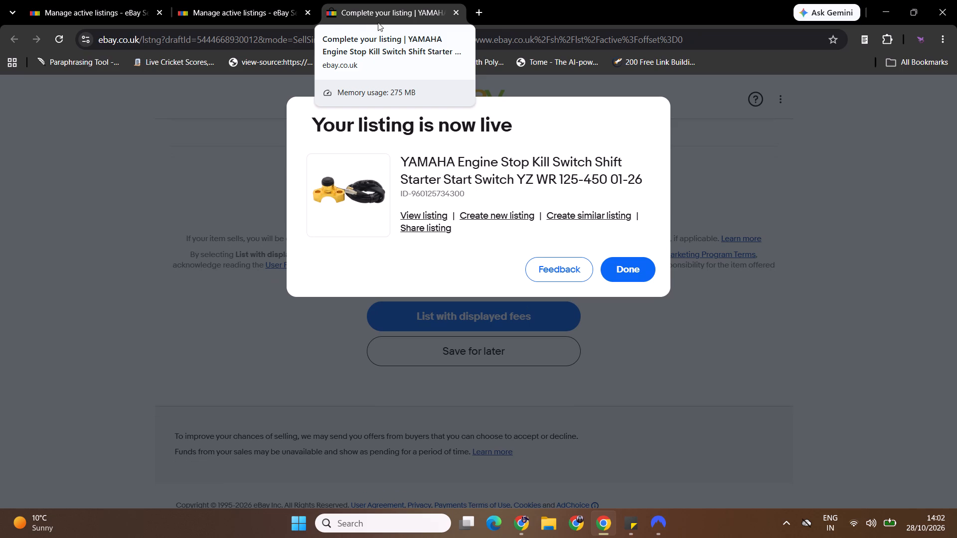
{"action": "left_click", "coordinate": [627, 266]}
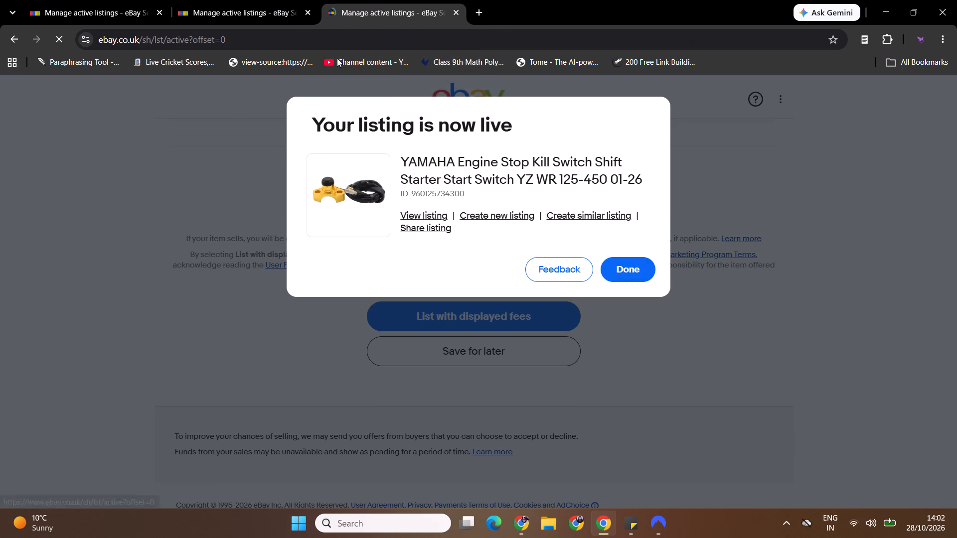
{"action": "left_click", "coordinate": [309, 13]}
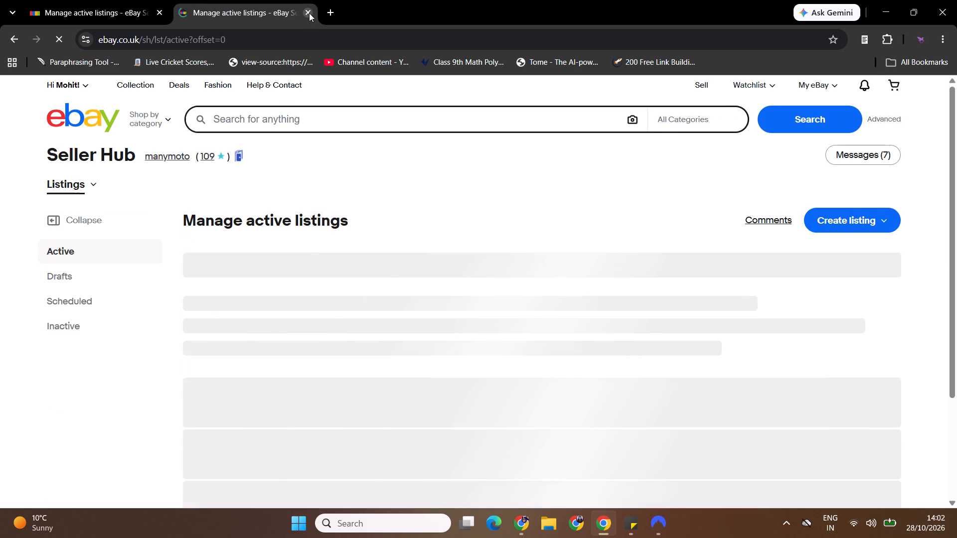
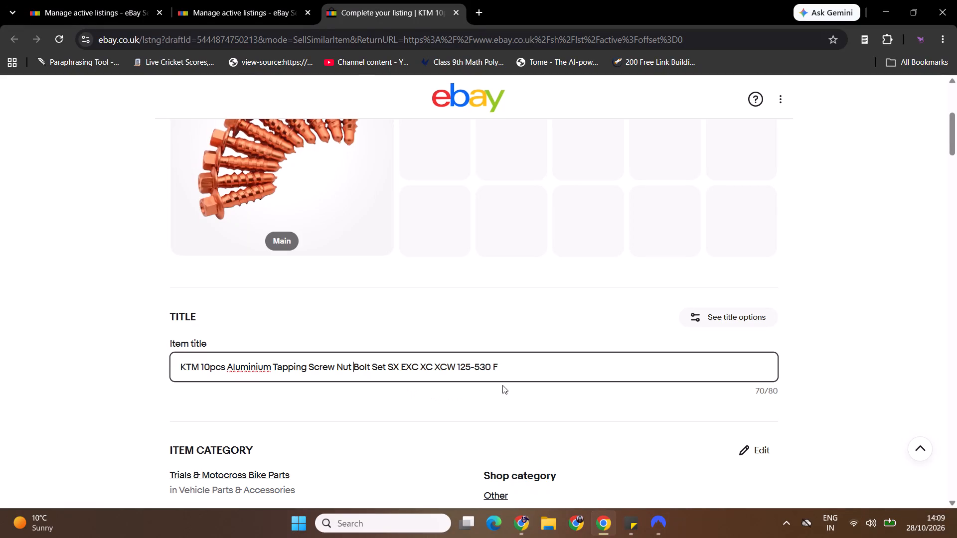
Add the year range 04-25 at the end of the item title, based on the fitment list in the ChatGPT listing.
{"action": "left_click", "coordinate": [523, 374]}
{"action": "key", "text": "alt+Tab"}
{"action": "key", "text": "alt+Tab"}
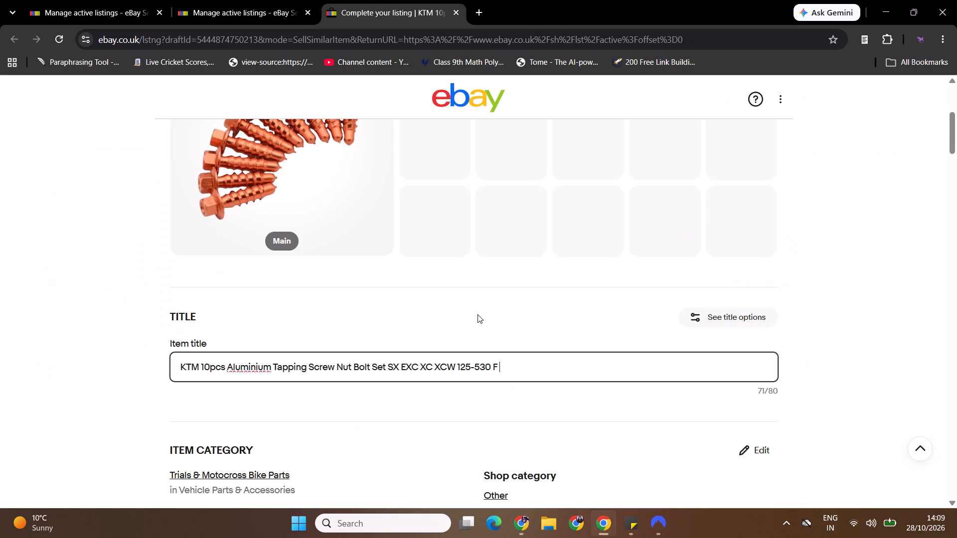
{"action": "key", "text": "alt+Tab"}
{"action": "key", "text": "alt+Tab"}
{"action": "middle_click", "coordinate": [450, 299]}
{"action": "left_click", "coordinate": [450, 299]}
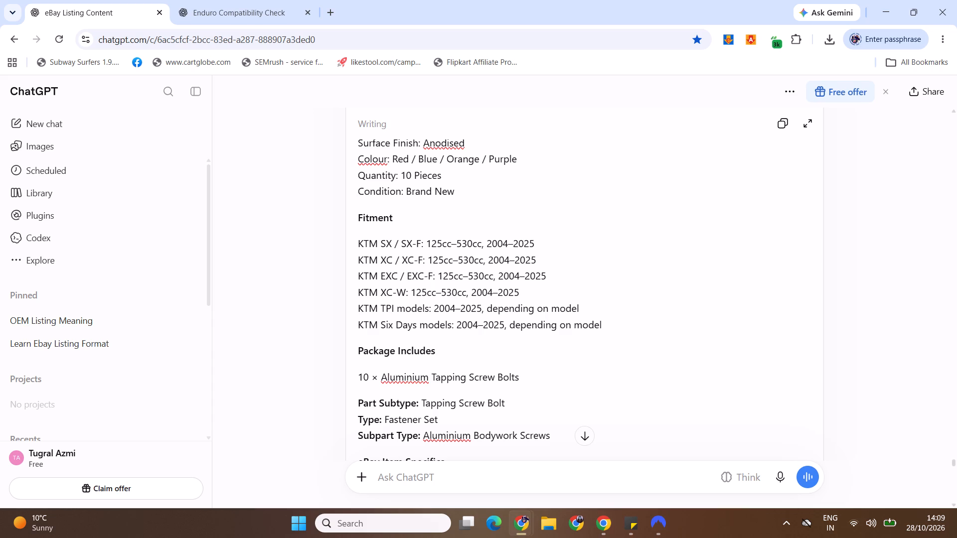
{"action": "key", "text": "alt+Tab"}
{"action": "type", "text": "04-25"}
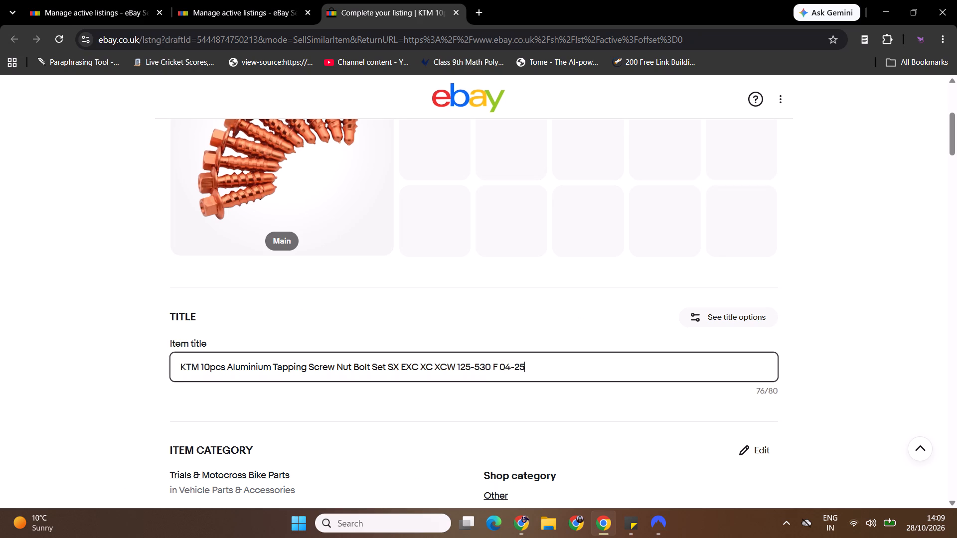
Try to insert the word Screws before "Nut" in the item title.
{"action": "key", "text": "ctrl+Left"}
{"action": "key", "text": "ctrl+Left"}
{"action": "key", "text": "ctrl+Left"}
{"action": "key", "text": "ctrl+Left"}
{"action": "key", "text": "ctrl+Left"}
{"action": "key", "text": "ctrl+Left"}
{"action": "key", "text": "ctrl+Left"}
{"action": "key", "text": "ctrl+Left"}
{"action": "key", "text": "ctrl+Left"}
{"action": "key", "text": "ctrl+Left"}
{"action": "key", "text": "ctrl+Left"}
{"action": "key", "text": "ctrl+Left"}
{"action": "key", "text": "ctrl+Left"}
{"action": "key", "text": "ctrl+Left"}
{"action": "key", "text": "ctrl+Left"}
{"action": "key", "text": "ctrl+Left"}
{"action": "key", "text": "ctrl+Left"}
{"action": "key", "text": "ctrl+Left"}
{"action": "key", "text": "ctrl+Left"}
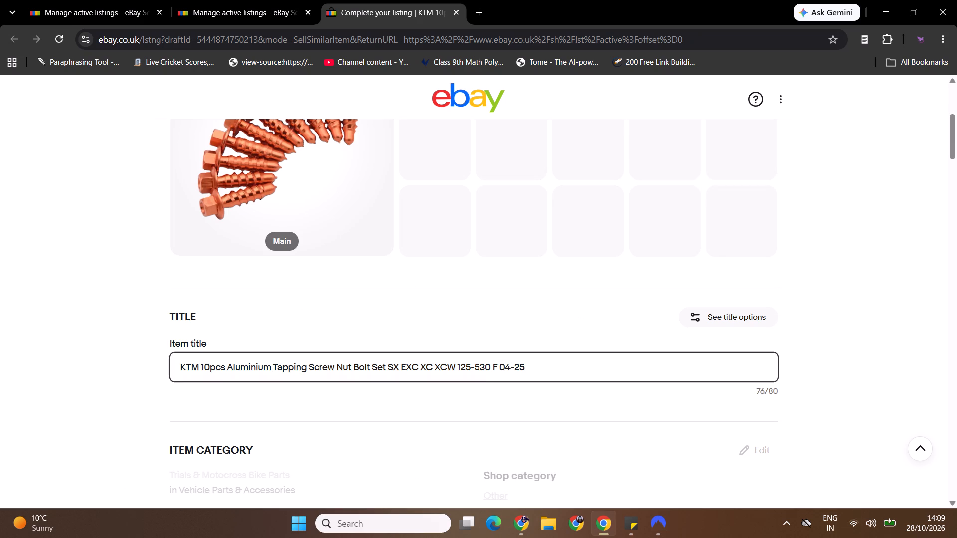
{"action": "key", "text": "ctrl+Right"}
{"action": "key", "text": "ctrl+Right"}
{"action": "key", "text": "ctrl+Right"}
{"action": "key", "text": "ctrl+Right"}
{"action": "key", "text": "ctrl+Right"}
{"action": "key", "text": "ctrl+Right"}
{"action": "key", "text": "ctrl+Left"}
{"action": "key", "text": "ctrl+Left"}
{"action": "key", "text": "ctrl+Left"}
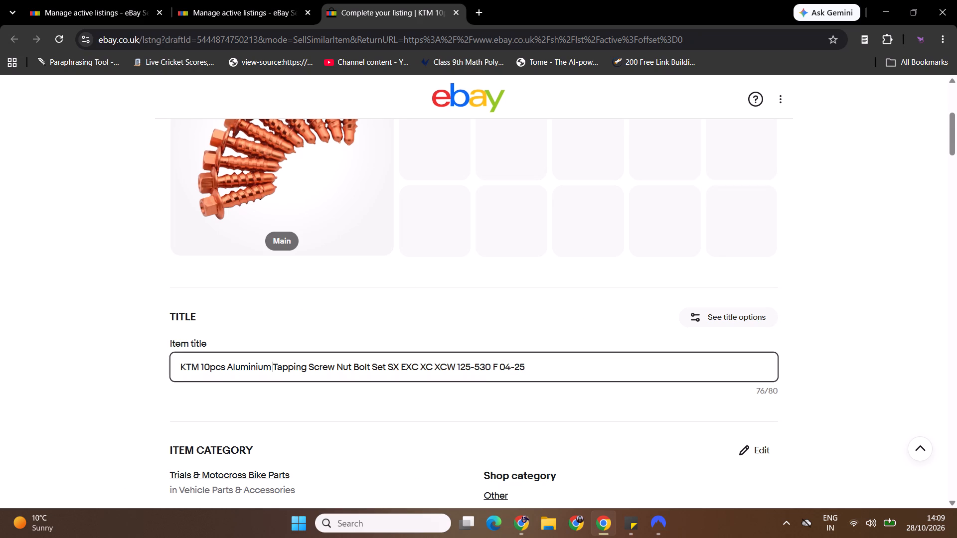
{"action": "key", "text": "ctrl+Right"}
{"action": "key", "text": "ctrl+Right"}
{"action": "type", "text": "Scr"}
{"action": "type", "text": "ews"}
Delete the word Set after "Bolt" in the item title.
{"action": "key", "text": "ctrl+Right"}
{"action": "key", "text": "ctrl+Right"}
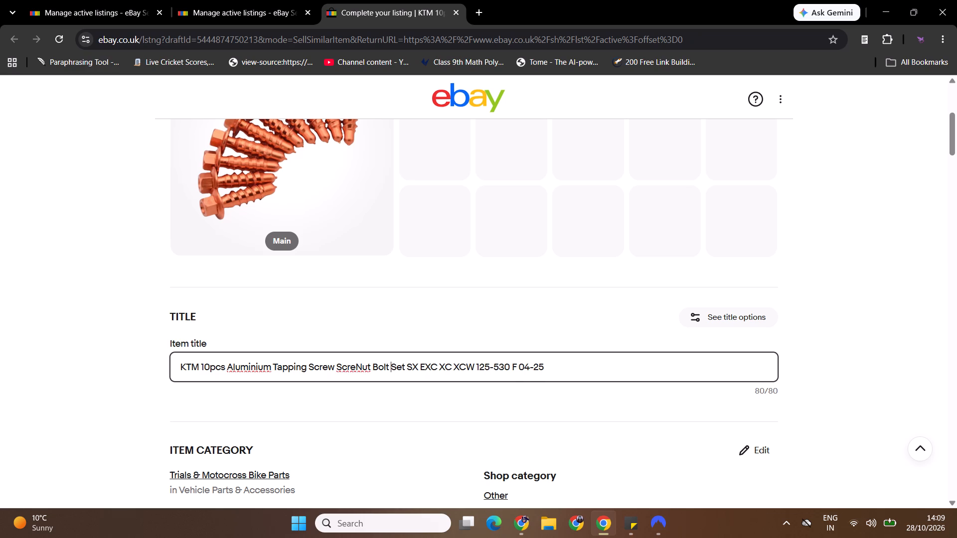
{"action": "key", "text": "ctrl+Left"}
{"action": "key", "text": "ctrl+Right"}
{"action": "key", "text": "ctrl+shift+Right"}
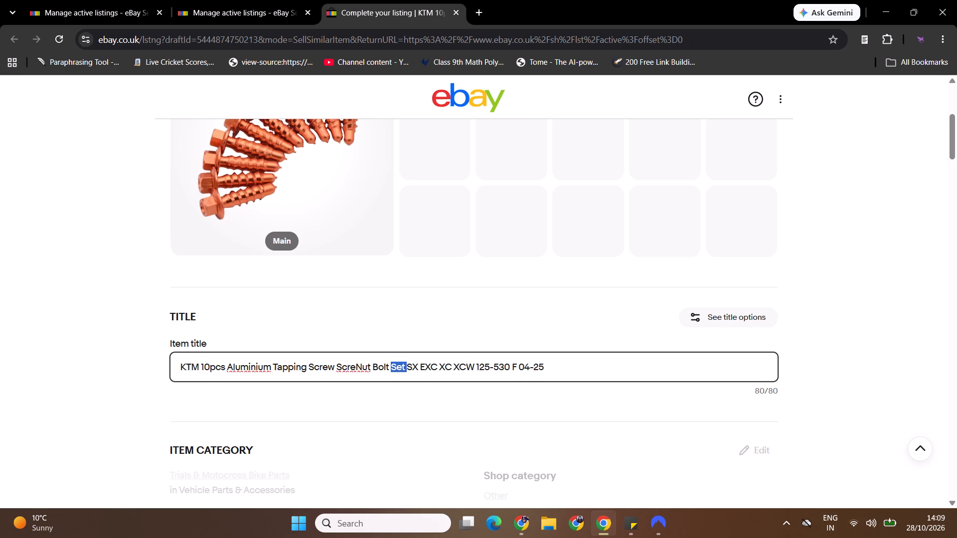
{"action": "key", "text": "Delete"}
Complete the partial word before "Nut" as Screws, followed by a space.
{"action": "key", "text": "ctrl+Left"}
{"action": "key", "text": "Left"}
{"action": "key", "text": "Left"}
{"action": "key", "text": "Left"}
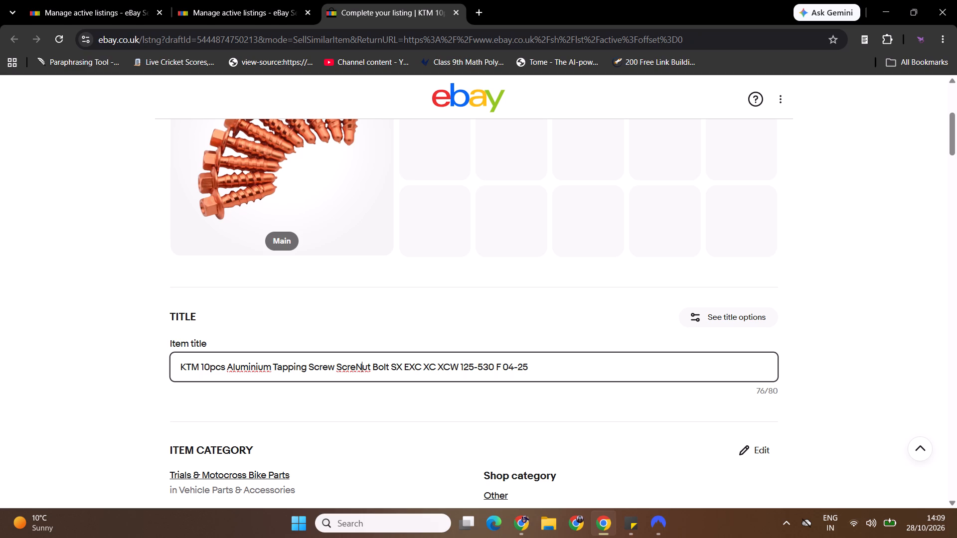
{"action": "key", "text": "Left"}
{"action": "key", "text": "Left"}
{"action": "key", "text": "Right"}
{"action": "type", "text": "ws"}
{"action": "key", "text": "space"}
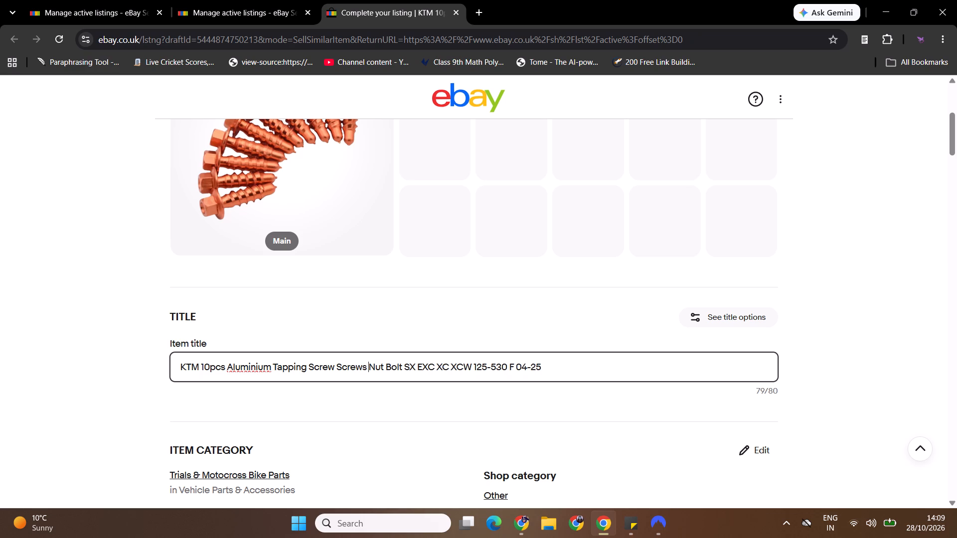
Move the word Screws ahead of "Screw" in the item title and remove the extra space before "Nut".
{"action": "key", "text": "Left"}
{"action": "key", "text": "ctrl+shift+Left"}
{"action": "key", "text": "ctrl+x"}
{"action": "key", "text": "ctrl+Left"}
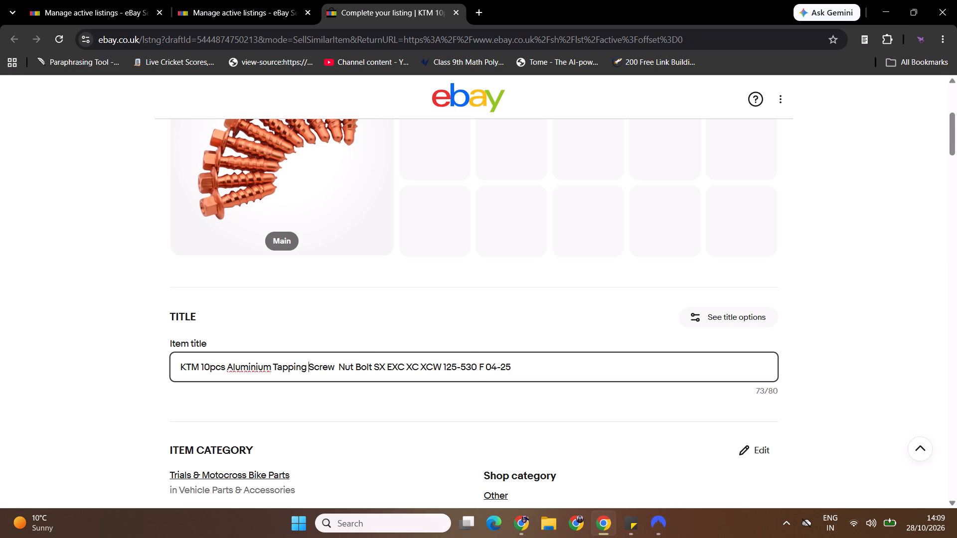
{"action": "key", "text": "ctrl+v"}
{"action": "key", "text": "space"}
{"action": "key", "text": "Right"}
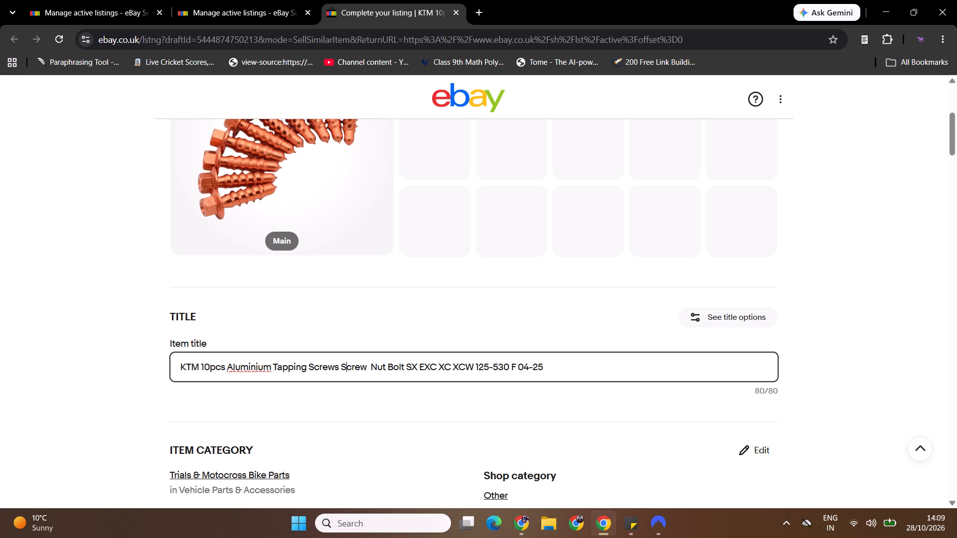
{"action": "key", "text": "Right"}
{"action": "key", "text": "Right"}
{"action": "key", "text": "ctrl+Right"}
{"action": "key", "text": "ctrl+Right"}
{"action": "key", "text": "ctrl+Left"}
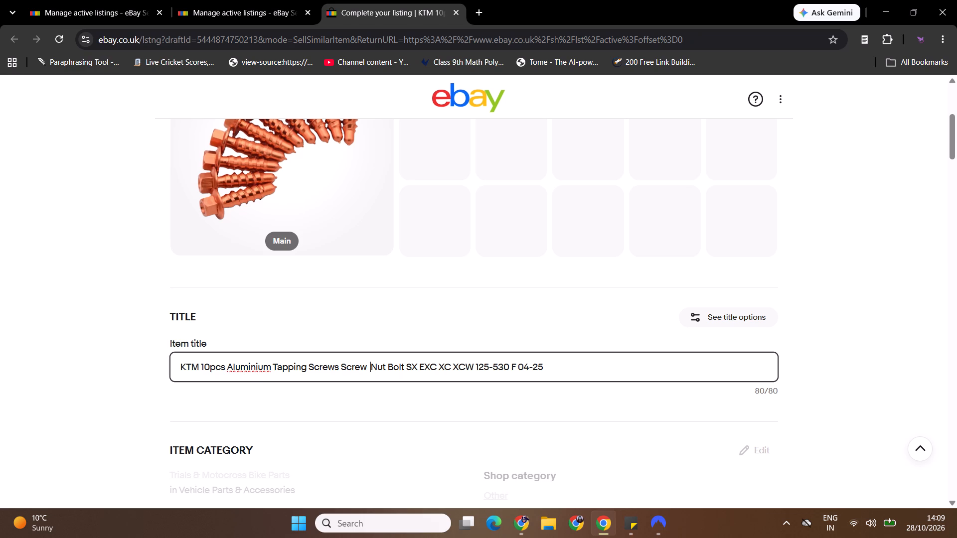
{"action": "key", "text": "BackSpace"}
{"action": "key", "text": "ctrl+Right"}
{"action": "key", "text": "ctrl+Right"}
{"action": "key", "text": "ctrl+Right"}
{"action": "key", "text": "ctrl+Right"}
{"action": "key", "text": "ctrl+Right"}
{"action": "key", "text": "ctrl+Right"}
{"action": "key", "text": "ctrl+Right"}
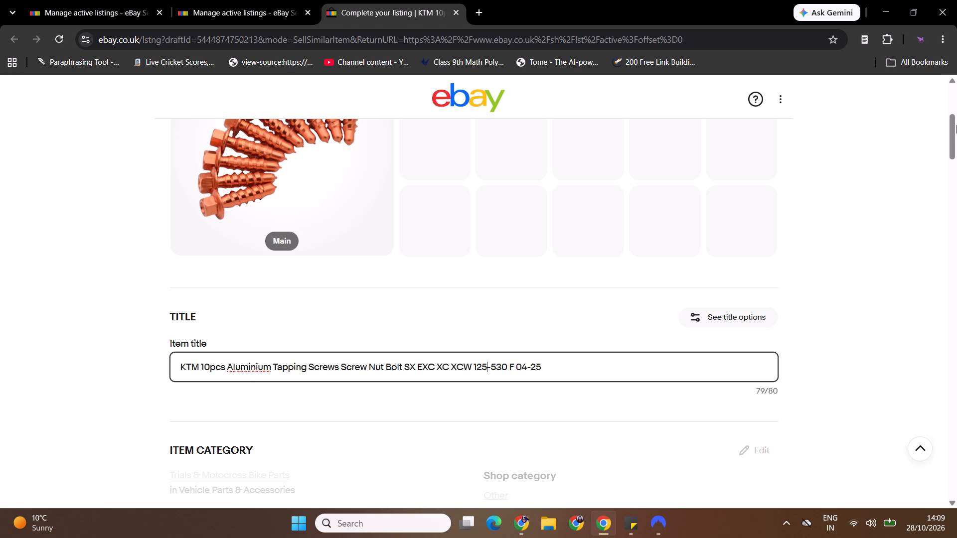
Replace the Model/Series values in the item specifics with SX, XC, XCW and EXC.
{"action": "left_click_drag", "start_coordinate": [956, 124], "coordinate": [956, 170]}
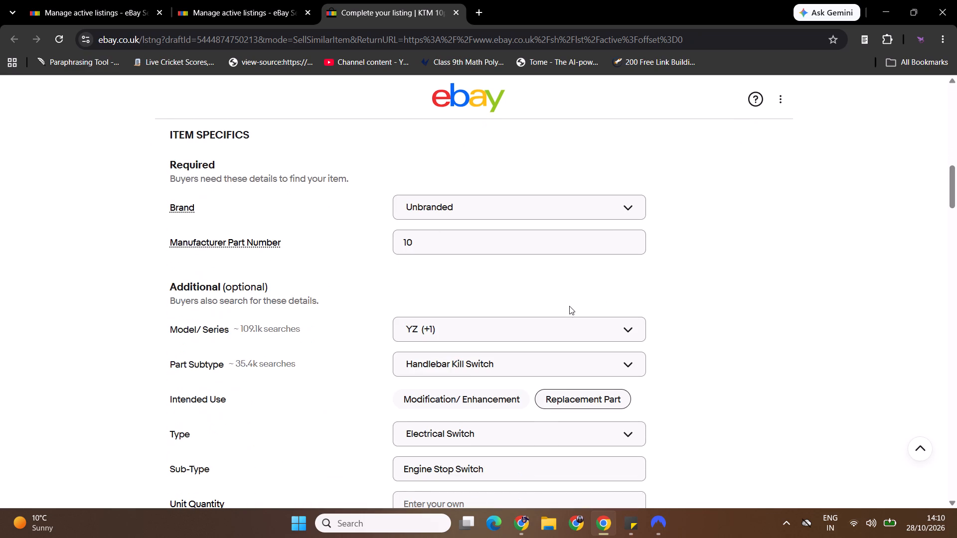
{"action": "left_click", "coordinate": [559, 326]}
{"action": "left_click", "coordinate": [622, 390]}
{"action": "left_click", "coordinate": [620, 386]}
{"action": "left_click", "coordinate": [593, 365]}
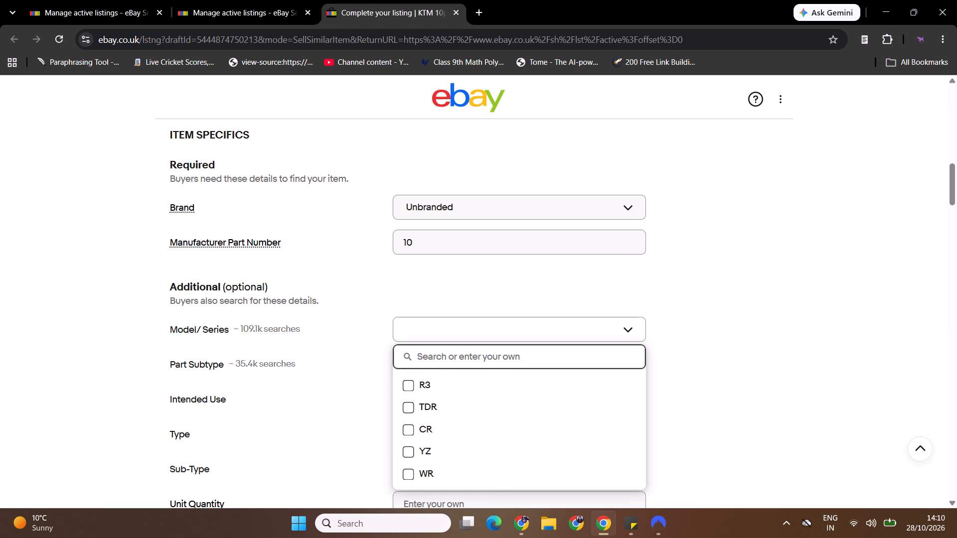
{"action": "type", "text": "SX"}
{"action": "left_click", "coordinate": [462, 404]}
{"action": "double_click", "coordinate": [449, 351]}
{"action": "type", "text": "XC"}
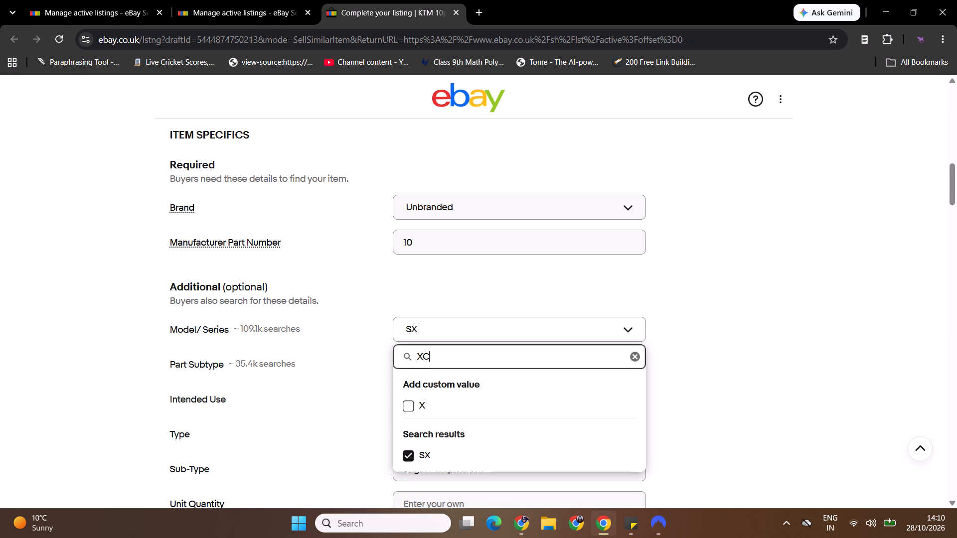
{"action": "left_click", "coordinate": [438, 395]}
{"action": "left_click", "coordinate": [443, 368]}
{"action": "key", "text": "shift+w"}
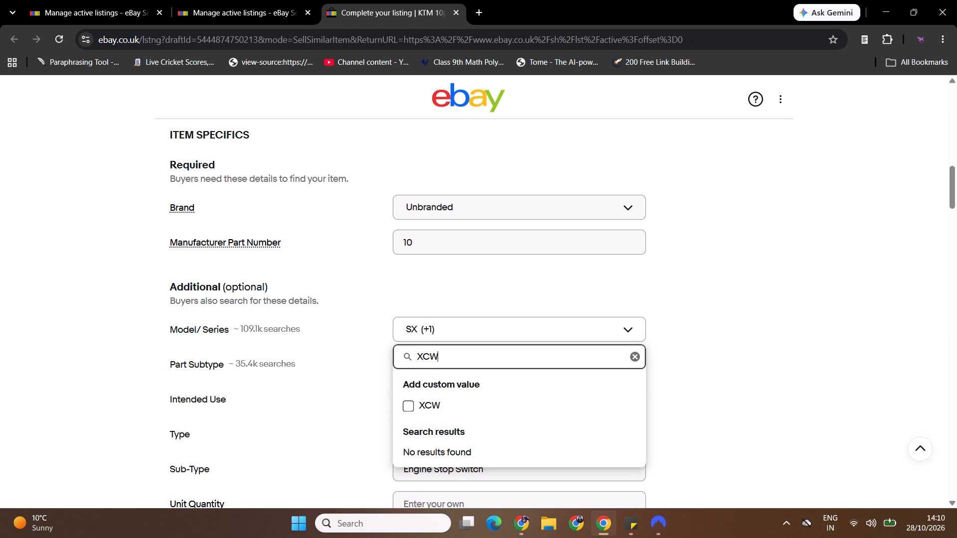
{"action": "left_click", "coordinate": [448, 403]}
{"action": "double_click", "coordinate": [461, 362]}
{"action": "type", "text": "EXC"}
{"action": "left_click", "coordinate": [445, 405]}
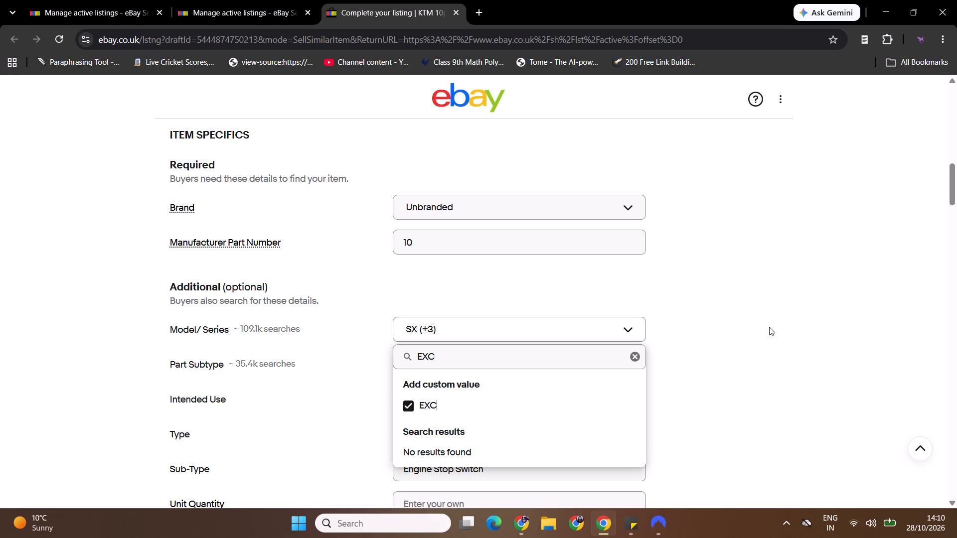
{"action": "left_click", "coordinate": [769, 327]}
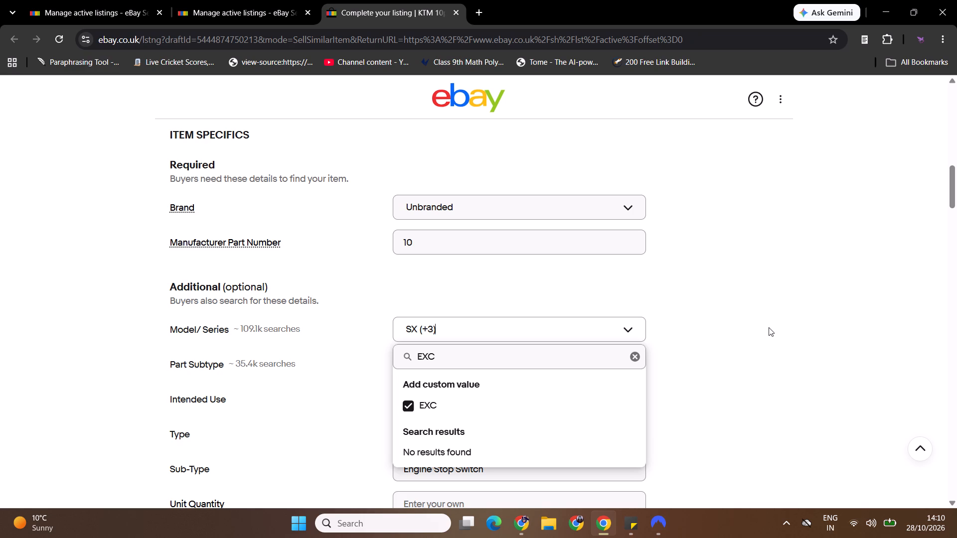
{"action": "left_click", "coordinate": [754, 356]}
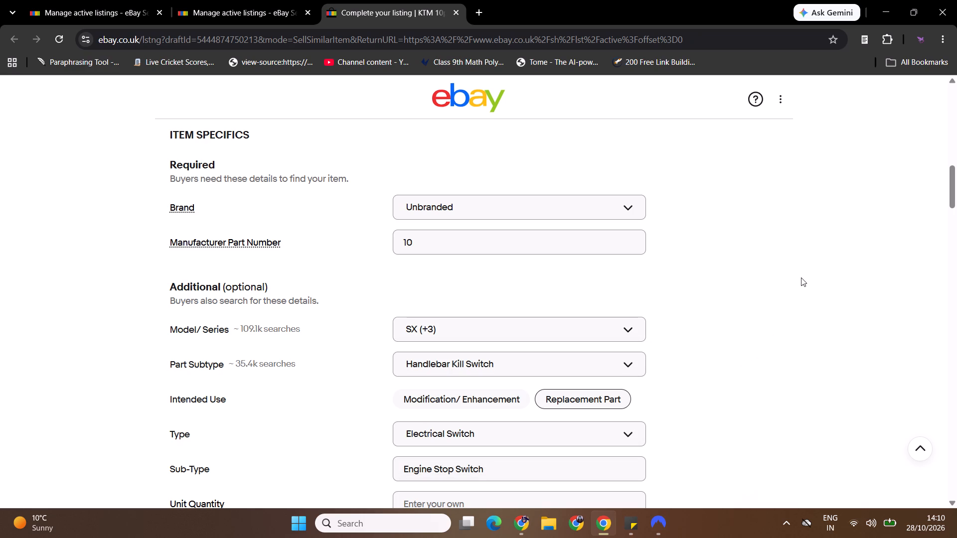
{"action": "left_click_drag", "start_coordinate": [956, 176], "coordinate": [956, 224]}
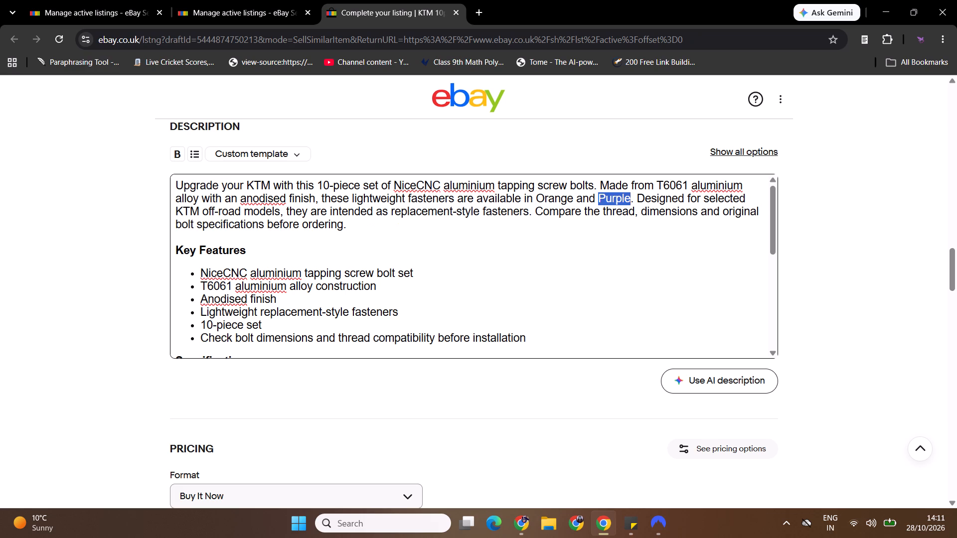
{"action": "key", "text": "Delete"}
{"action": "key", "text": "BackSpace"}
{"action": "key", "text": "BackSpace"}
{"action": "key", "text": "BackSpace"}
{"action": "key", "text": "BackSpace"}
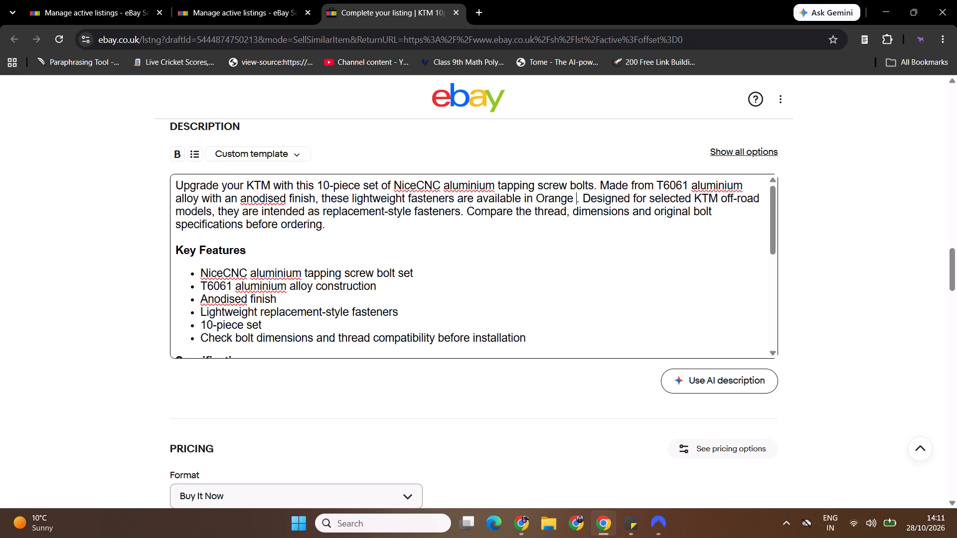
{"action": "key", "text": "BackSpace"}
{"action": "left_click", "coordinate": [445, 250]}
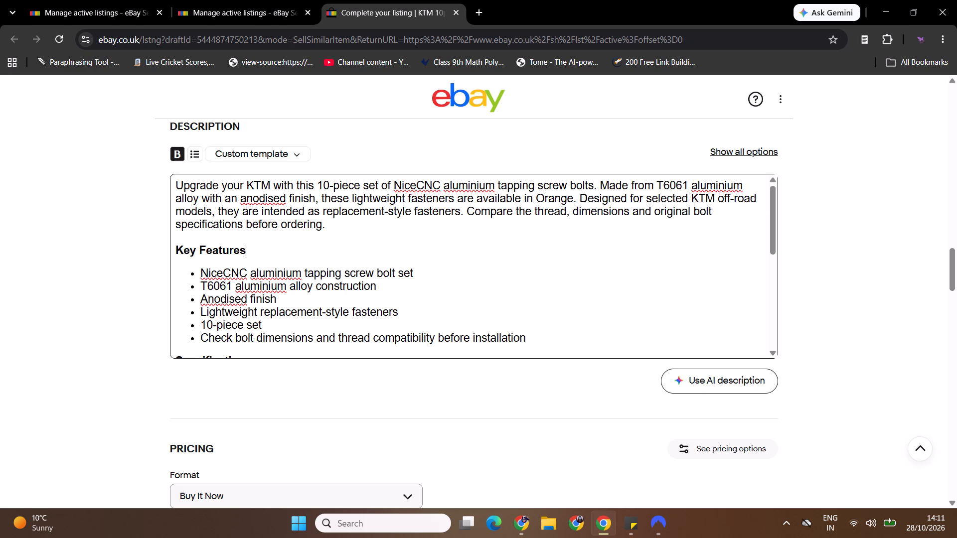
Delete the word Aluminium from the item title.
{"action": "left_click_drag", "start_coordinate": [956, 268], "coordinate": [956, 139]}
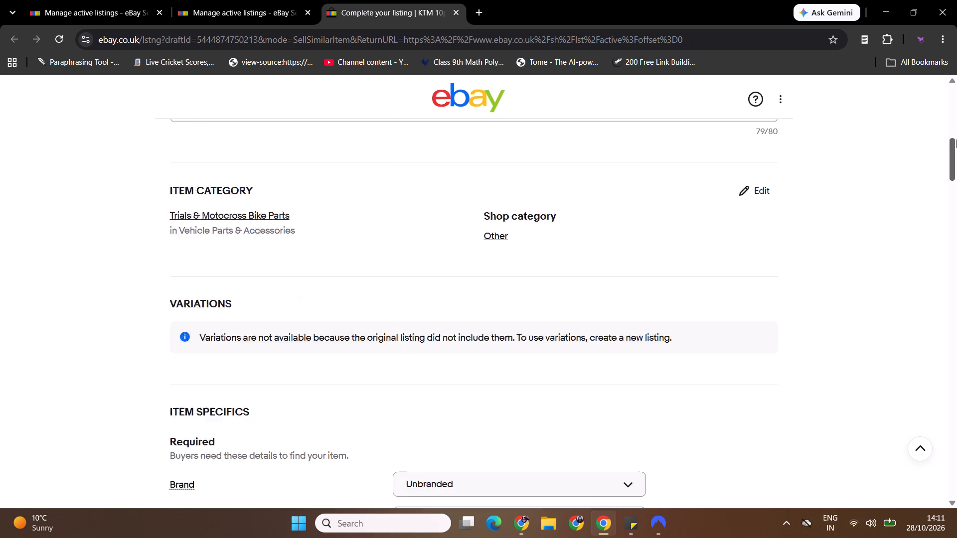
{"action": "left_click_drag", "start_coordinate": [956, 139], "coordinate": [956, 132]}
{"action": "left_click", "coordinate": [386, 236]}
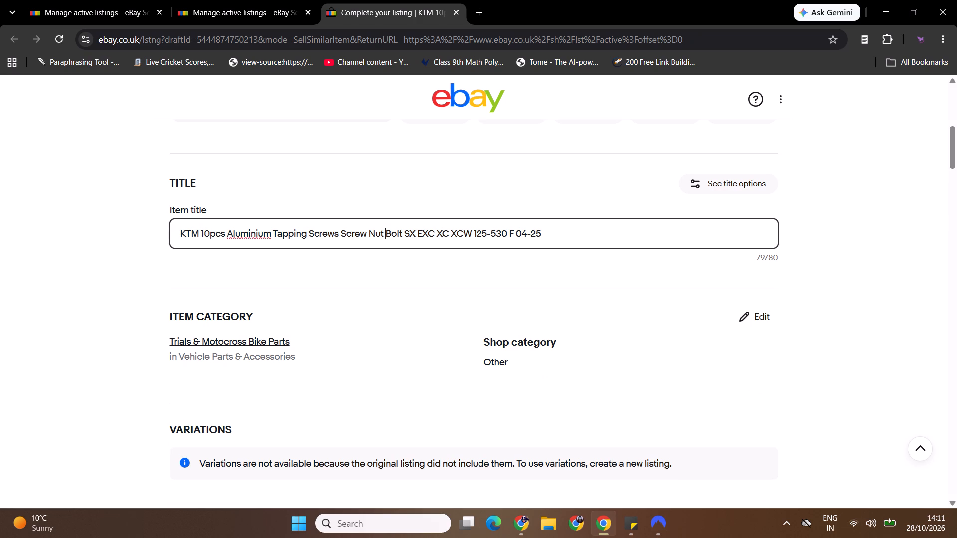
{"action": "key", "text": "ctrl+Left"}
{"action": "key", "text": "ctrl+Left"}
{"action": "key", "text": "ctrl+Left"}
{"action": "key", "text": "ctrl+Left"}
{"action": "key", "text": "ctrl+shift+Left"}
{"action": "key", "text": "Delete"}
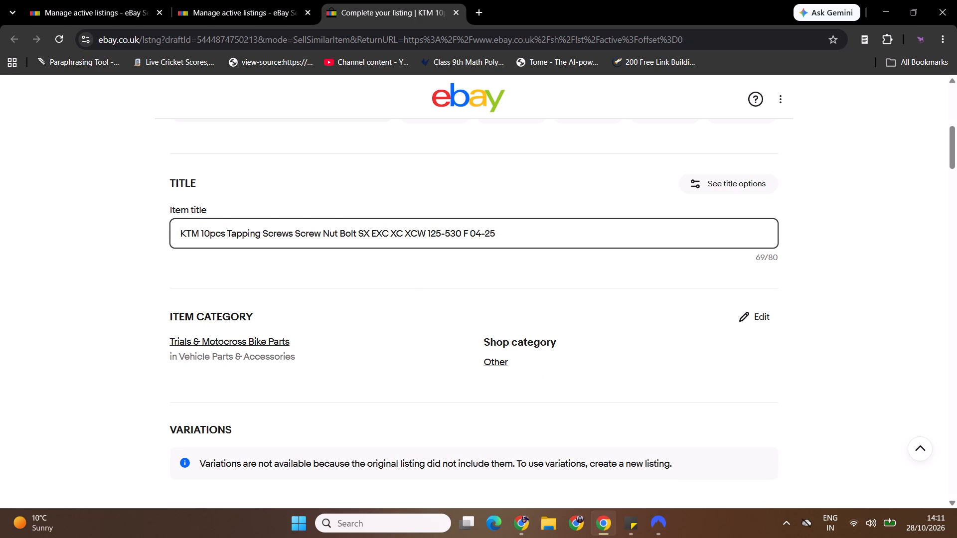
Insert the word Fasteners after "Tapping Screws" in the item title, using the spelling suggestion to correct it.
{"action": "key", "text": "ctrl+Right"}
{"action": "key", "text": "ctrl+Right"}
{"action": "key", "text": "ctrl+Right"}
{"action": "key", "text": "ctrl+Left"}
{"action": "type", "text": "Fastere"}
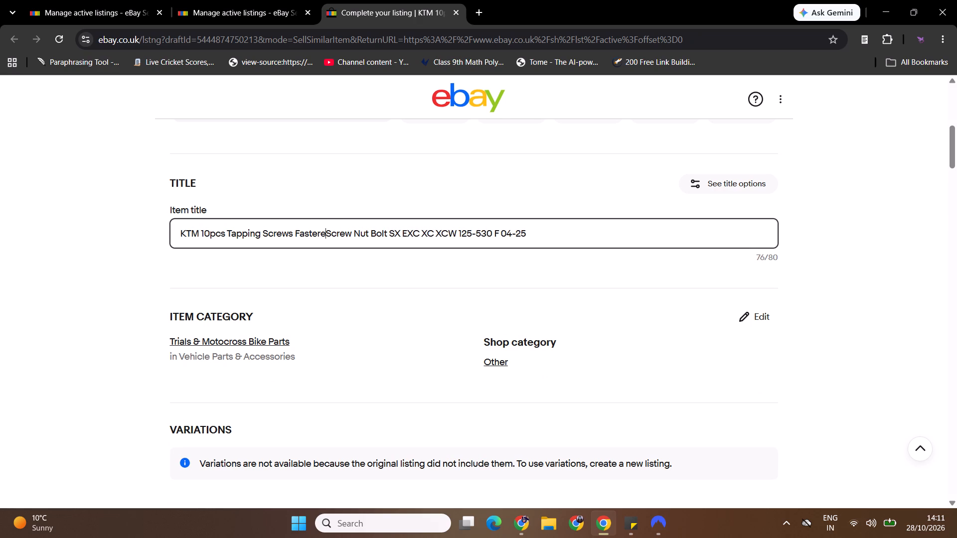
{"action": "key", "text": "BackSpace"}
{"action": "key", "text": "BackSpace"}
{"action": "key", "text": "BackSpace"}
{"action": "type", "text": "ner"}
{"action": "key", "text": "space"}
{"action": "key", "text": "s"}
{"action": "key", "text": "BackSpace"}
{"action": "key", "text": "BackSpace"}
{"action": "type", "text": "s"}
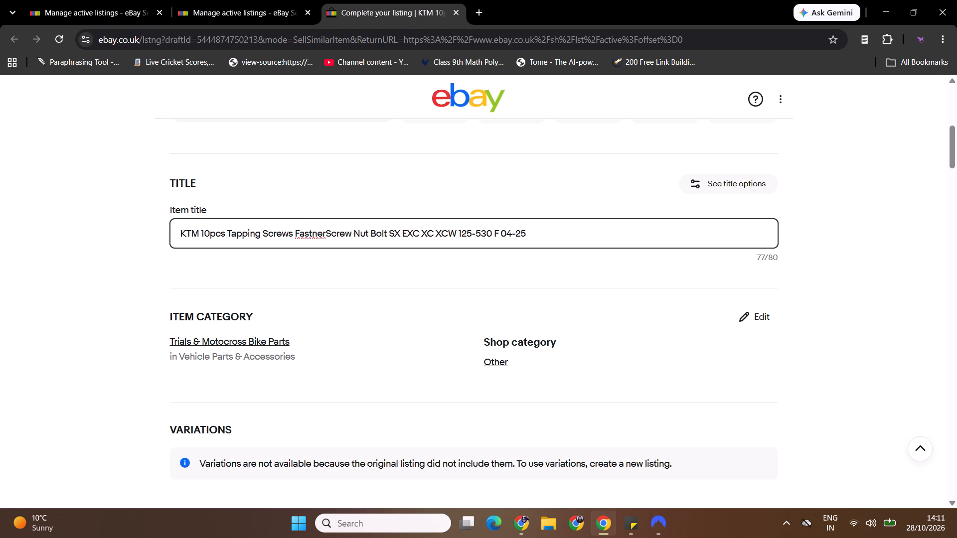
{"action": "key", "text": "space"}
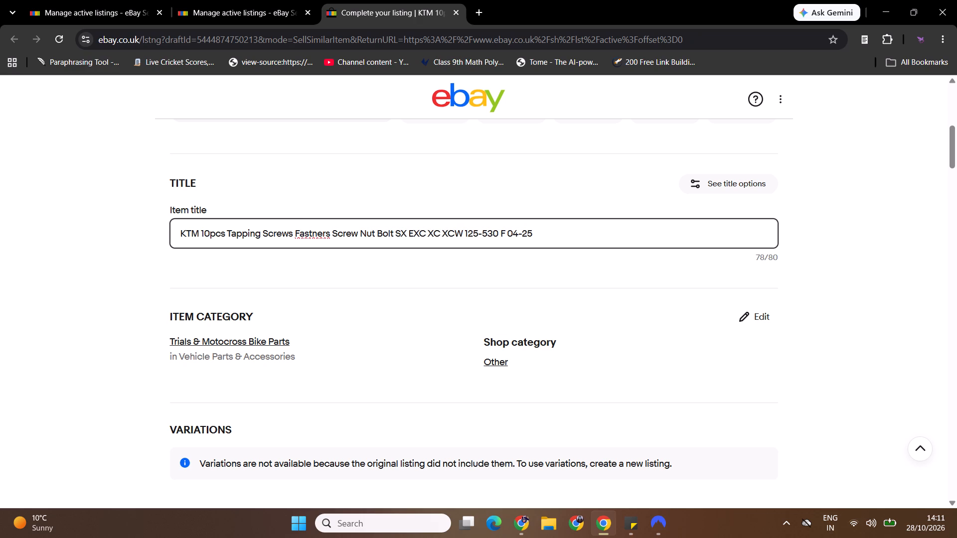
{"action": "right_click", "coordinate": [310, 233]}
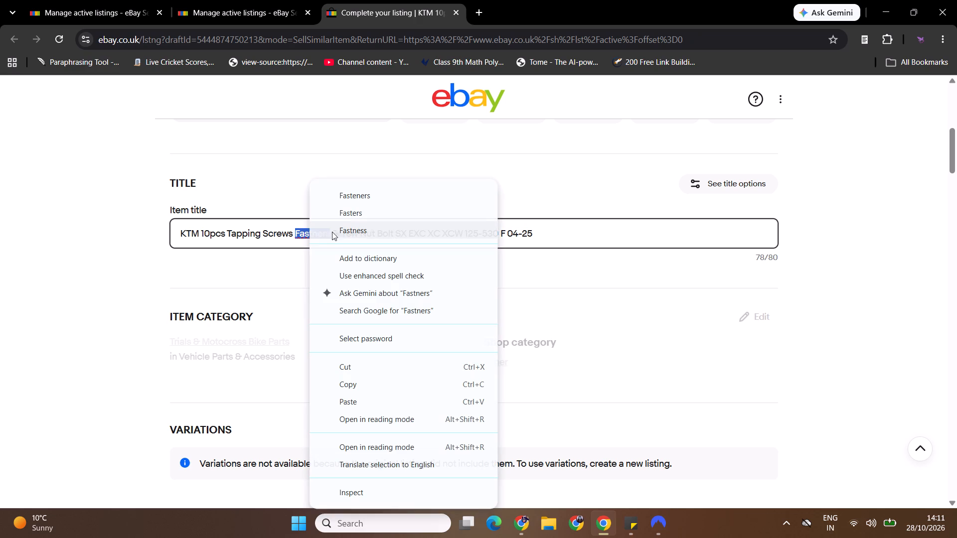
{"action": "left_click", "coordinate": [366, 199]}
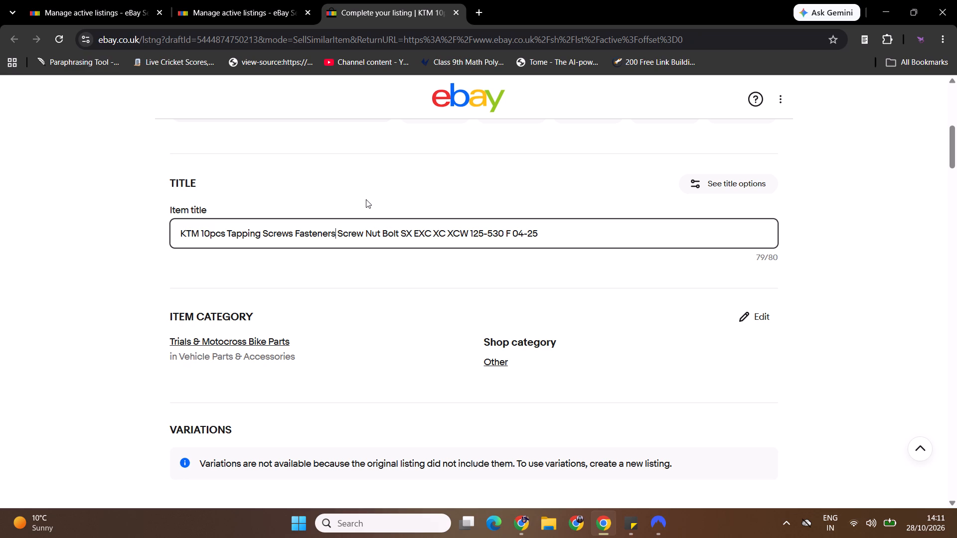
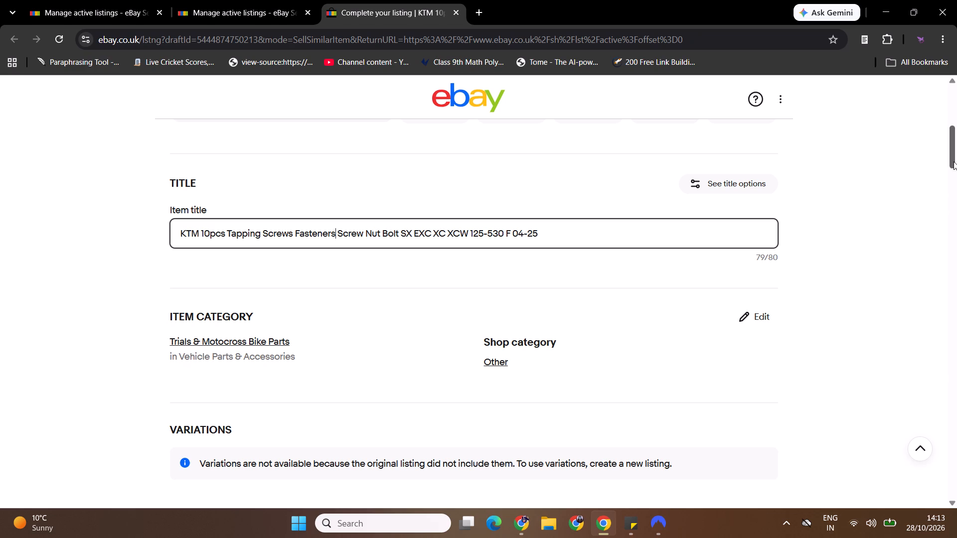
{"action": "left_click_drag", "start_coordinate": [954, 161], "coordinate": [956, 224]}
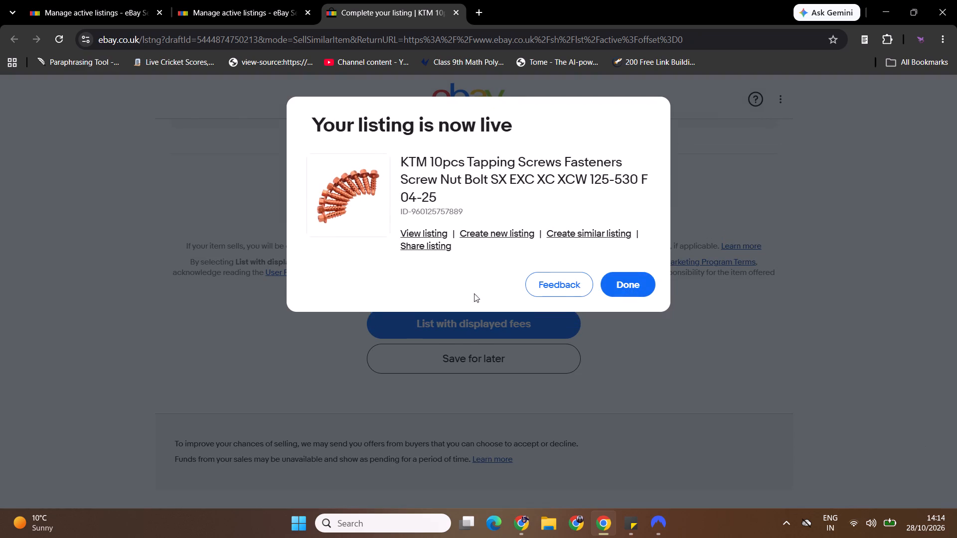
{"action": "left_click", "coordinate": [620, 285]}
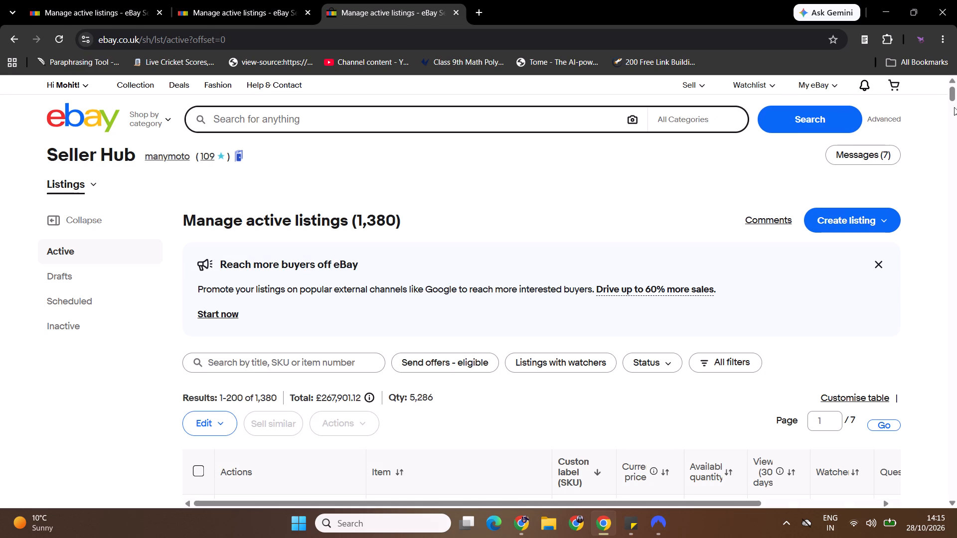
Start a Sell similar draft from the KTM 10pcs Tapping Screws Fasteners listing and switch to it.
{"action": "left_click_drag", "start_coordinate": [954, 94], "coordinate": [954, 111]}
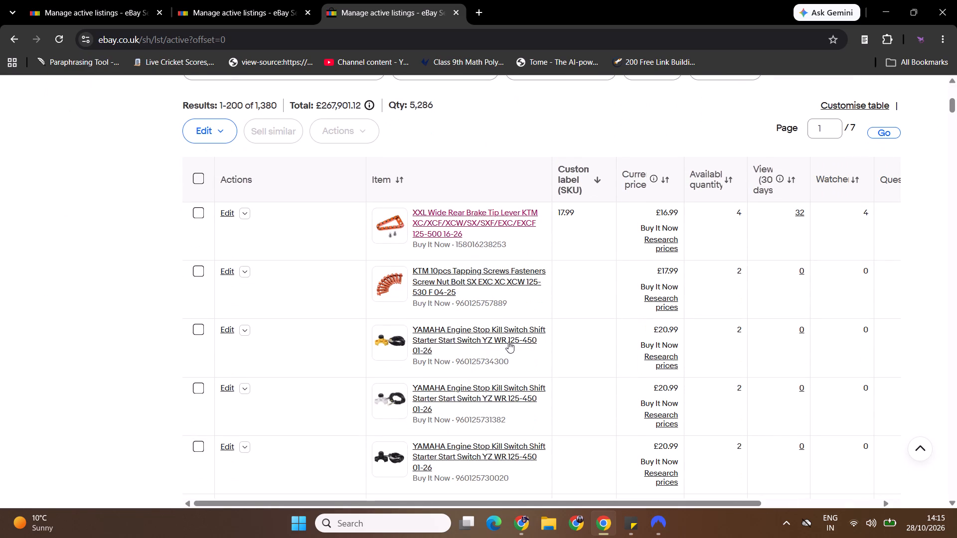
{"action": "left_click", "coordinate": [244, 270]}
{"action": "left_click", "coordinate": [264, 286], "text": "ctrl"}
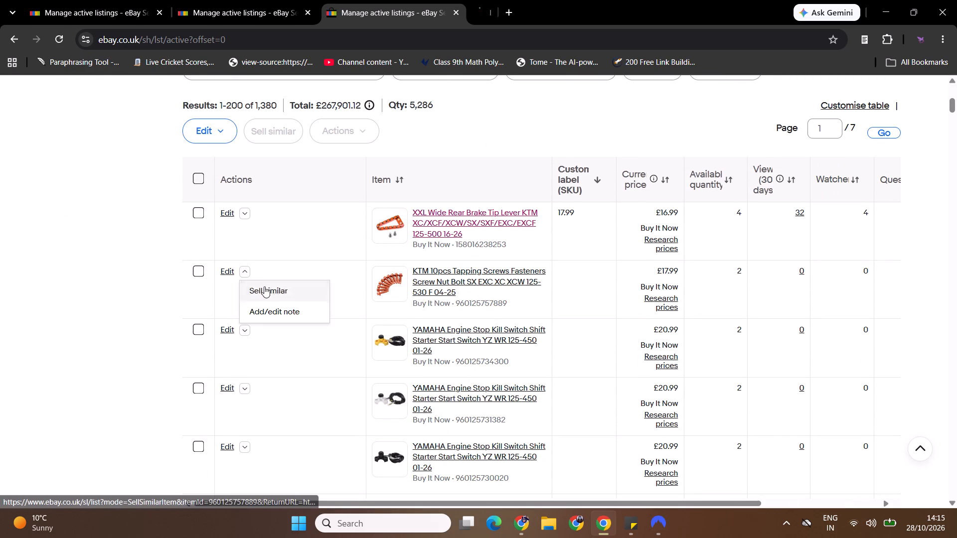
{"action": "left_click", "coordinate": [550, 0]}
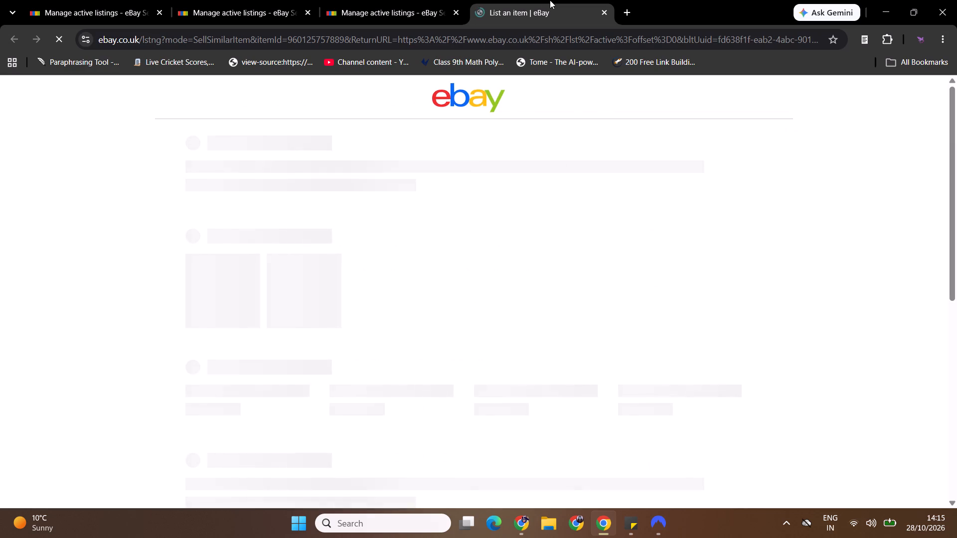
{"action": "key", "text": "alt+Tab"}
{"action": "key", "text": "alt+Tab"}
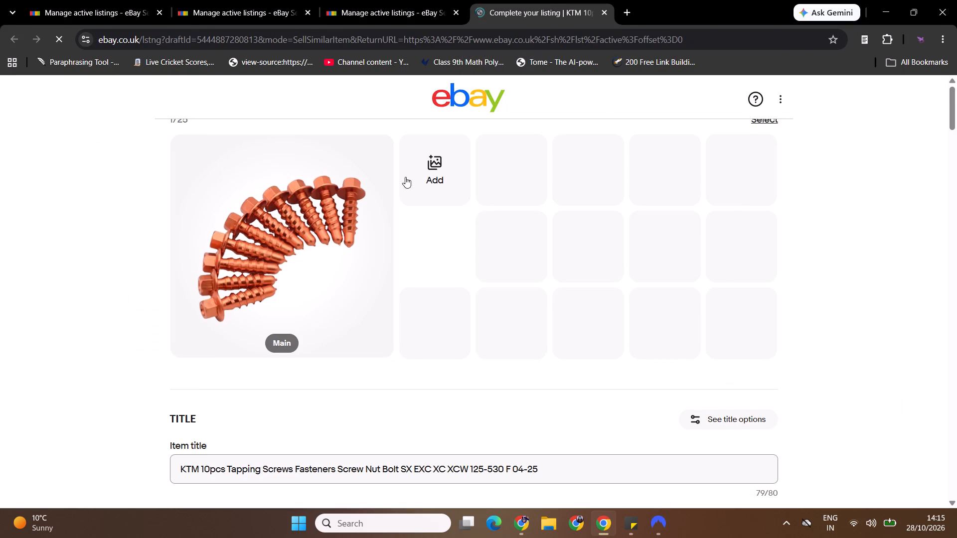
Replace the draft's orange screw photo with the black screw image from Downloads.
{"action": "left_click", "coordinate": [371, 152]}
{"action": "left_click", "coordinate": [468, 261]}
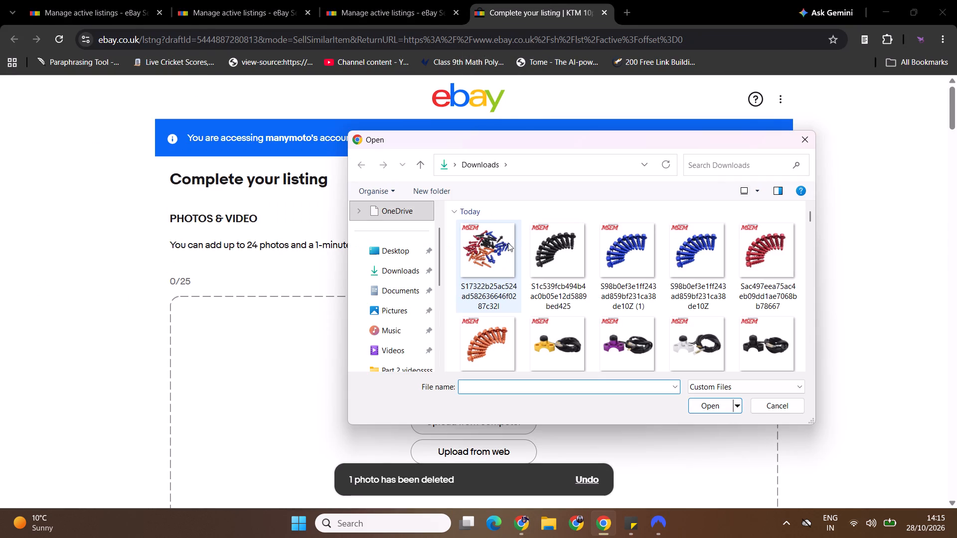
{"action": "left_click", "coordinate": [570, 251]}
{"action": "left_click", "coordinate": [721, 411]}
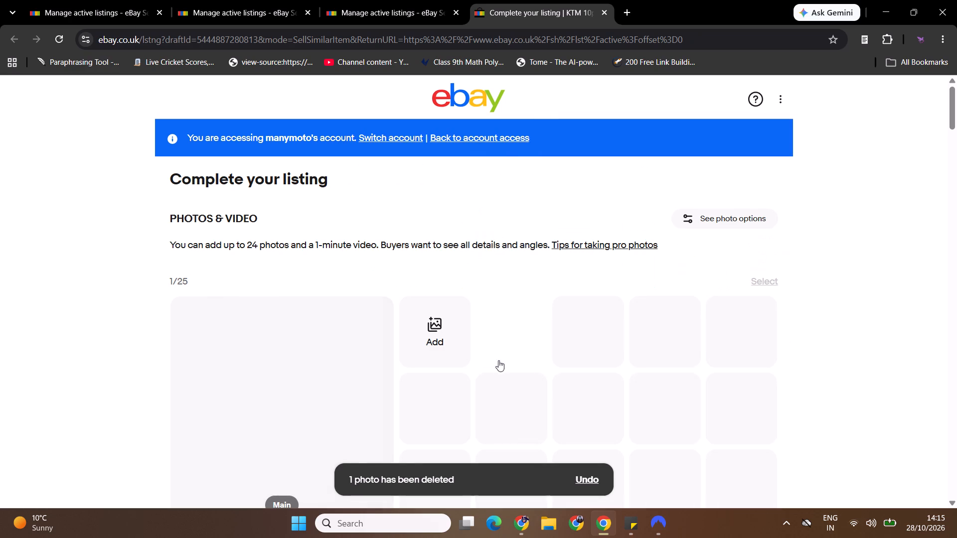
Remove the background and MSEM logo from the black screw photo and save the edited image.
{"action": "left_click_drag", "start_coordinate": [956, 123], "coordinate": [953, 143]}
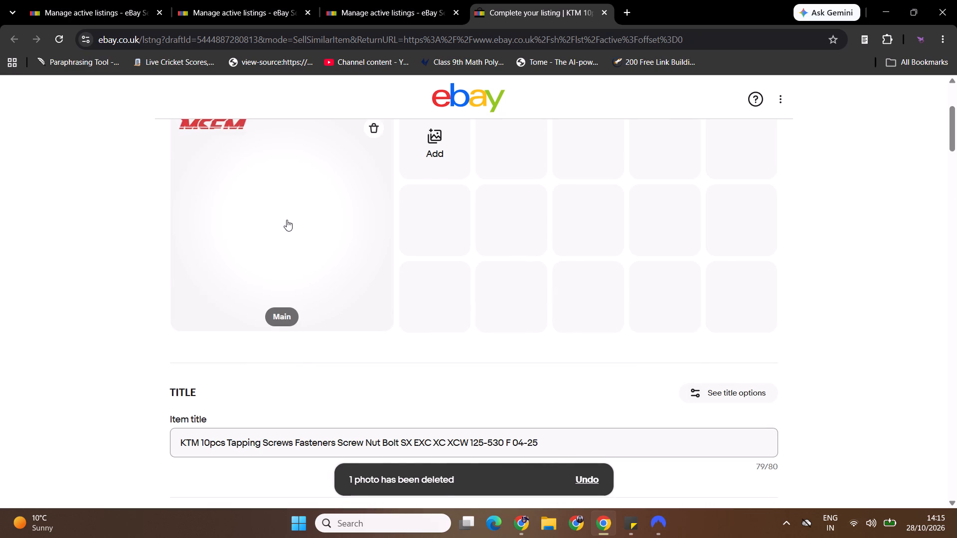
{"action": "left_click", "coordinate": [287, 220]}
{"action": "left_click", "coordinate": [687, 412]}
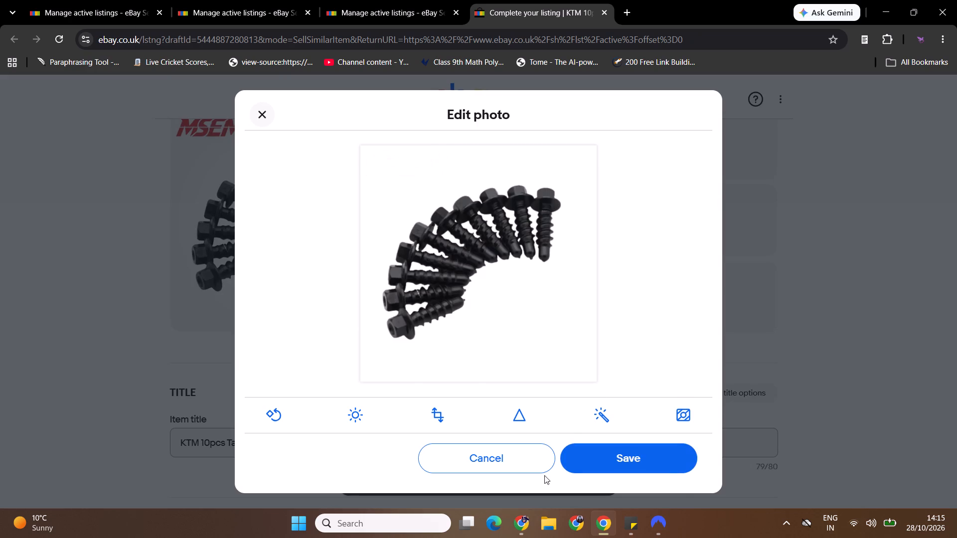
{"action": "double_click", "coordinate": [633, 462]}
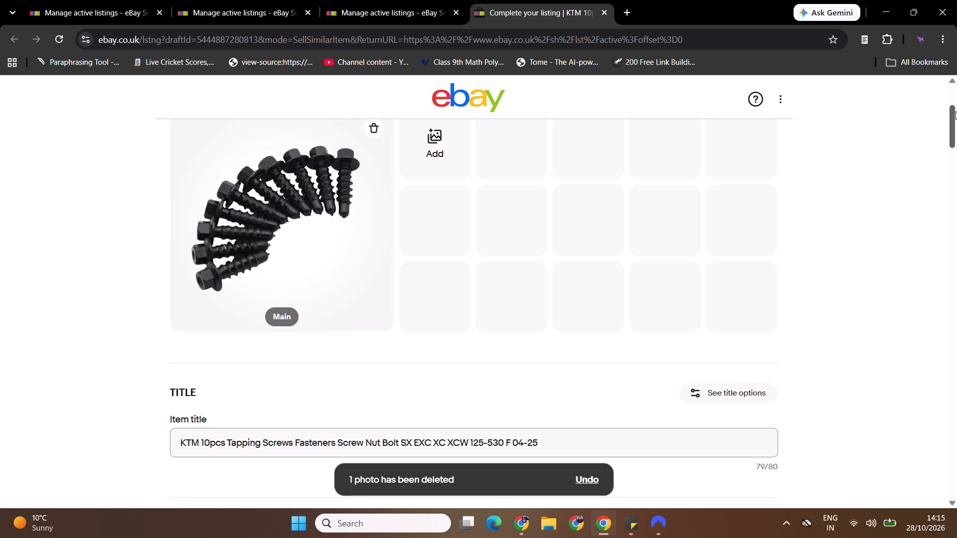
Review the draft's item details and check the Black colour option of the 10Pcs tapping screw set on AliExpress.
{"action": "left_click_drag", "start_coordinate": [956, 111], "coordinate": [956, 184]}
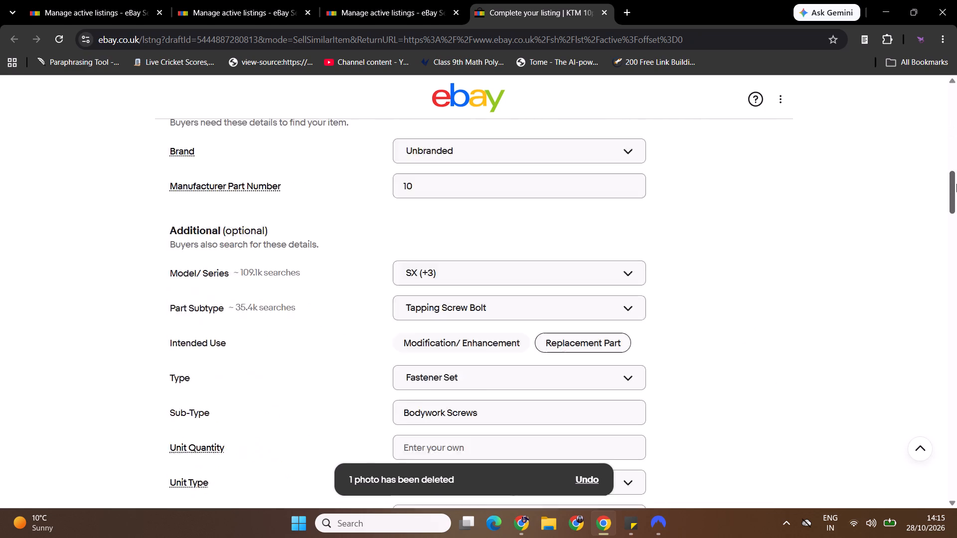
{"action": "left_click_drag", "start_coordinate": [956, 184], "coordinate": [956, 276]}
{"action": "key", "text": "alt+Tab"}
{"action": "left_click", "coordinate": [367, 300]}
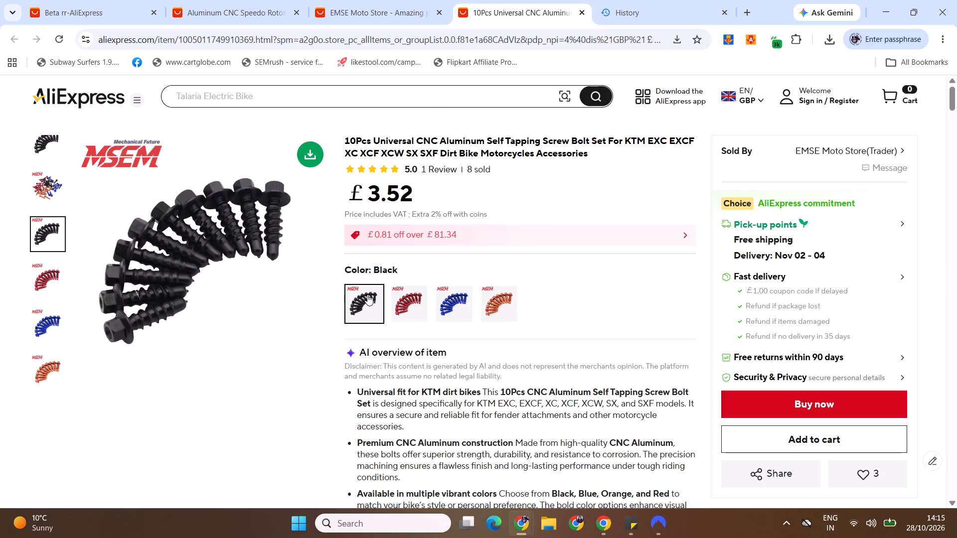
{"action": "key", "text": "alt+Tab"}
Publish the black KTM tapping screws listing, closing a spare active listings tab, and return to the active listings.
{"action": "left_click_drag", "start_coordinate": [956, 290], "coordinate": [956, 432]}
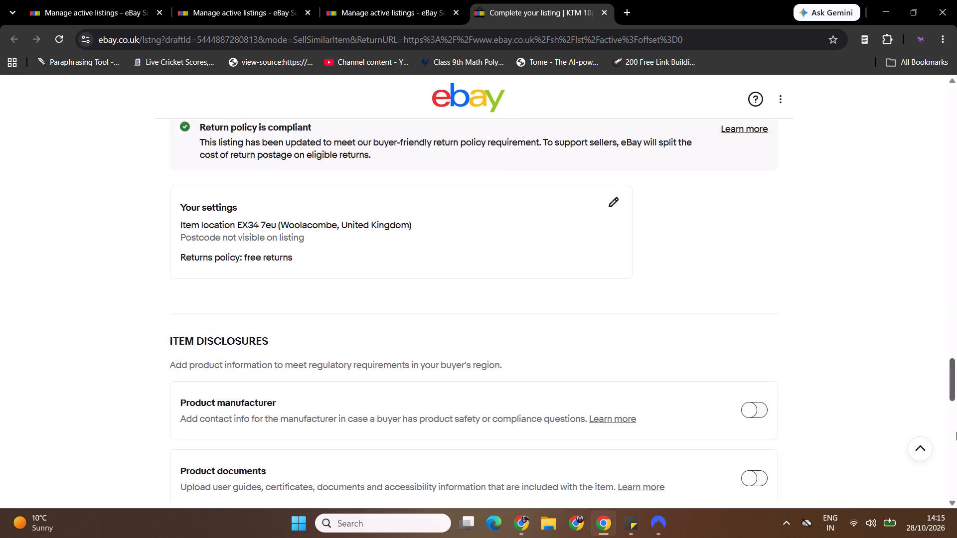
{"action": "left_click_drag", "start_coordinate": [956, 432], "coordinate": [956, 486]}
{"action": "left_click", "coordinate": [451, 297]}
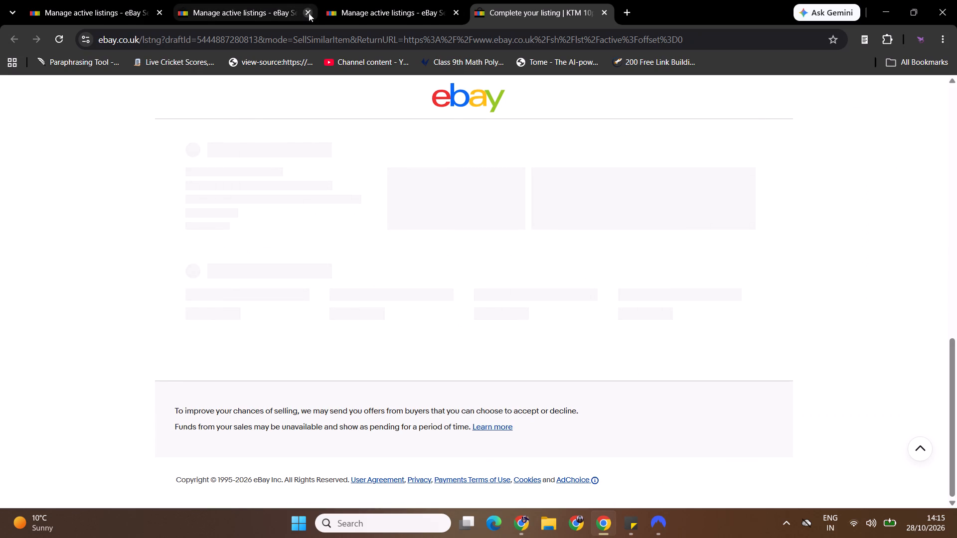
{"action": "left_click", "coordinate": [309, 13]}
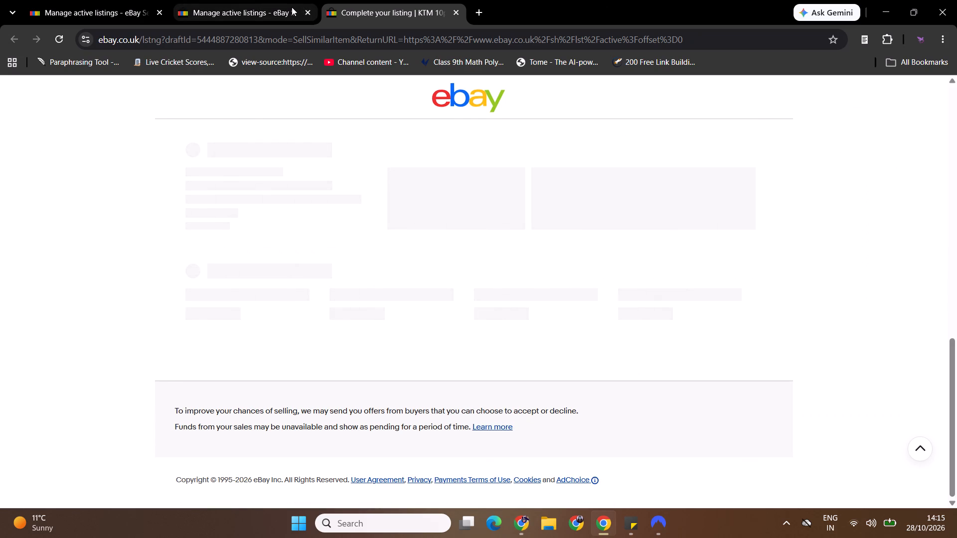
{"action": "left_click", "coordinate": [642, 284]}
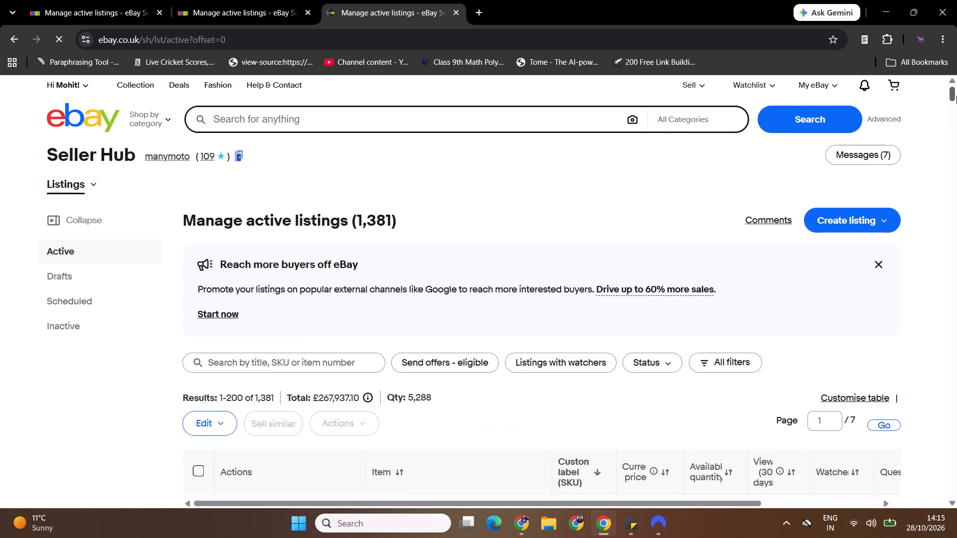
Locate the black and orange KTM 10pcs Tapping Screws listings among the active listings.
{"action": "left_click_drag", "start_coordinate": [956, 96], "coordinate": [956, 104]}
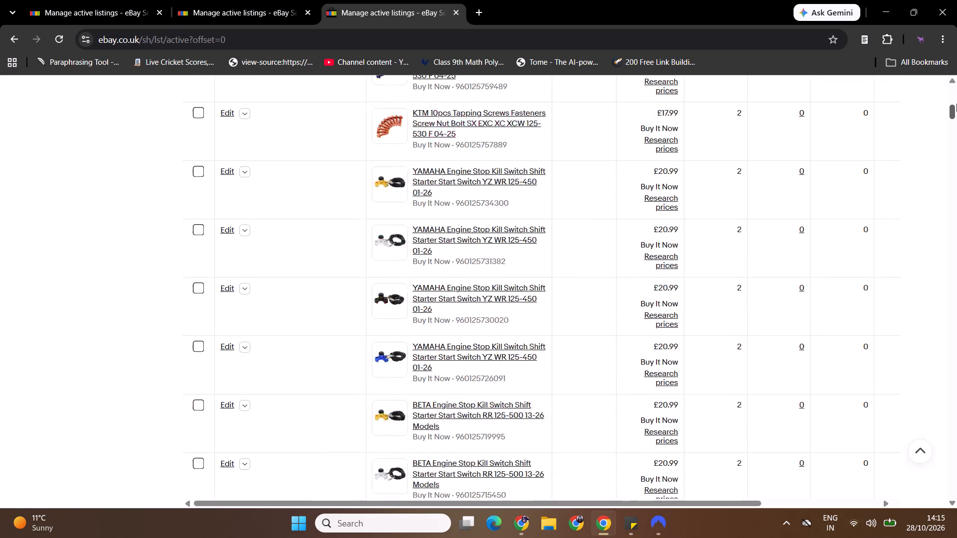
{"action": "left_click_drag", "start_coordinate": [956, 104], "coordinate": [956, 110]}
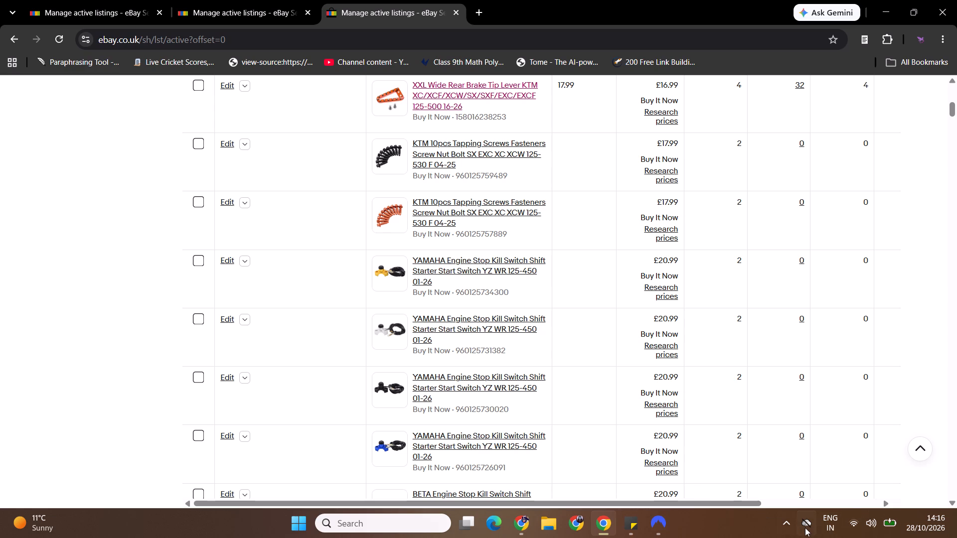
Show the hidden system tray icons.
{"action": "left_click", "coordinate": [790, 521]}
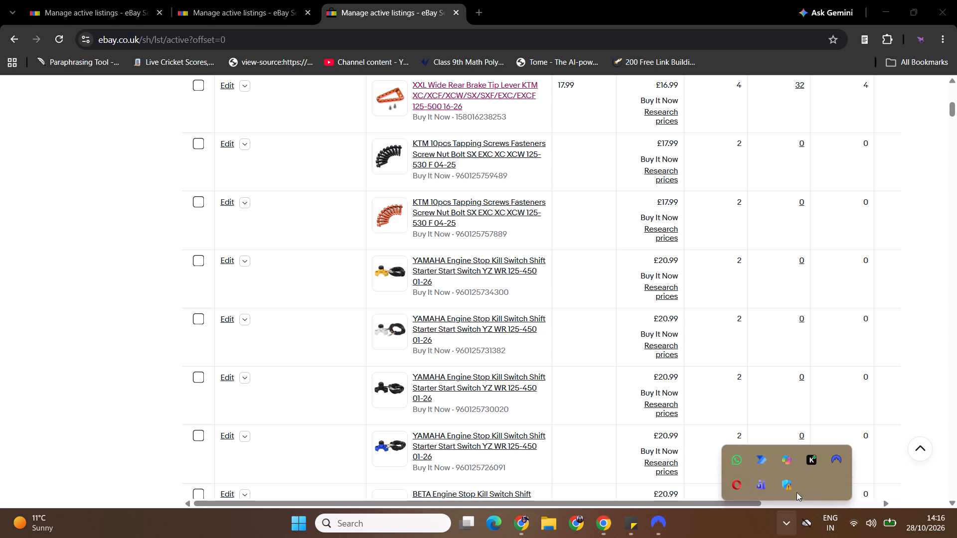
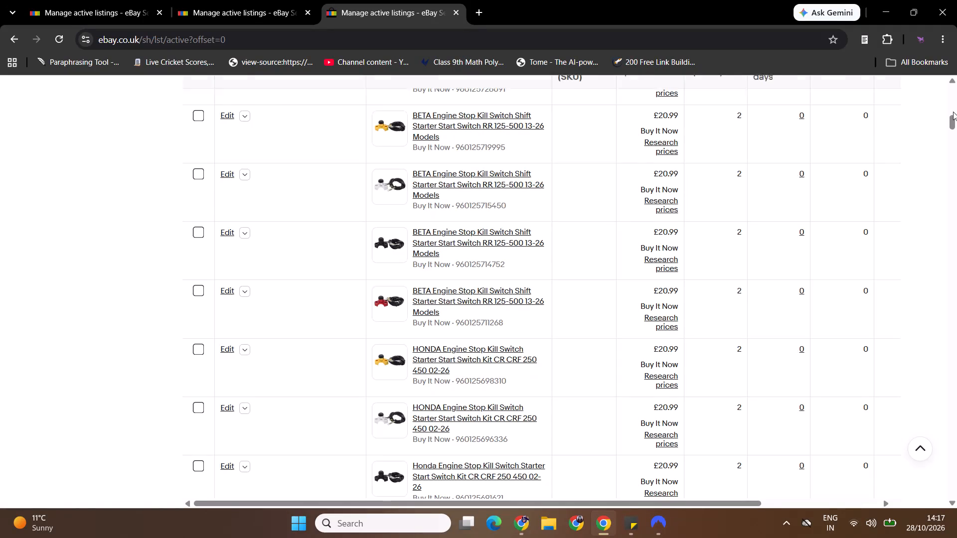
Open a new blank browser tab alongside the active listings tabs.
{"action": "left_click", "coordinate": [953, 102]}
{"action": "left_click", "coordinate": [953, 102]}
{"action": "left_click_drag", "start_coordinate": [953, 101], "coordinate": [952, 94]}
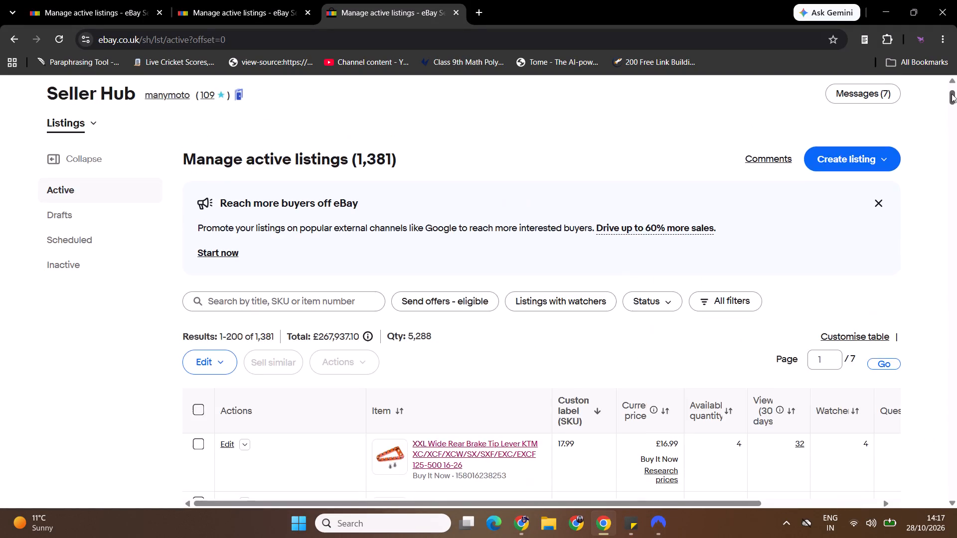
{"action": "left_click_drag", "start_coordinate": [952, 94], "coordinate": [952, 92]}
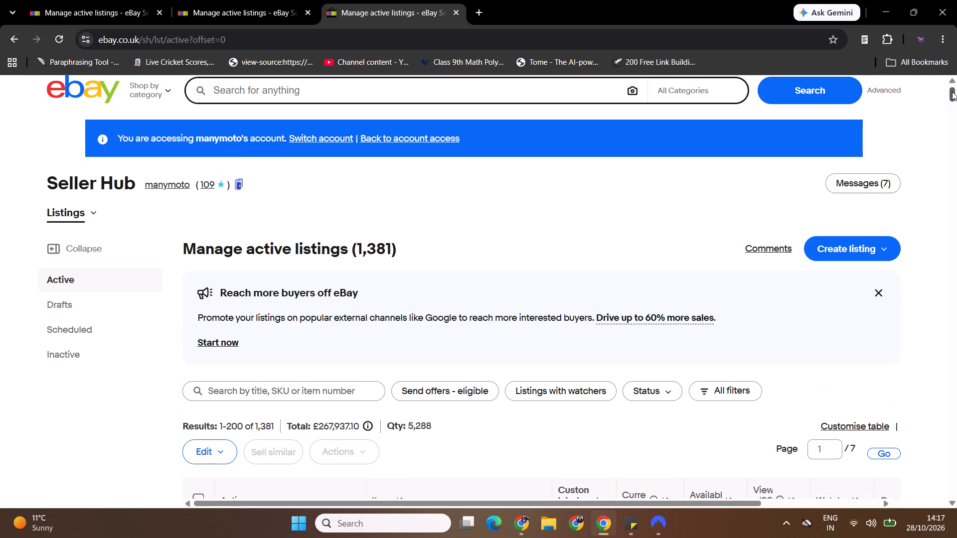
{"action": "left_click", "coordinate": [479, 16]}
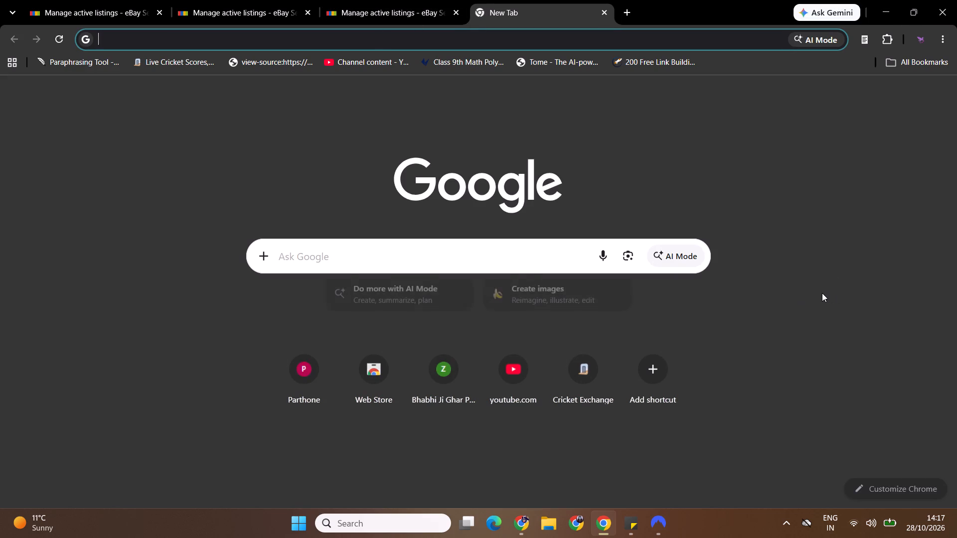